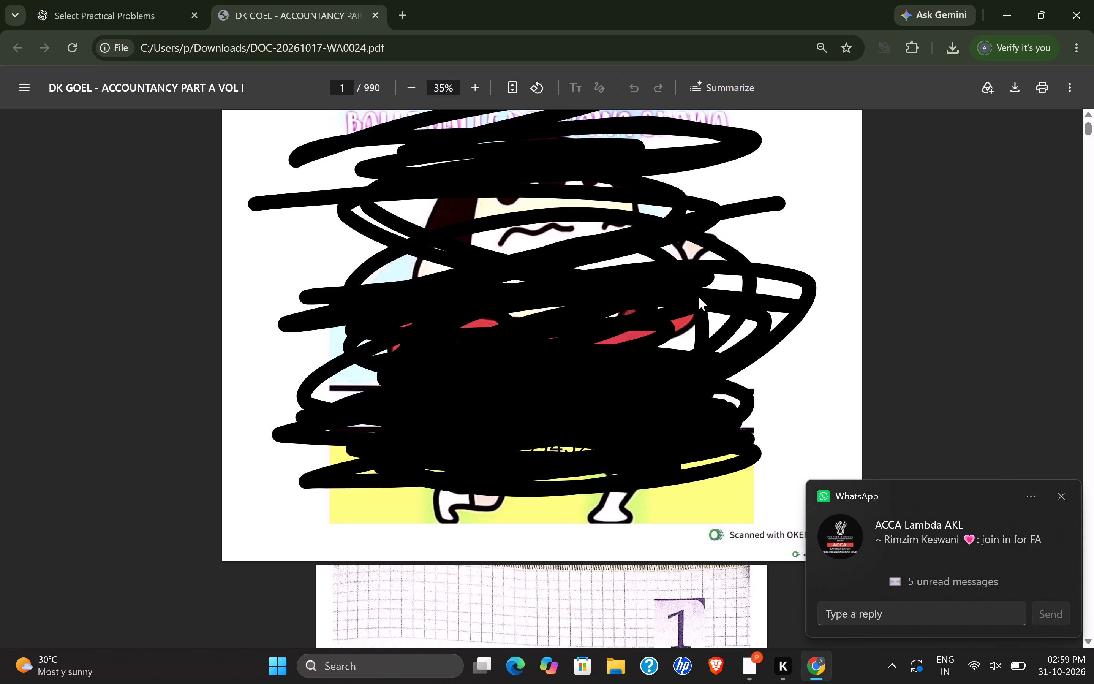
# Look through the opening pages of the Accounting for Partnership Firms – Fundamentals chapter, up to the Interest on Drawings section.
pyautogui.scroll(-18, 614, 202)
pyautogui.scroll(4, 614, 202)
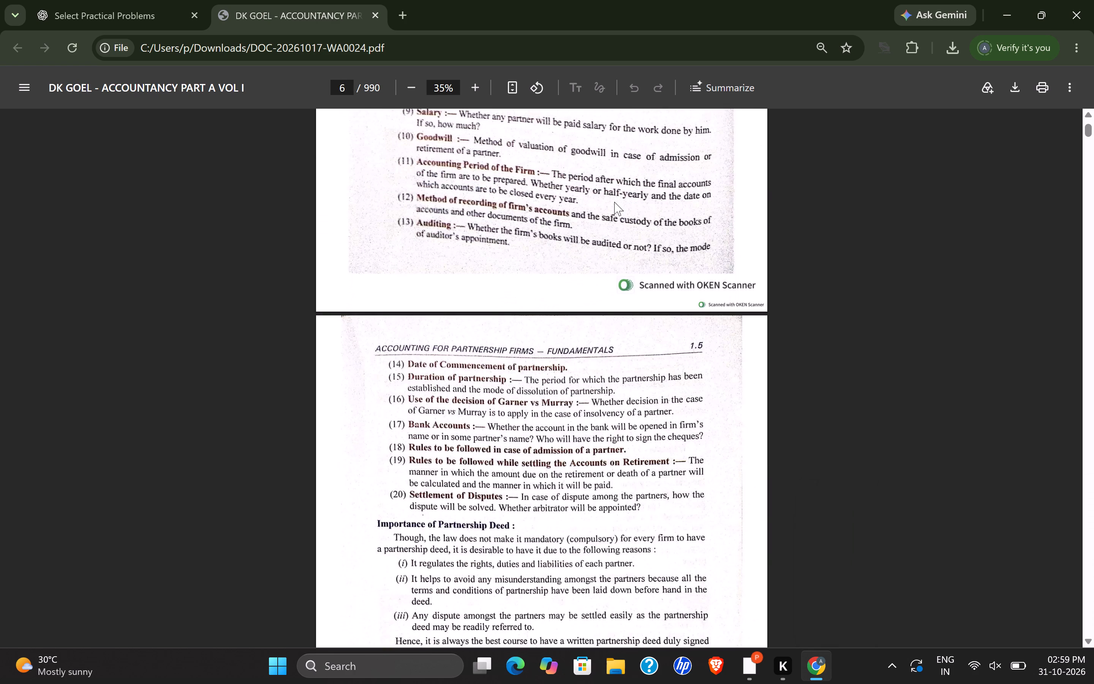
pyautogui.scroll(11, 614, 202)
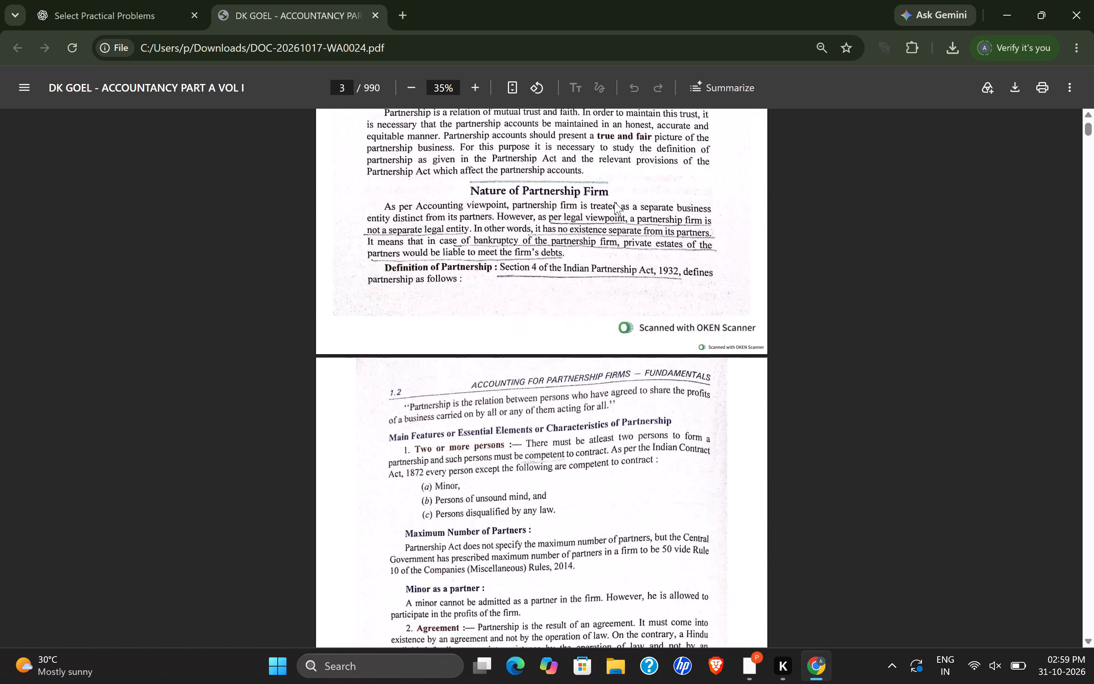
pyautogui.scroll(2, 614, 202)
pyautogui.scroll(-5, 614, 202)
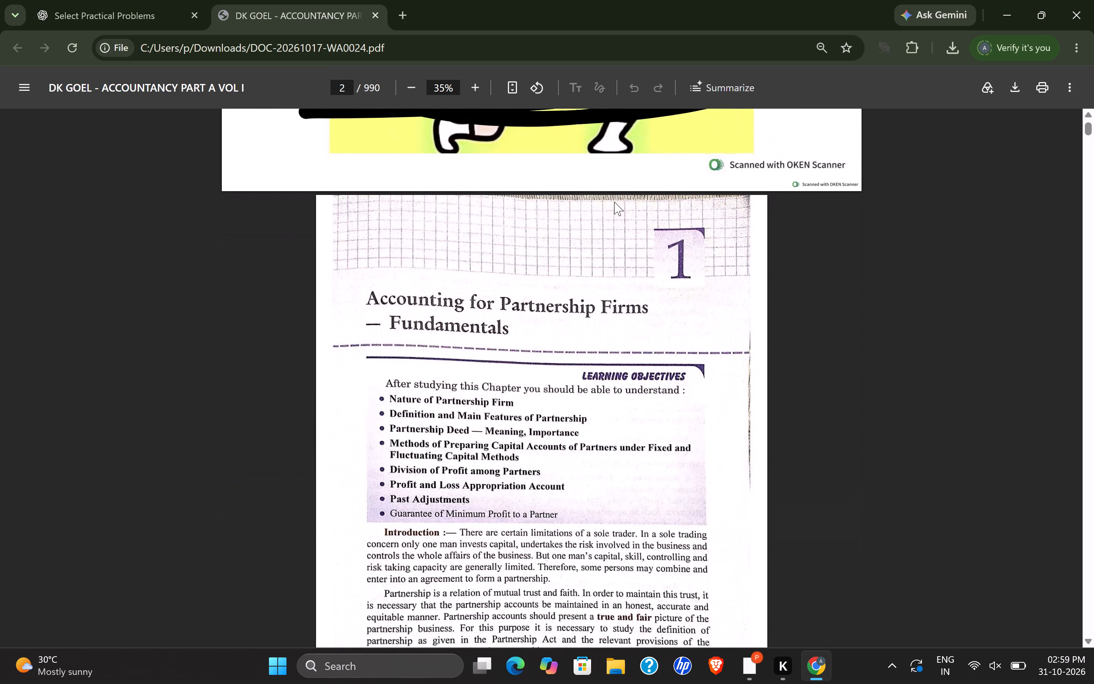
pyautogui.scroll(-13, 614, 202)
pyautogui.scroll(-8, 614, 202)
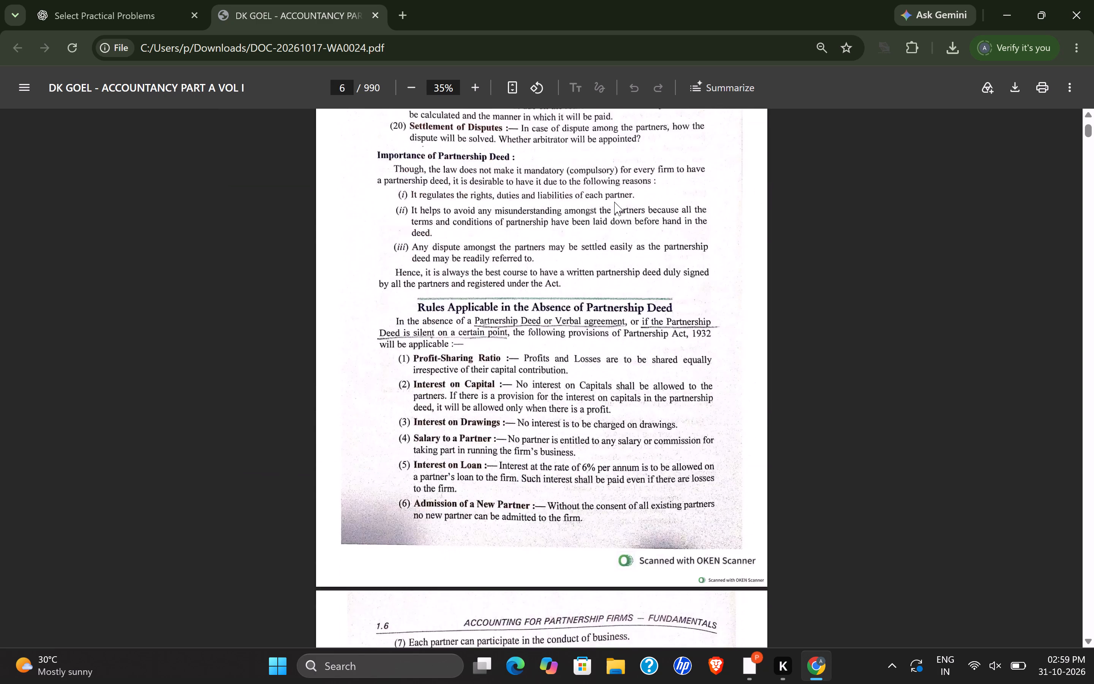
pyautogui.scroll(-11, 614, 202)
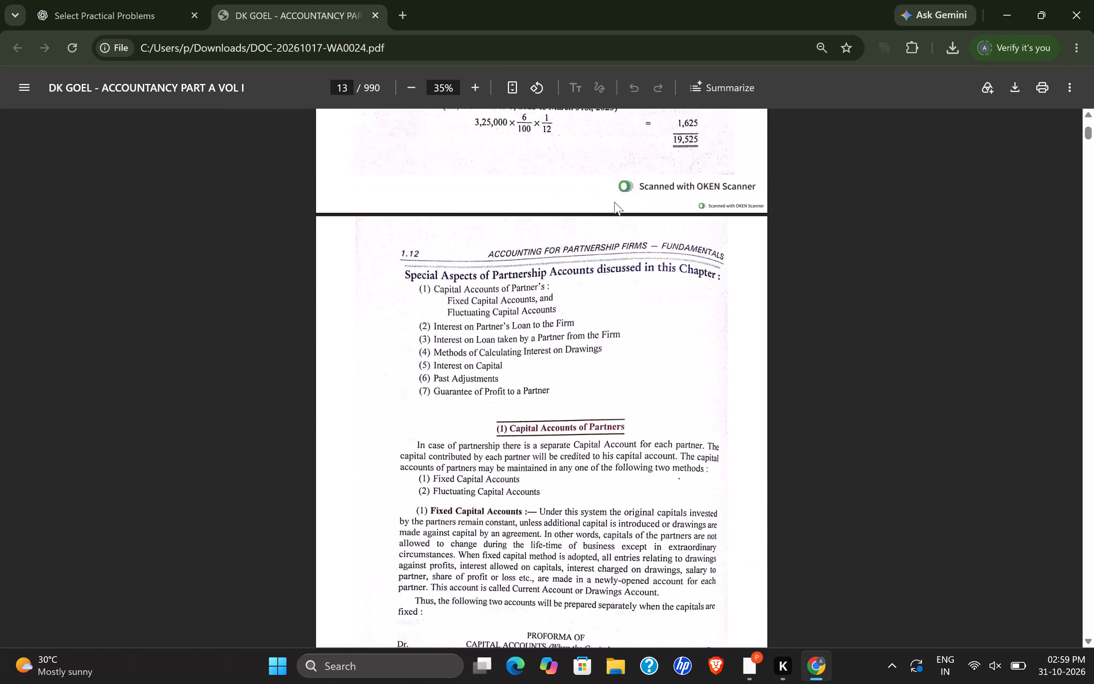
pyautogui.scroll(-9, 614, 202)
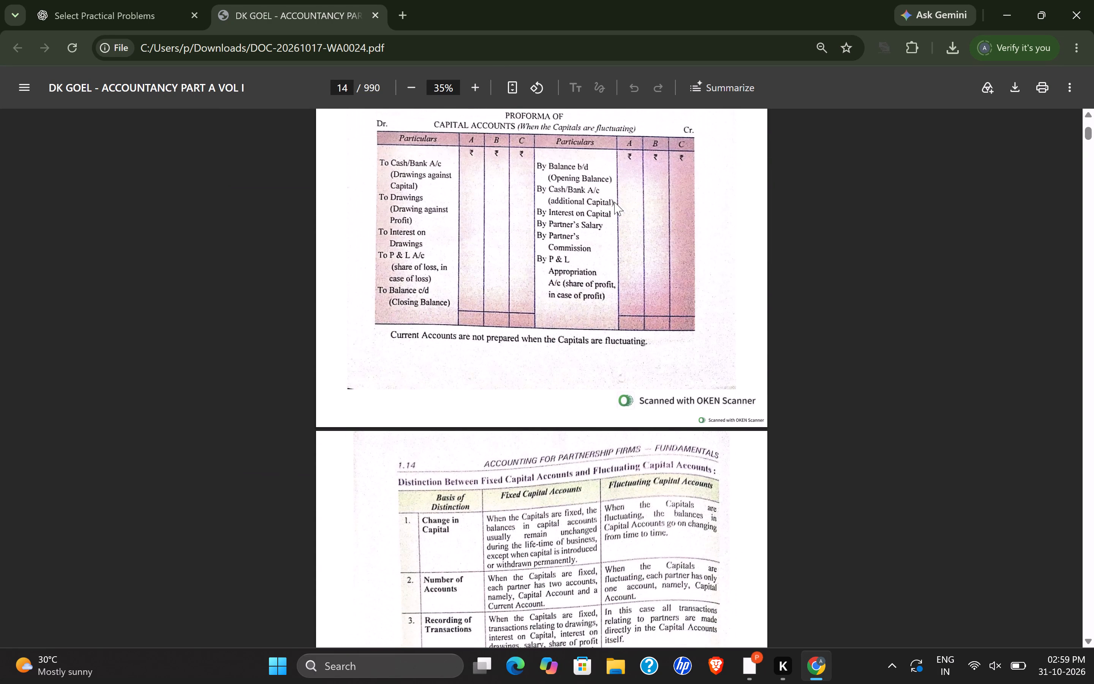
pyautogui.scroll(-4, 614, 202)
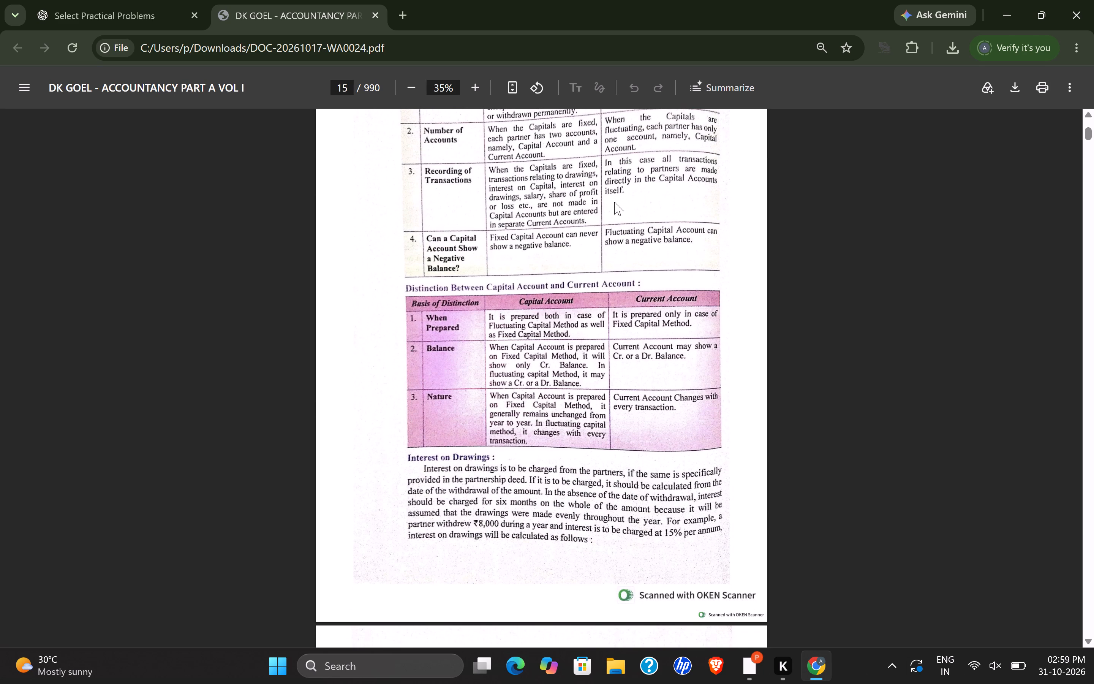
# Look through the early illustrations of chapter 1, Accounting for Partnership Firms – Fundamentals, in the DK Goel PDF.
pyautogui.scroll(-10, 614, 202)
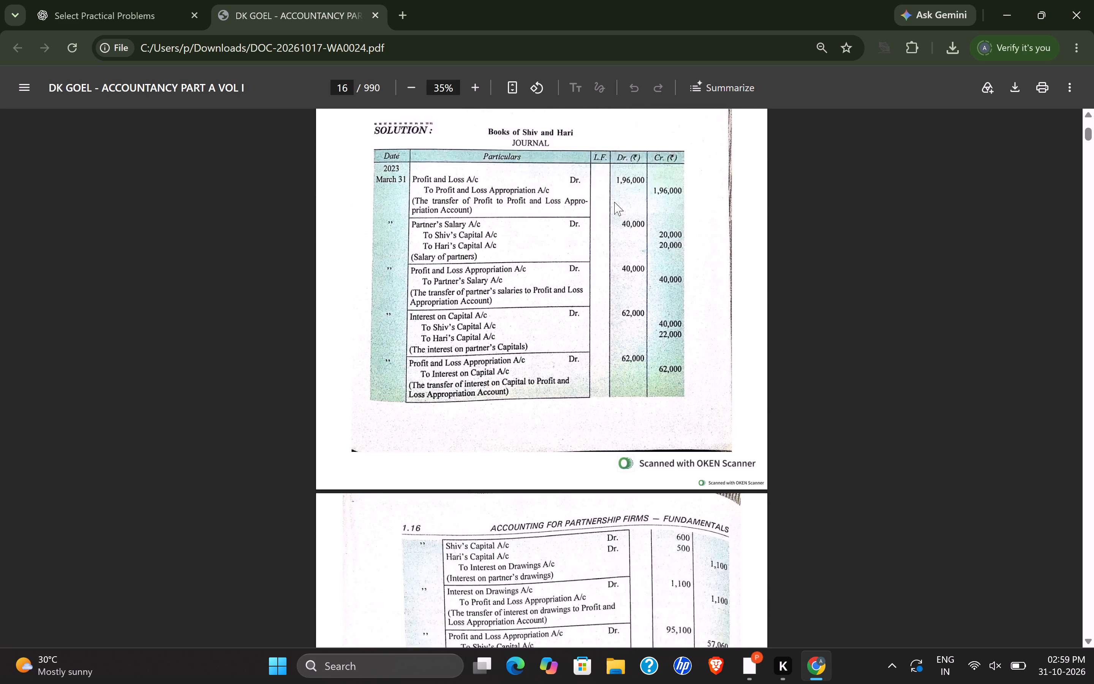
pyautogui.scroll(-7, 614, 202)
pyautogui.scroll(1, 614, 202)
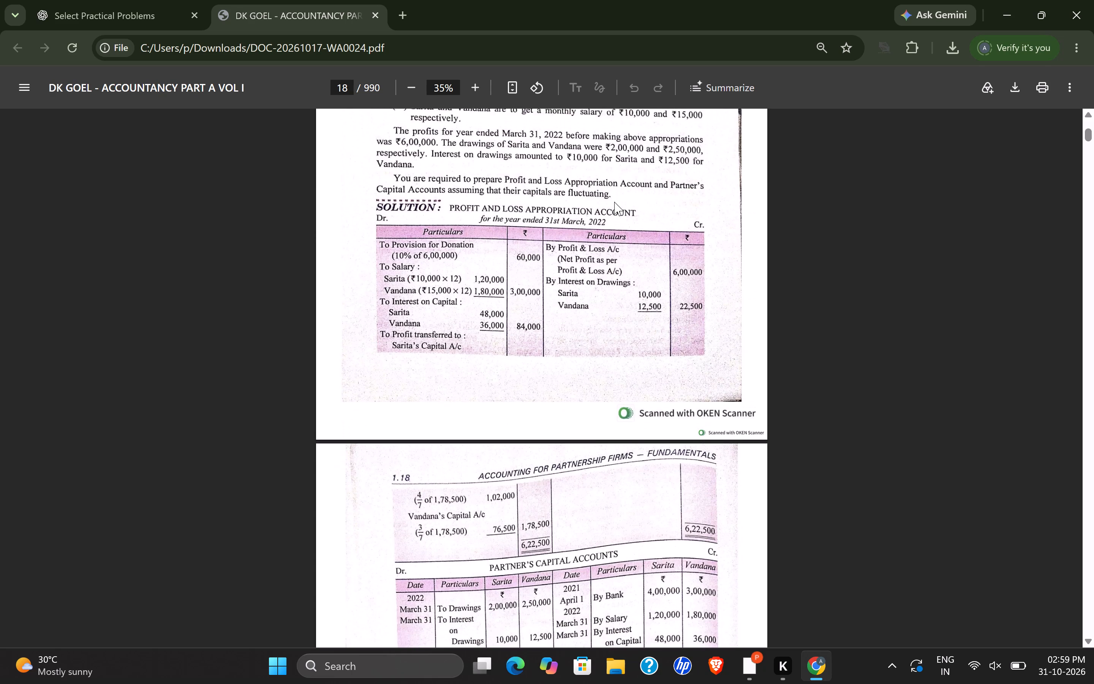
pyautogui.scroll(3, 614, 202)
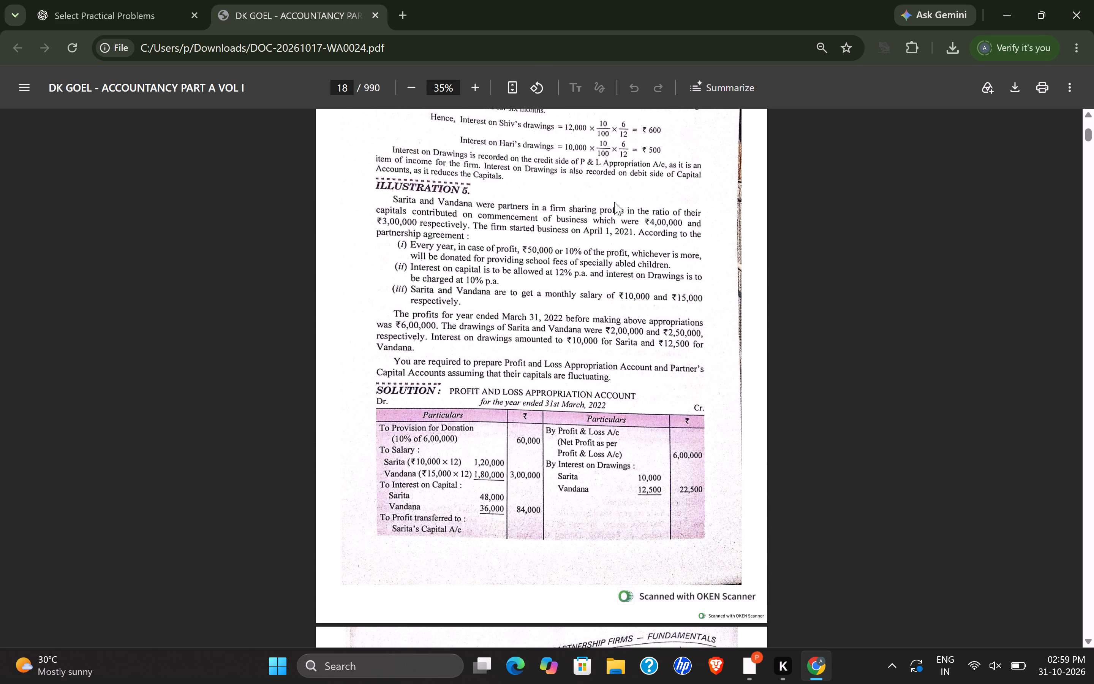
pyautogui.click(523, 242)
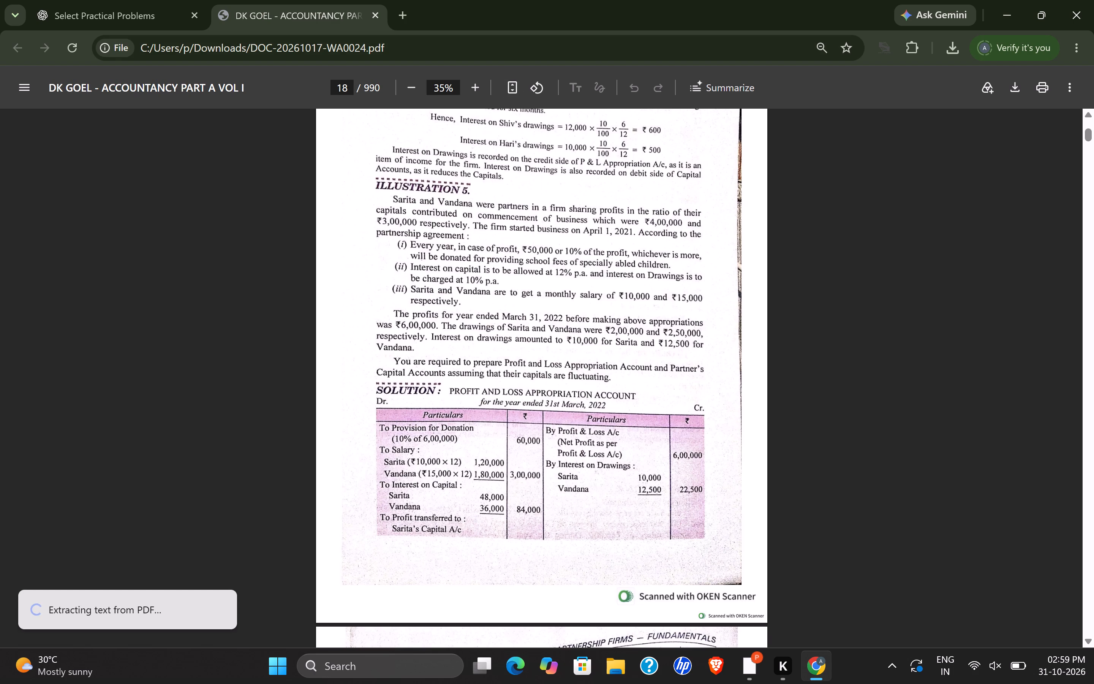
pyautogui.scroll(-2, 523, 242)
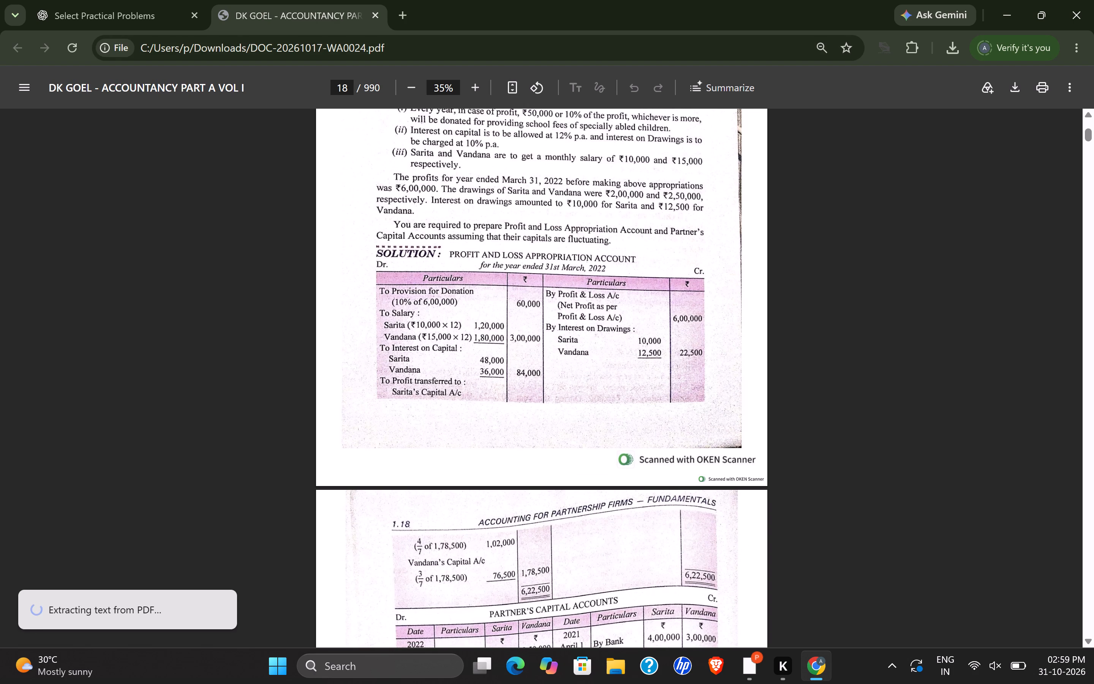
pyautogui.scroll(-15, 523, 242)
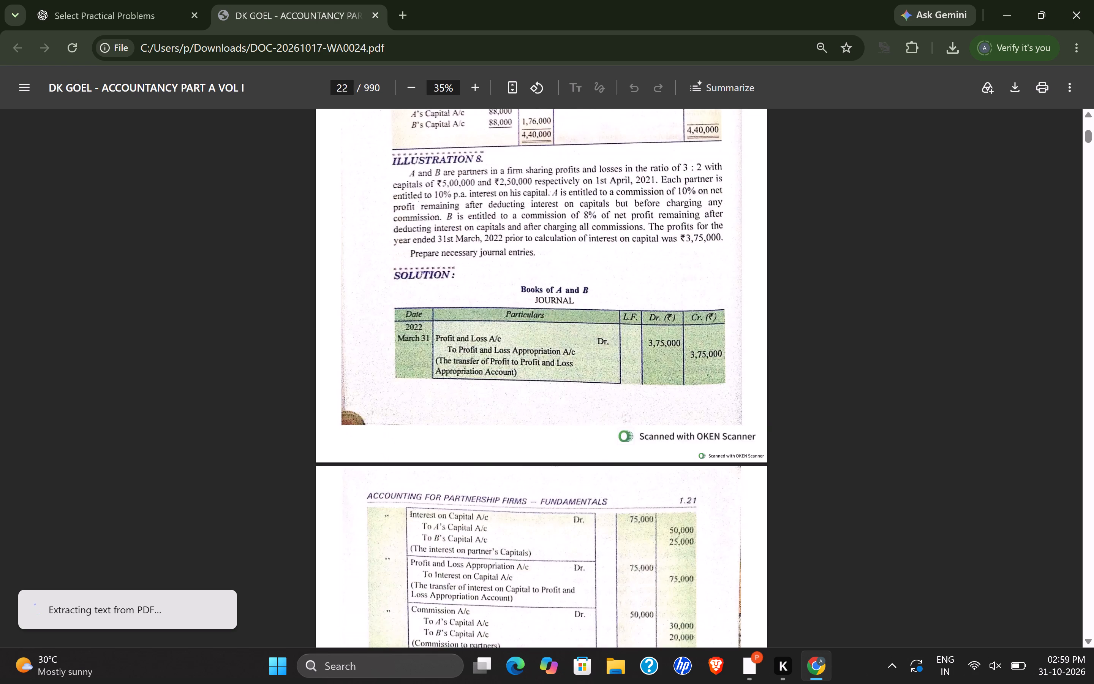
pyautogui.scroll(-6, 523, 242)
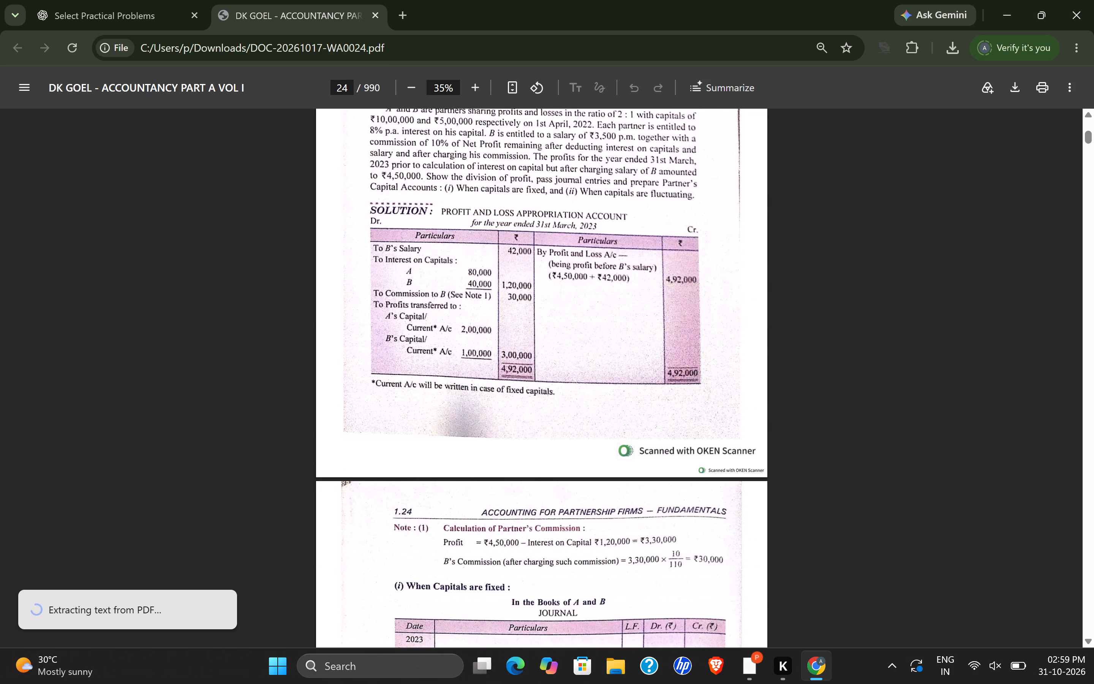
# Check the ChatGPT conversation for a reply to the separate PDF request.
pyautogui.click(59, 0)
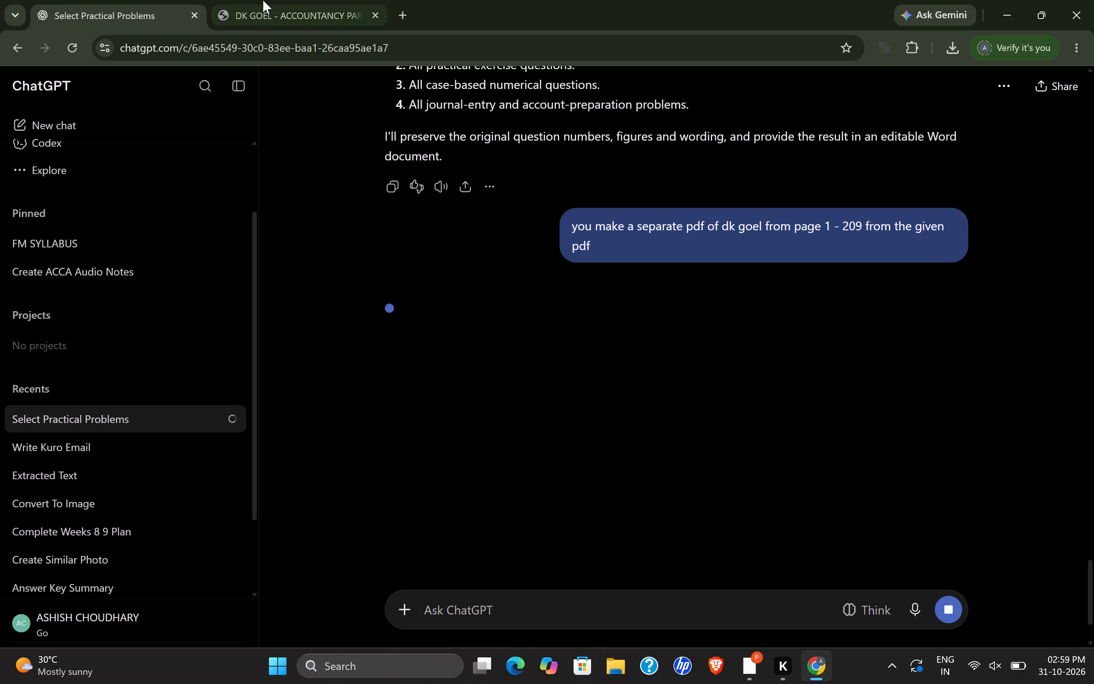
# Return to the DK Goel PDF and look through the profit and loss appropriation illustrations of chapter 1.
pyautogui.click(263, 0)
pyautogui.scroll(-18, 571, 270)
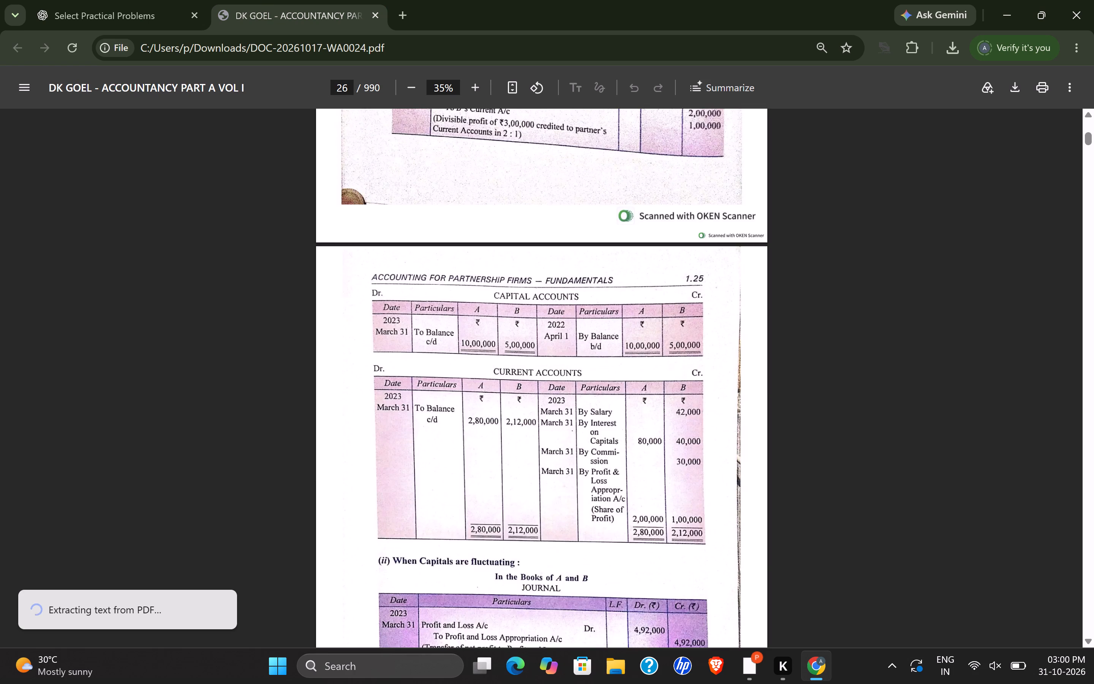
pyautogui.scroll(-17, 571, 270)
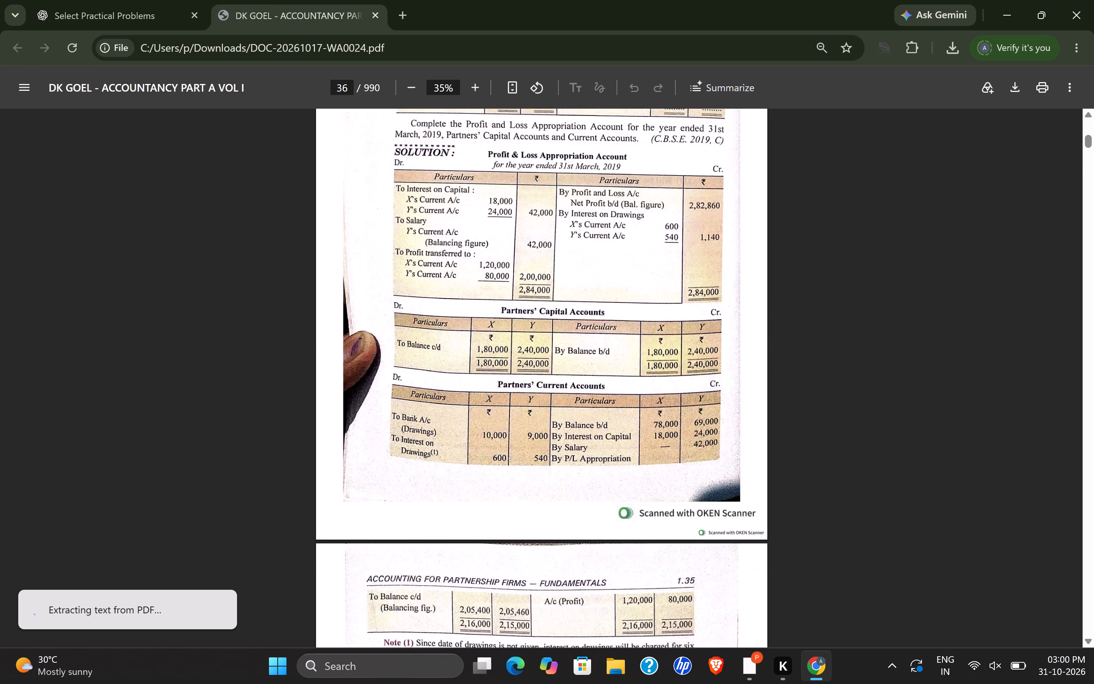
pyautogui.scroll(-3, 571, 270)
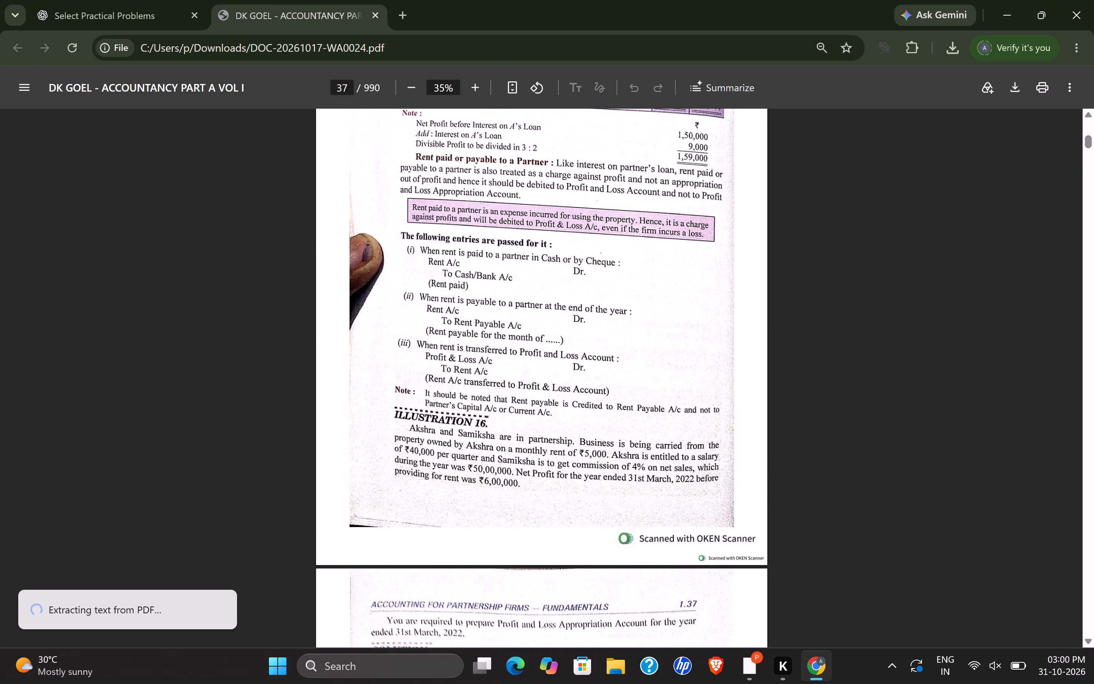
pyautogui.scroll(-11, 571, 270)
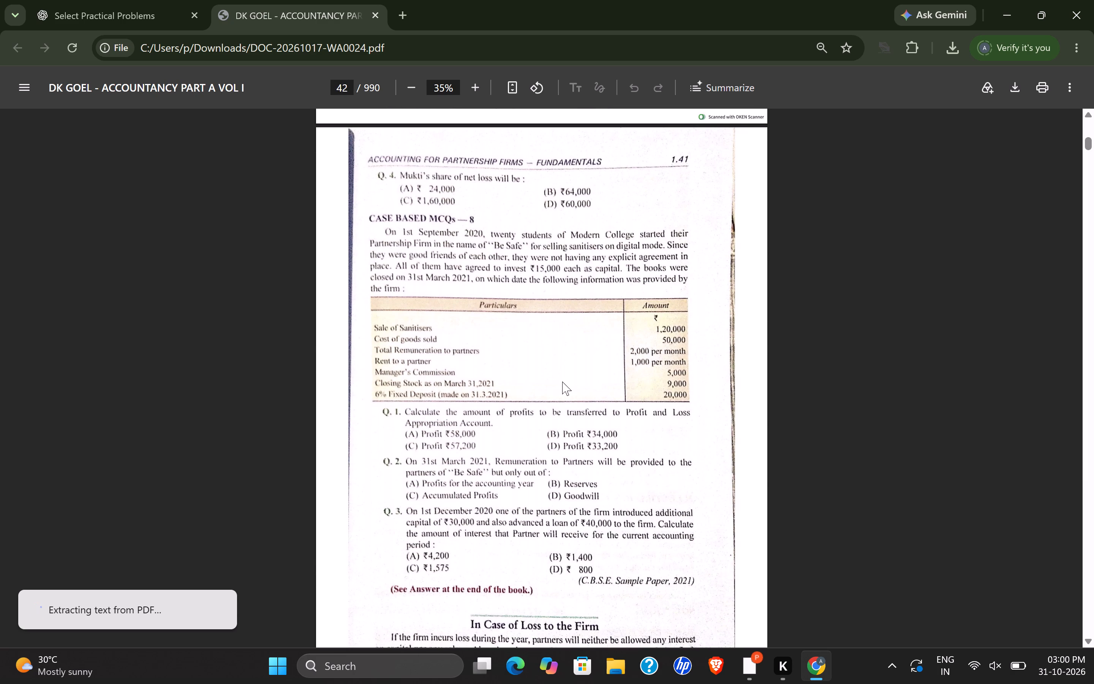
# Look through the interest on drawings illustrations in chapter 1 of the DK Goel PDF.
pyautogui.scroll(-17, 562, 382)
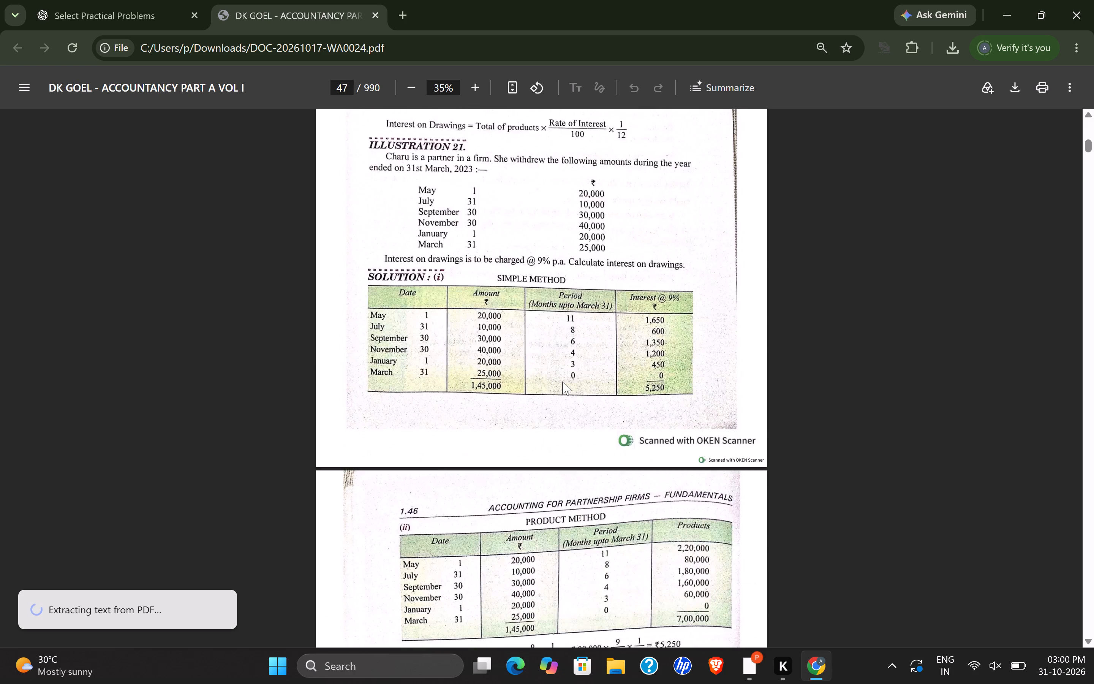
pyautogui.scroll(-11, 562, 382)
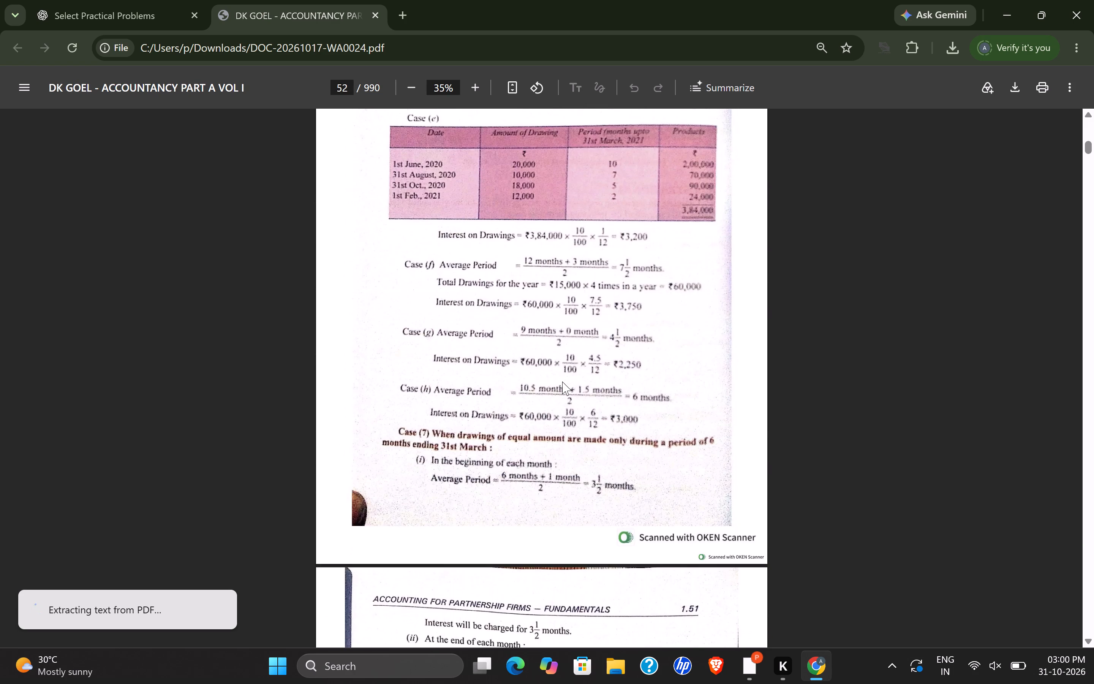
pyautogui.scroll(-12, 562, 382)
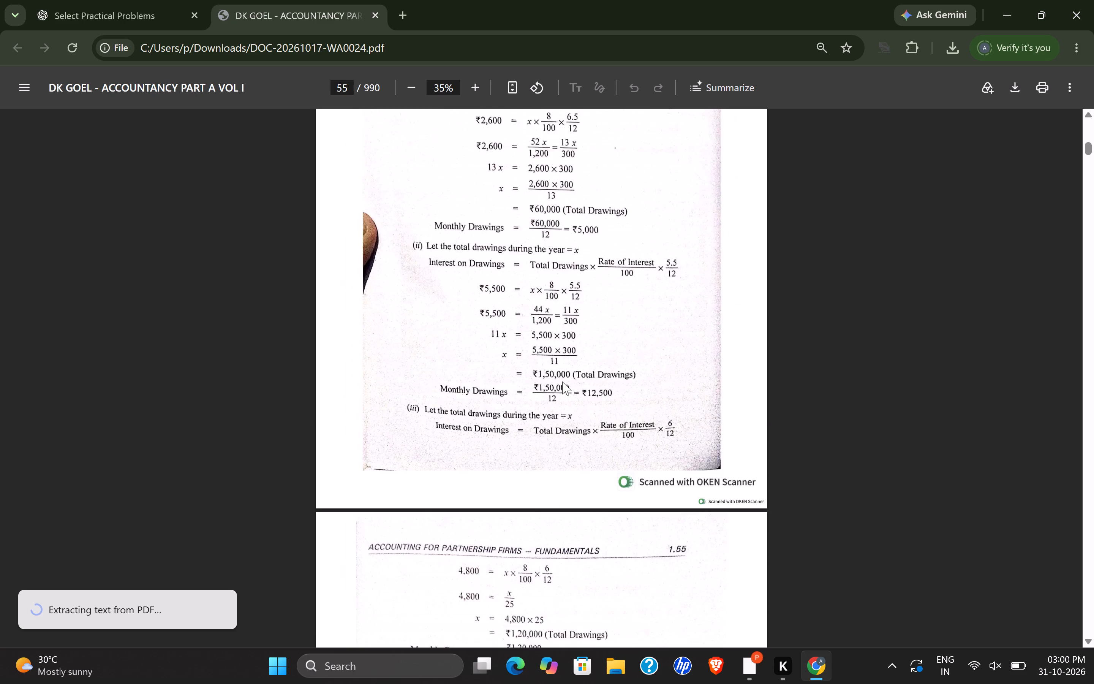
pyautogui.scroll(-8, 561, 482)
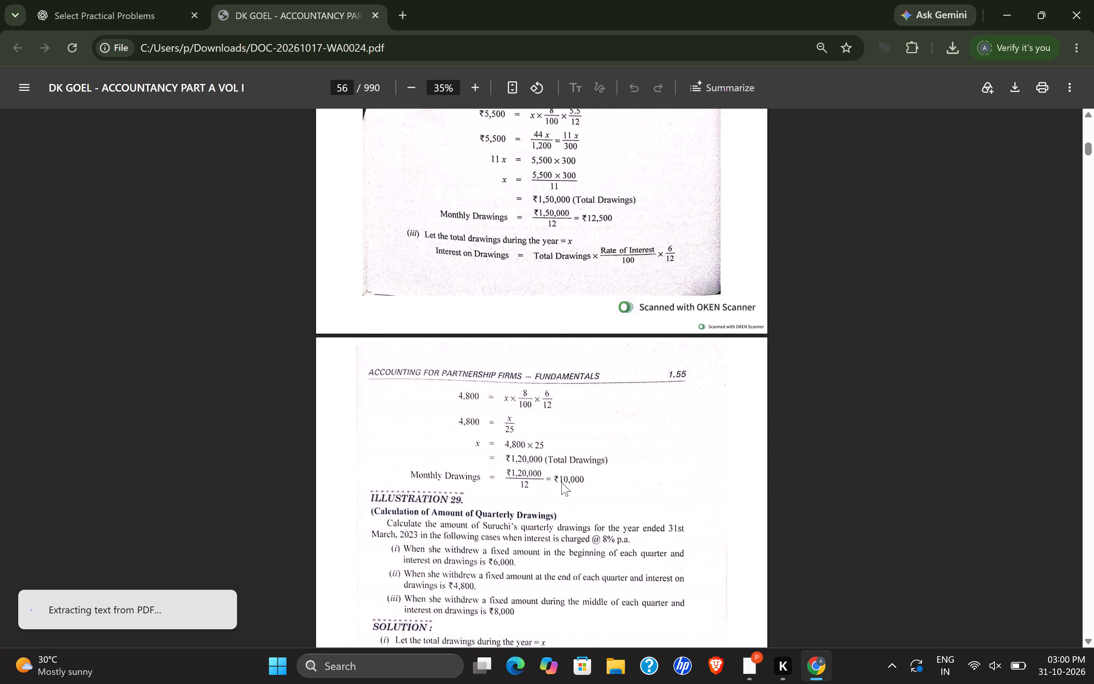
pyautogui.scroll(-20, 561, 482)
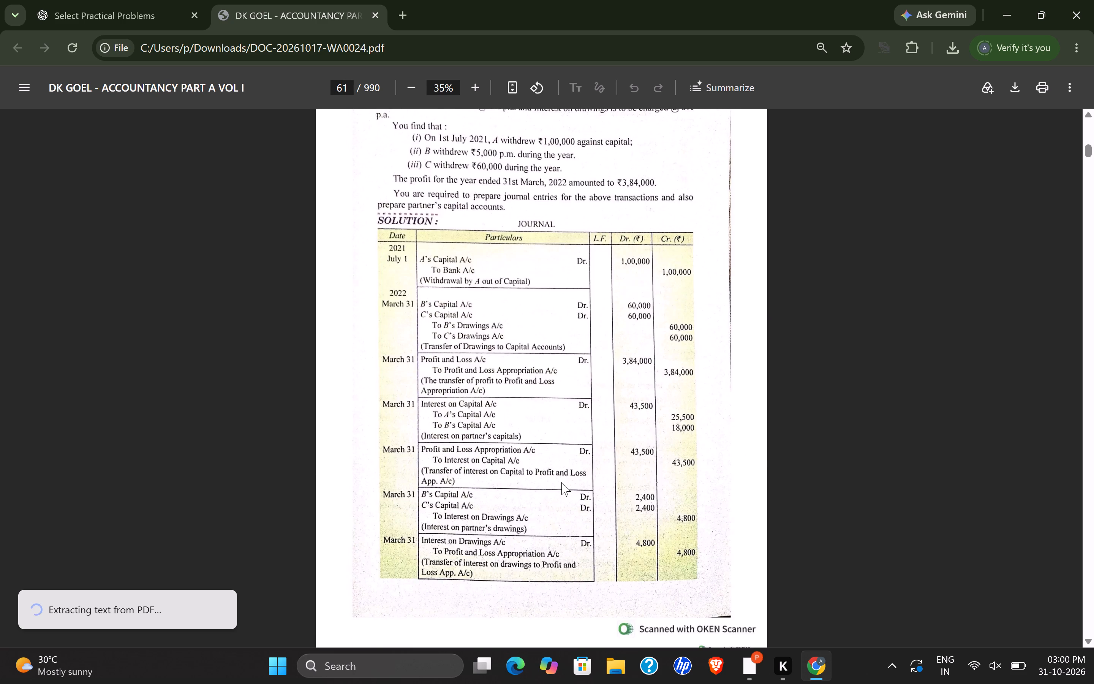
# Examine the chapter 1 illustrations on adjustment entries for omissions and errors, up to the guarantee of profit to a partner.
pyautogui.scroll(-17, 561, 482)
pyautogui.scroll(-9, 560, 457)
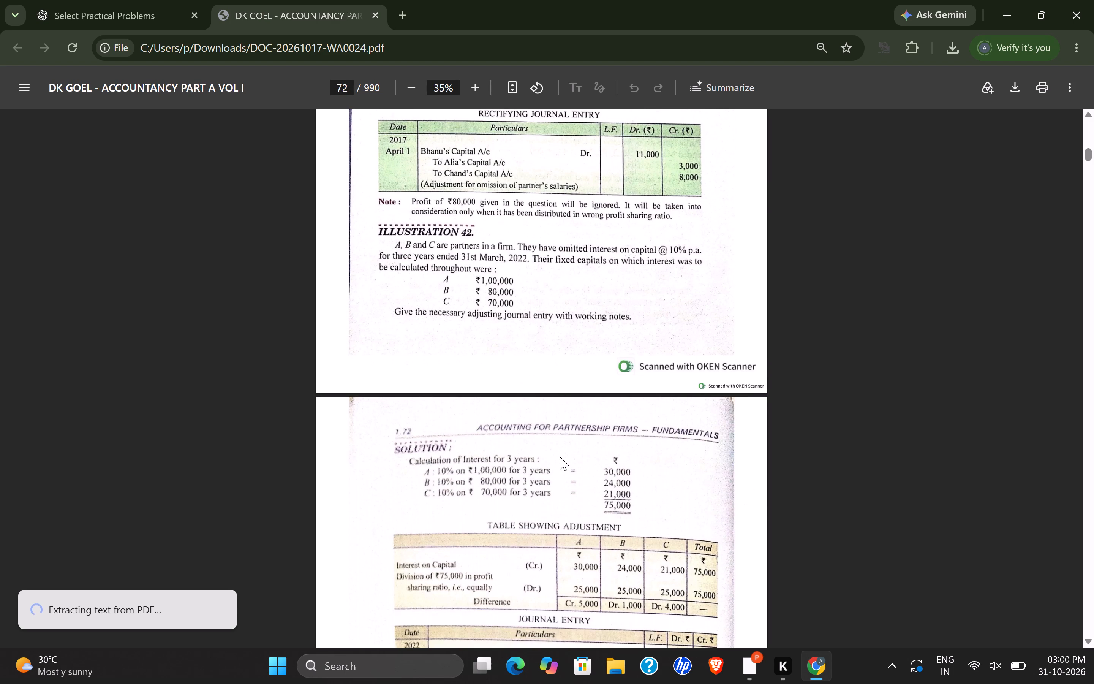
pyautogui.scroll(-5, 560, 457)
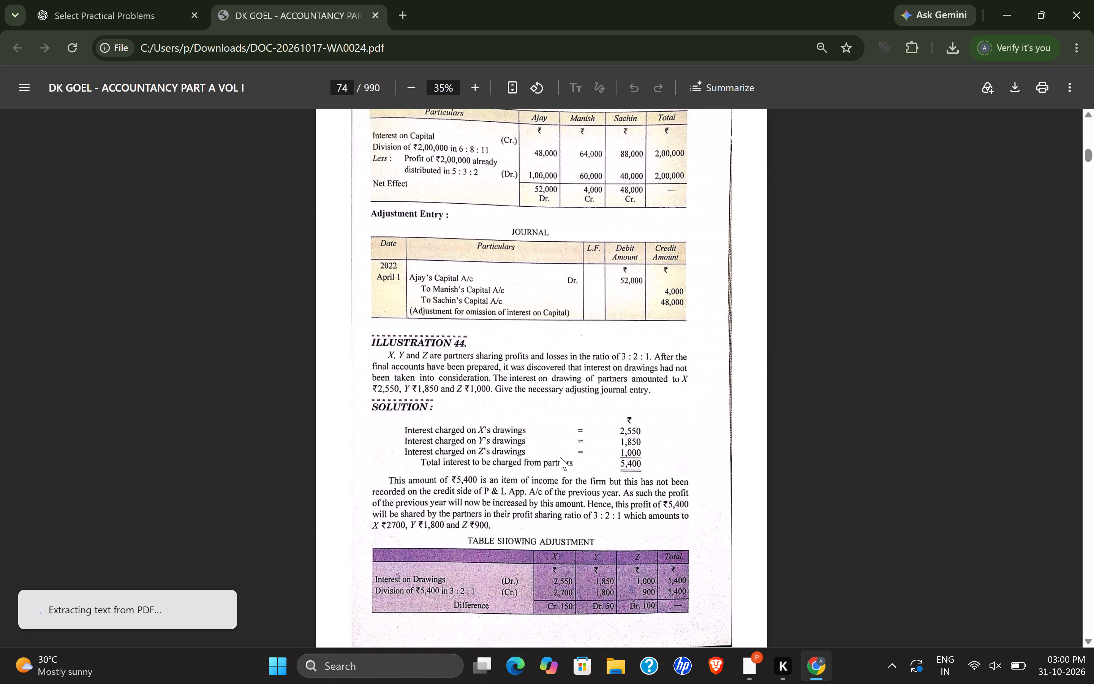
pyautogui.scroll(-4, 560, 457)
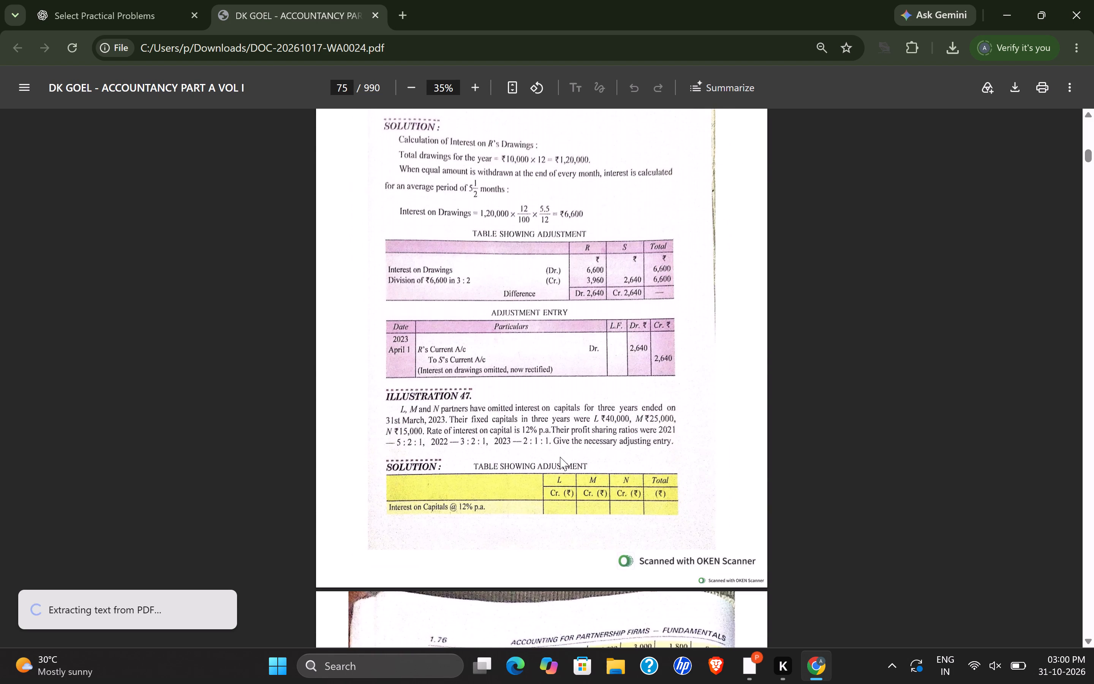
pyautogui.scroll(-5, 526, 443)
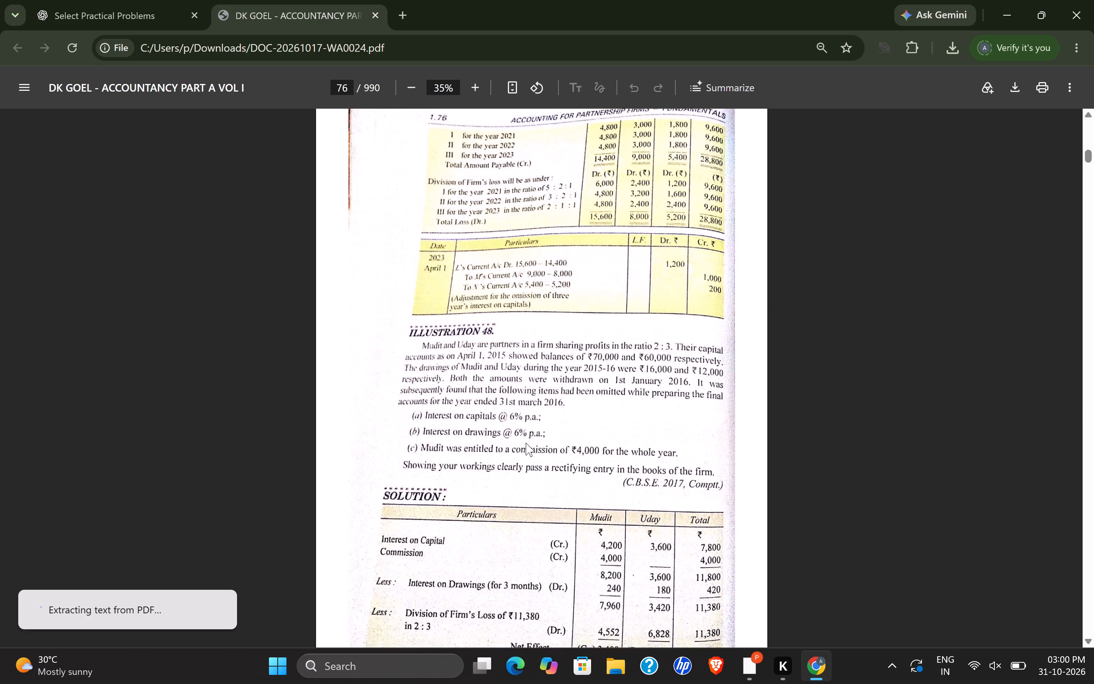
pyautogui.scroll(-10, 526, 443)
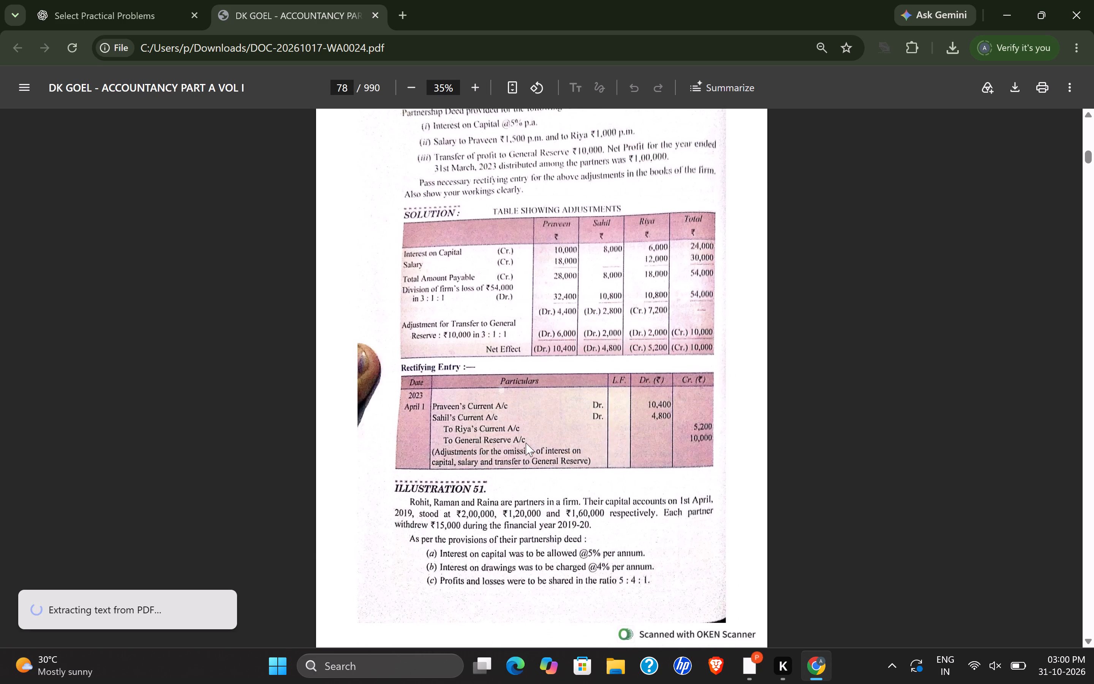
pyautogui.scroll(-13, 526, 443)
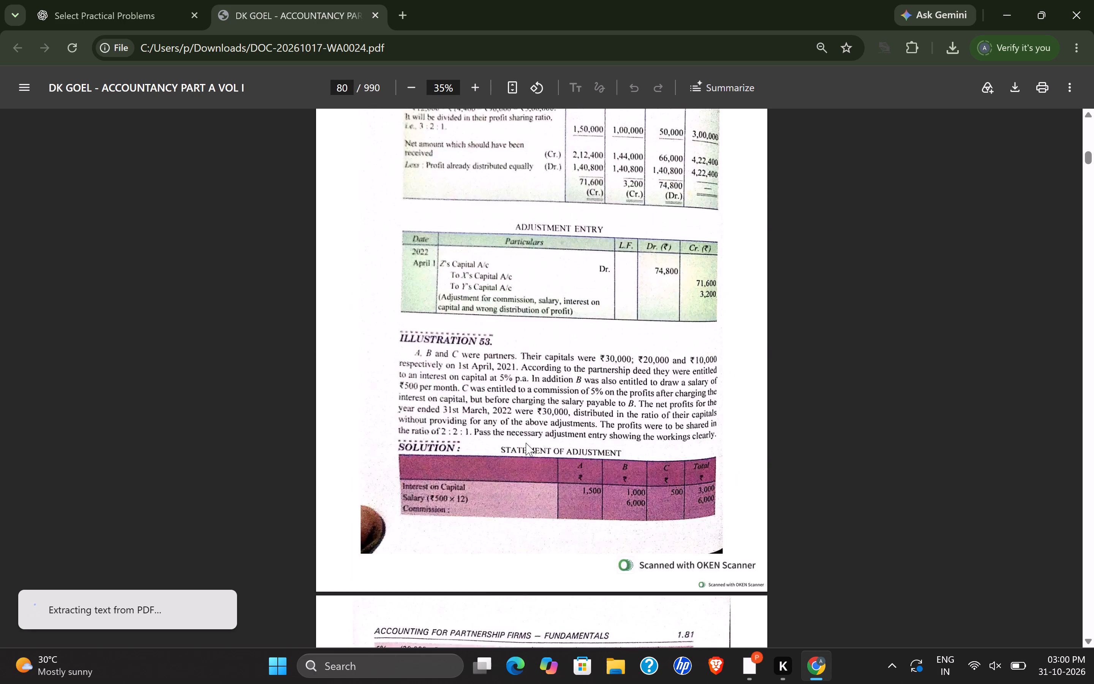
pyautogui.scroll(-6, 526, 443)
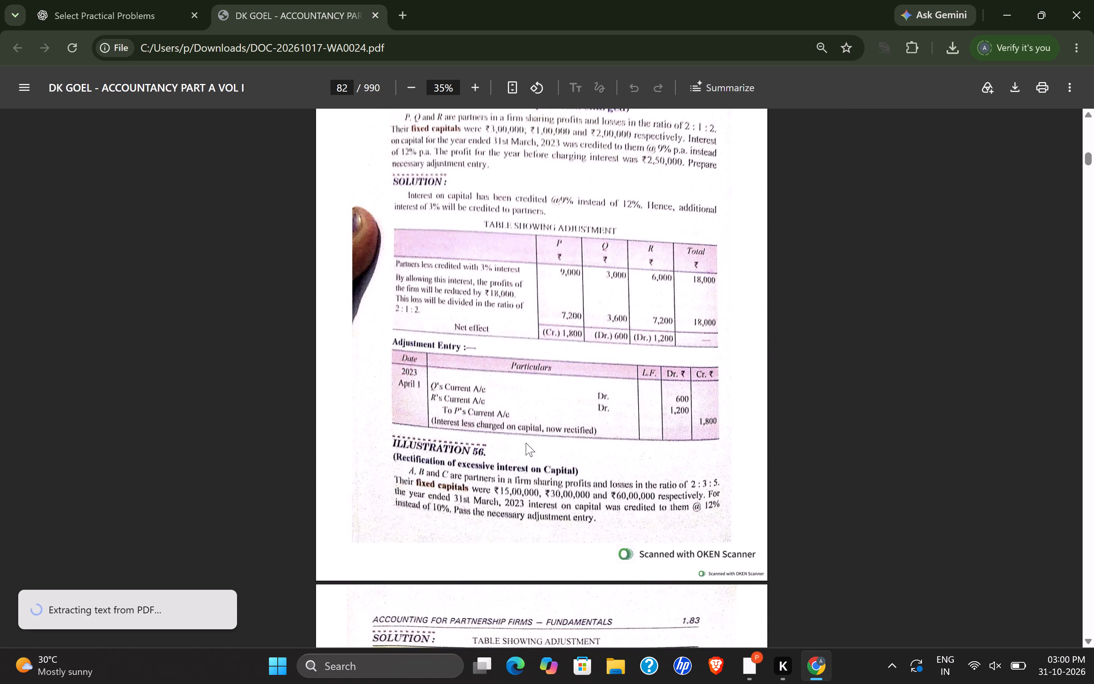
pyautogui.scroll(-6, 526, 443)
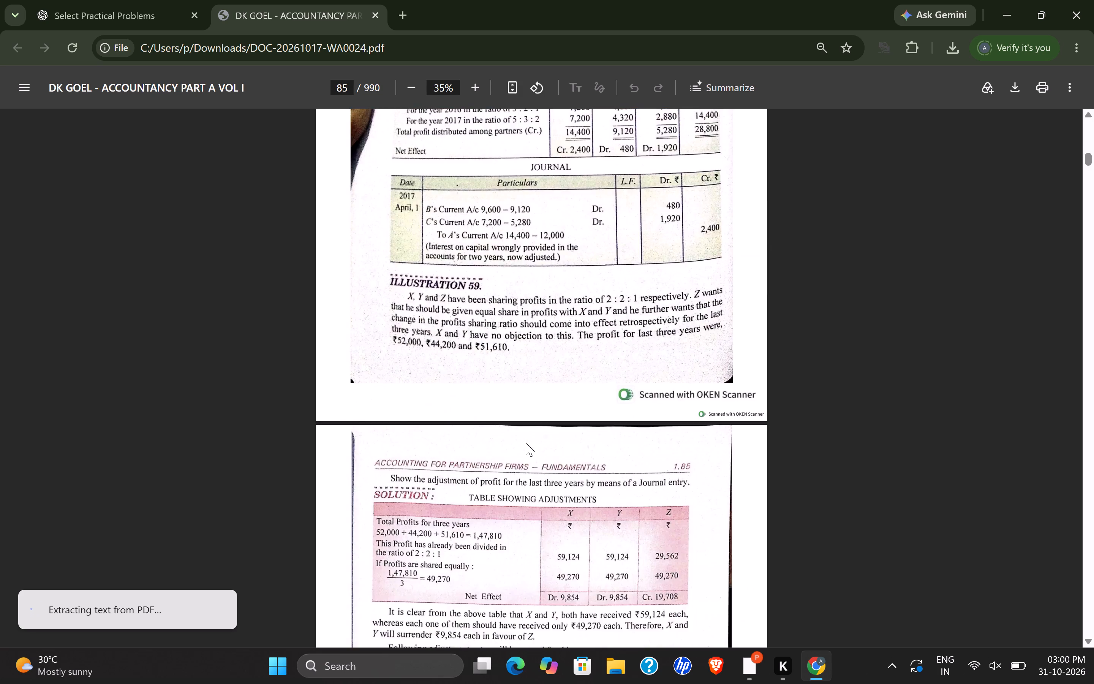
pyautogui.scroll(-6, 526, 443)
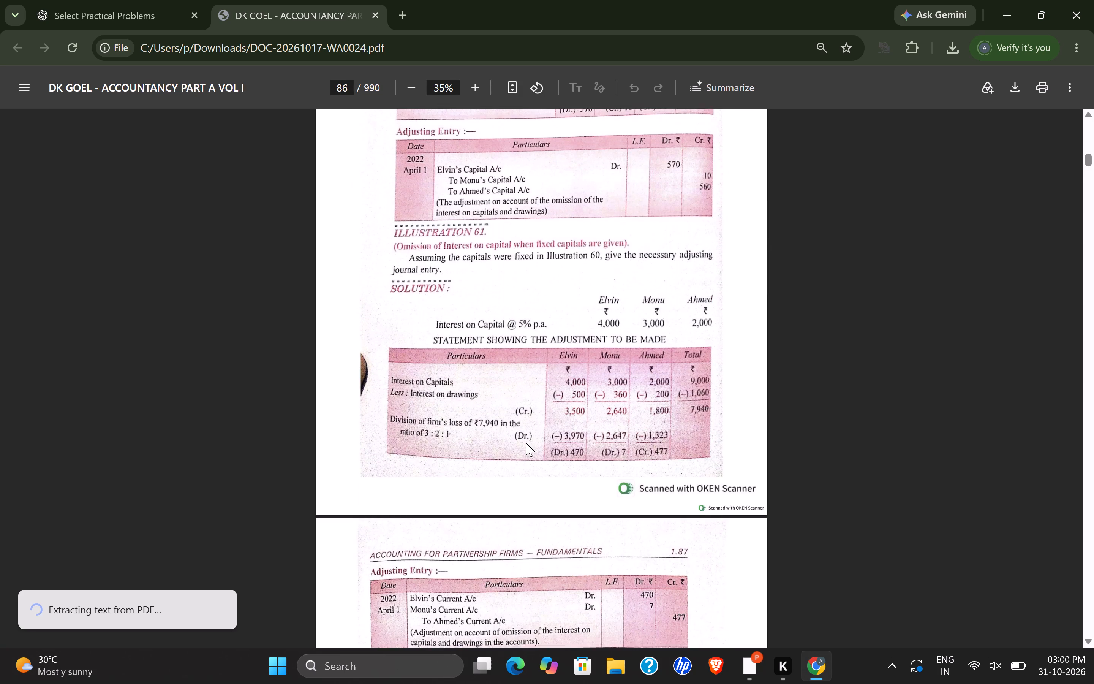
pyautogui.scroll(-6, 526, 443)
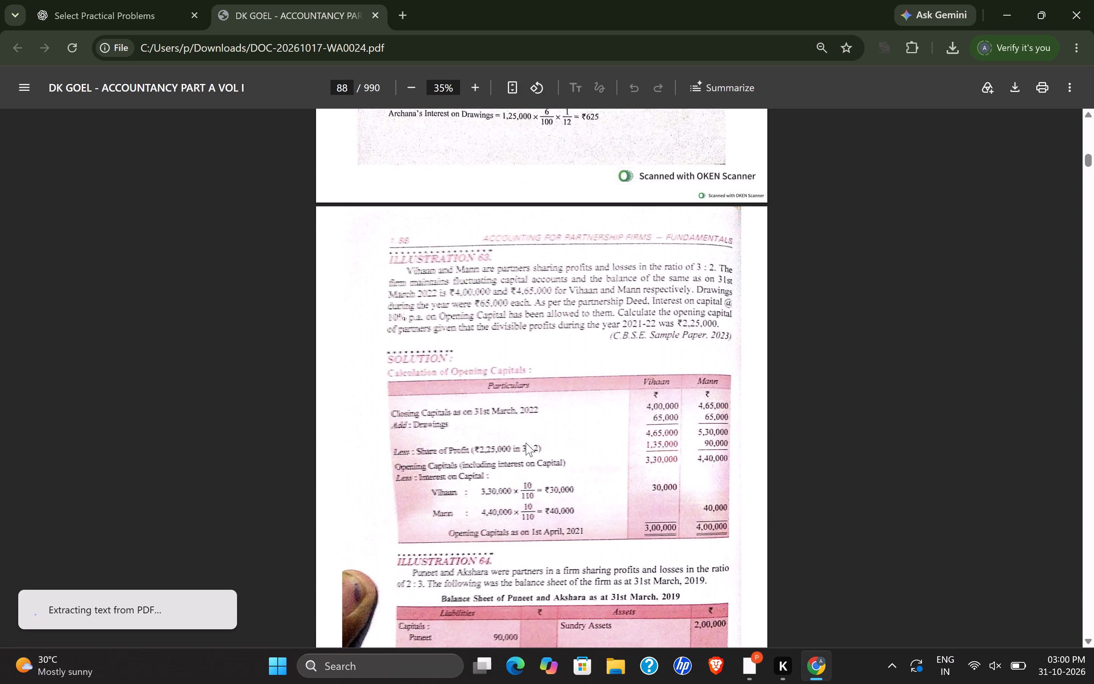
pyautogui.scroll(-12, 526, 443)
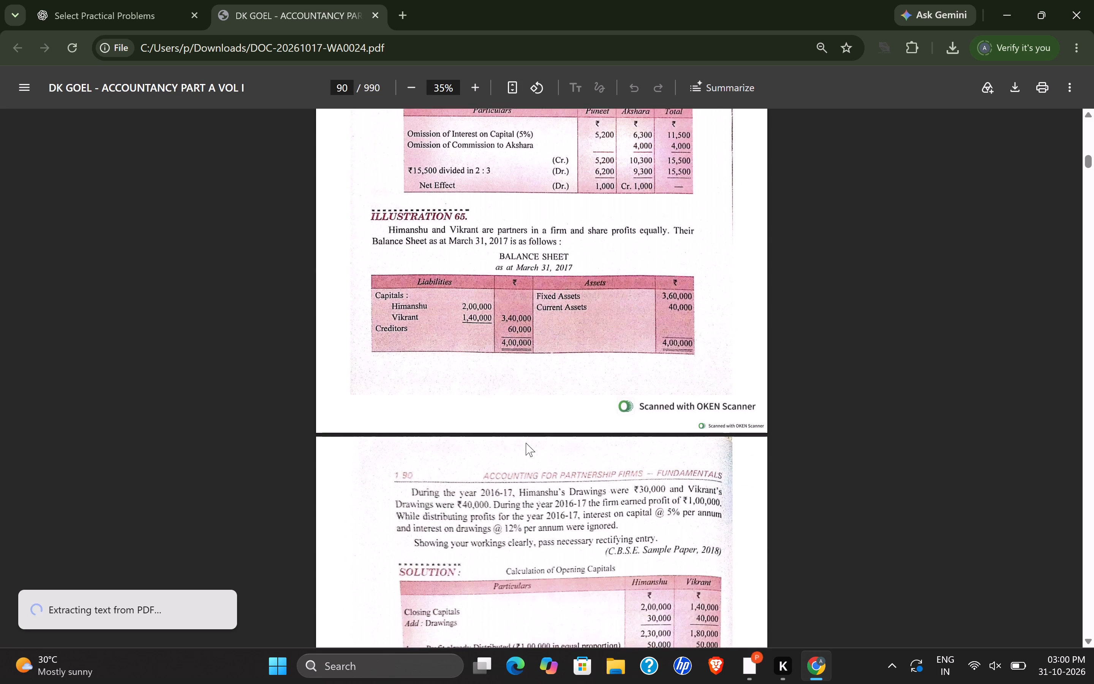
pyautogui.scroll(-6, 526, 443)
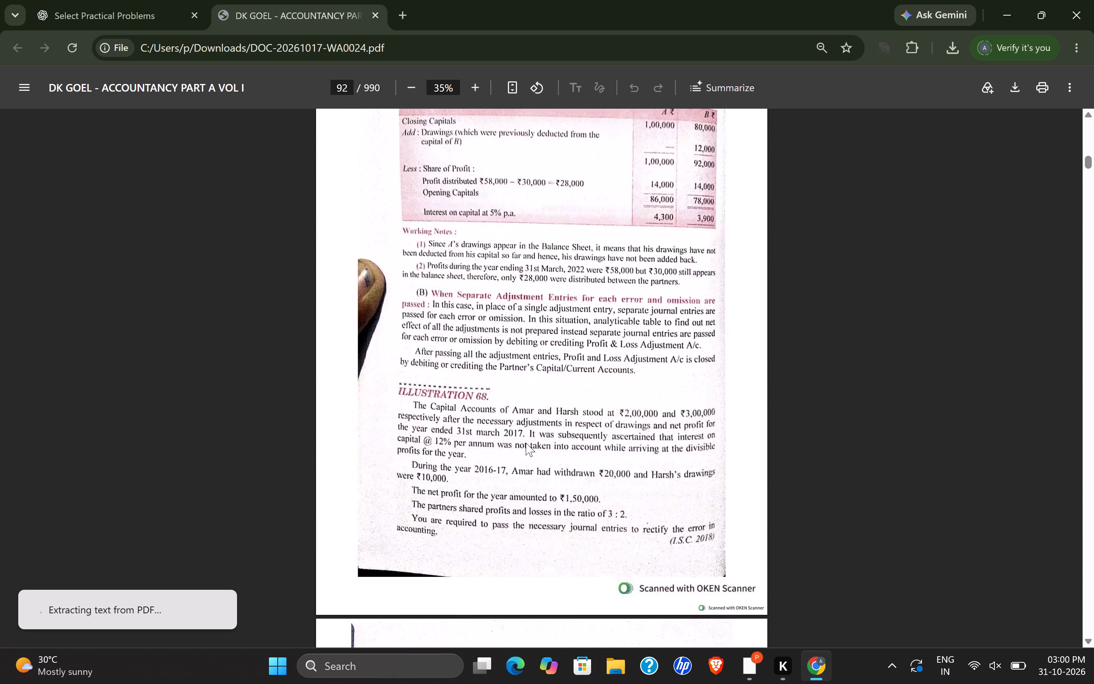
pyautogui.scroll(-4, 526, 443)
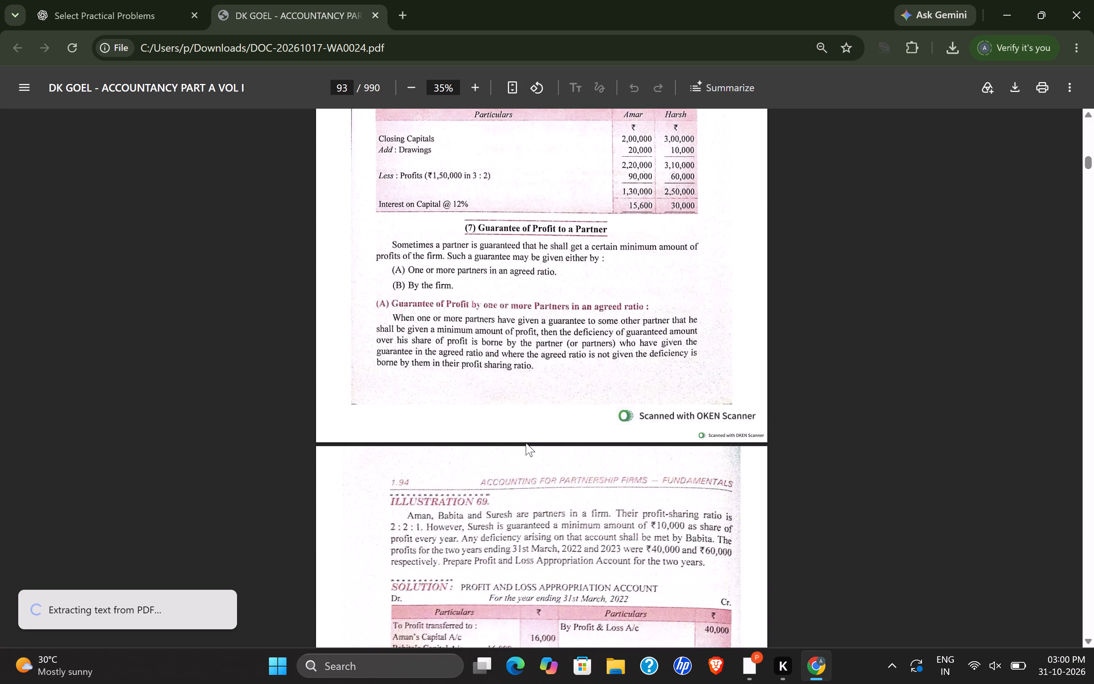
pyautogui.scroll(-6, 526, 443)
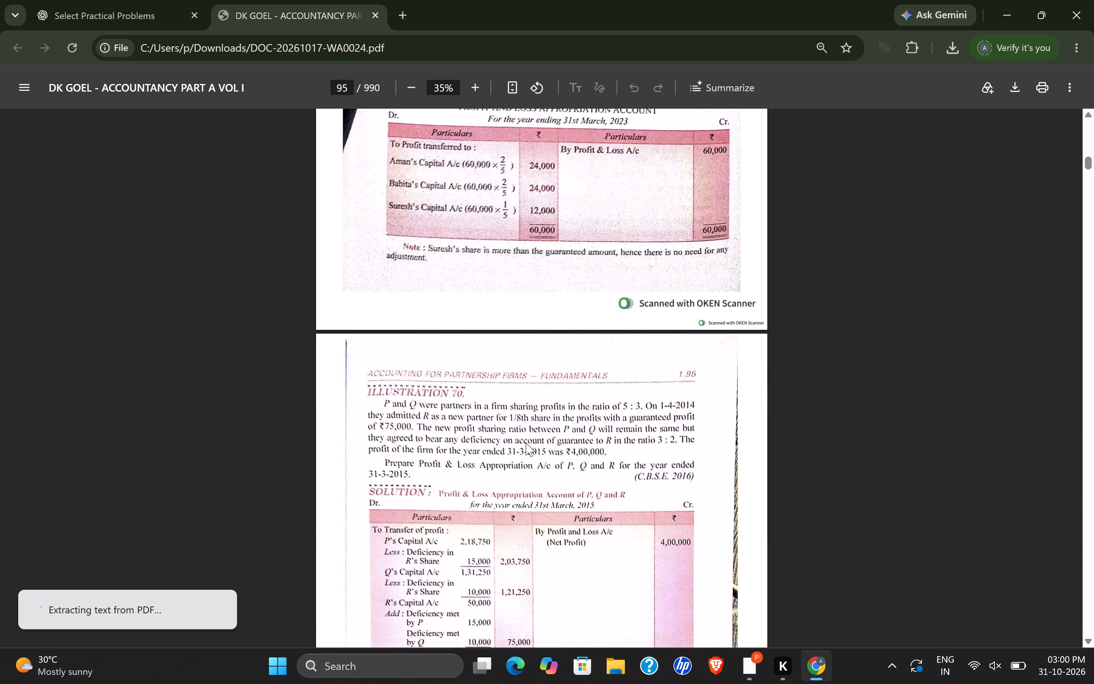
pyautogui.scroll(-1, 526, 443)
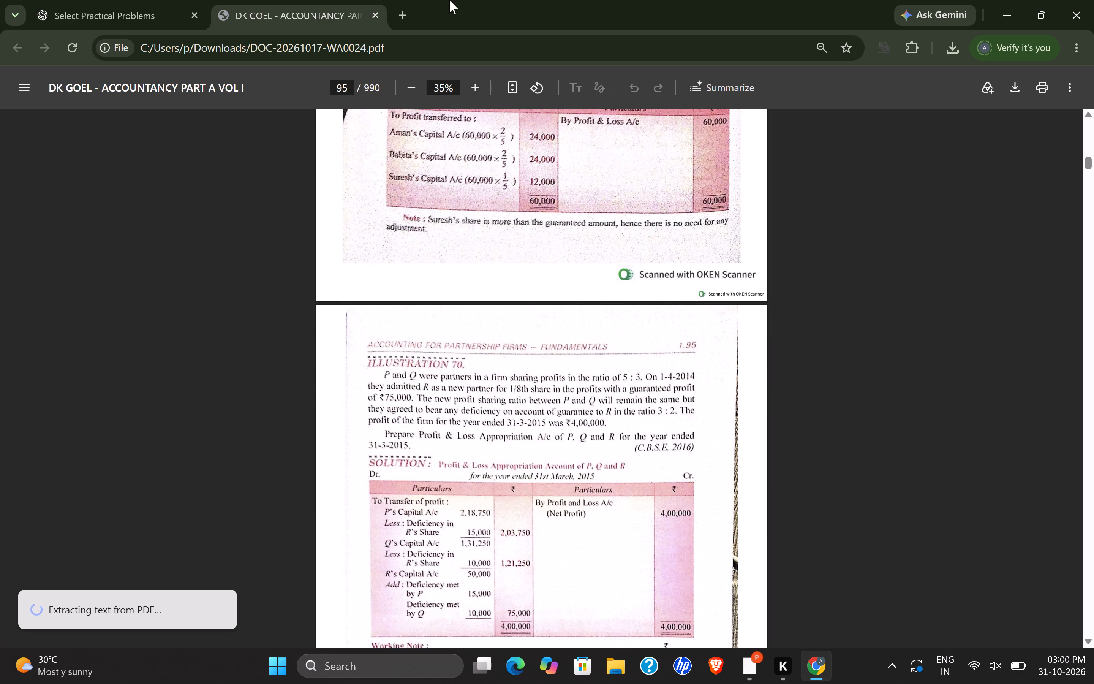
# Go to page 150 of the PDF to check the chapter 1 practical questions.
pyautogui.click(347, 87)
pyautogui.press('BackSpace')
pyautogui.write('150')
pyautogui.press('Return')
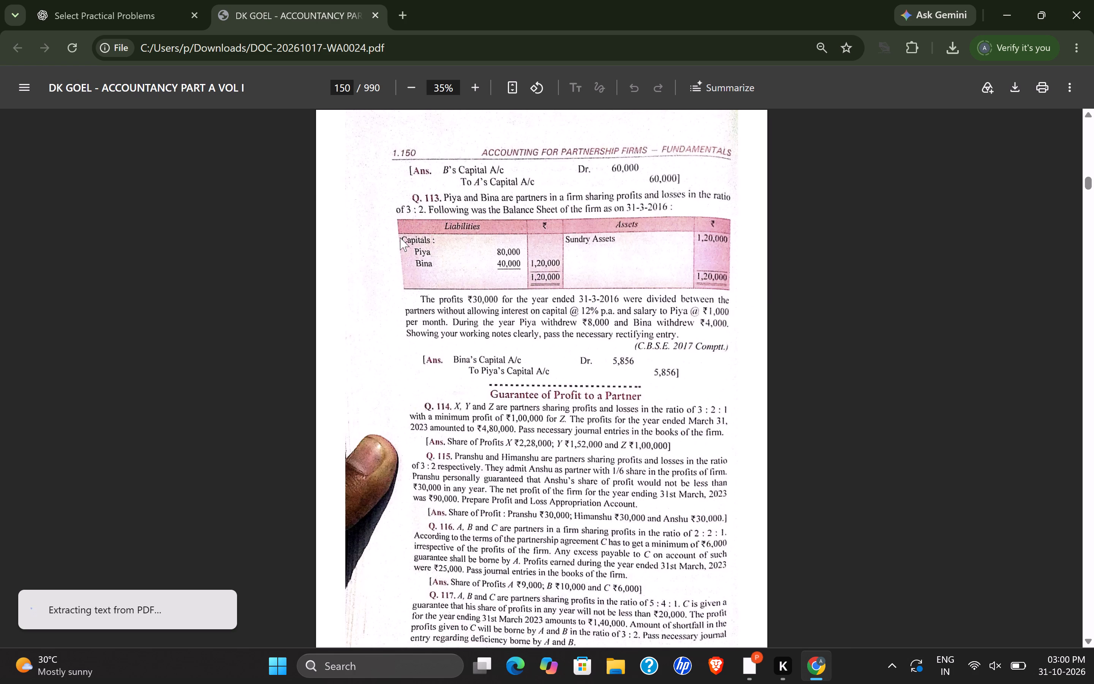
# Go to page 200 of the PDF and check the assertion-reason questions on it and the following page.
pyautogui.click(349, 91)
pyautogui.press('BackSpace')
pyautogui.press('BackSpace')
pyautogui.write('200')
pyautogui.press('Return')
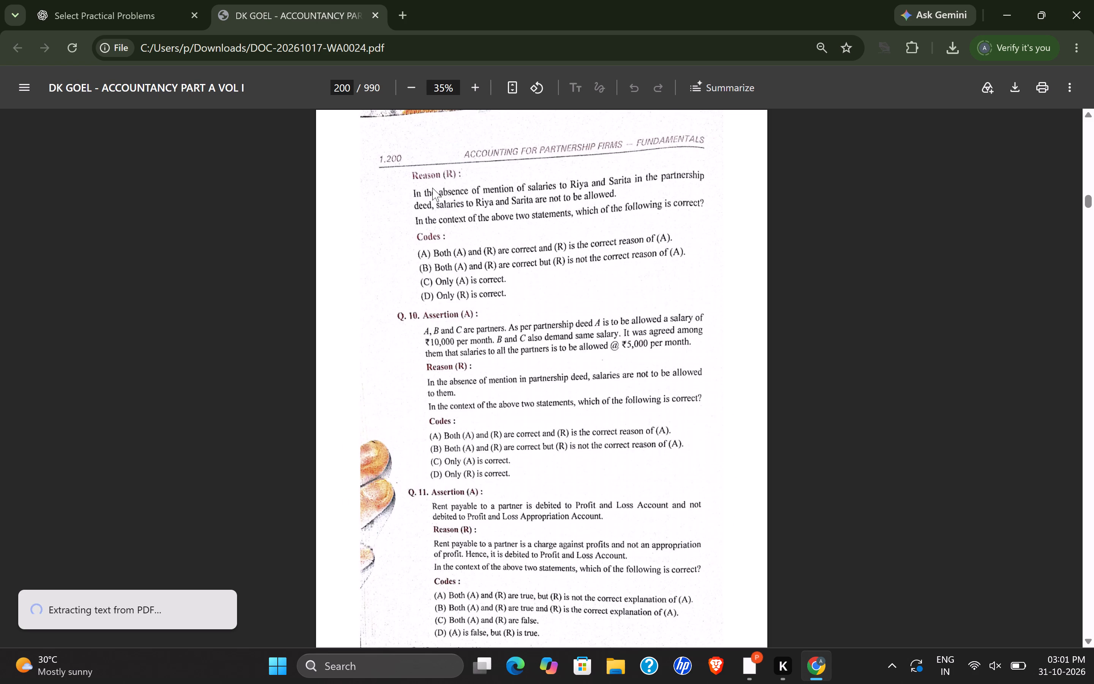
pyautogui.scroll(-6, 454, 303)
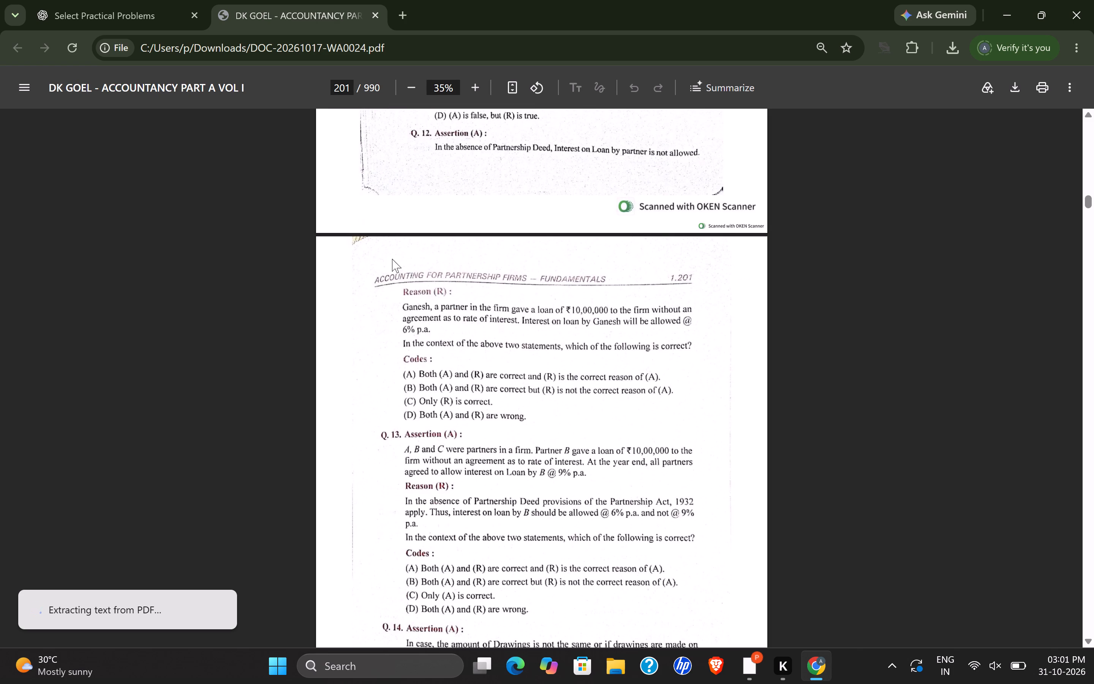
# Go to page 210 of the PDF and look through chapter 2 from the features of goodwill to the weighted average profit method.
pyautogui.click(350, 90)
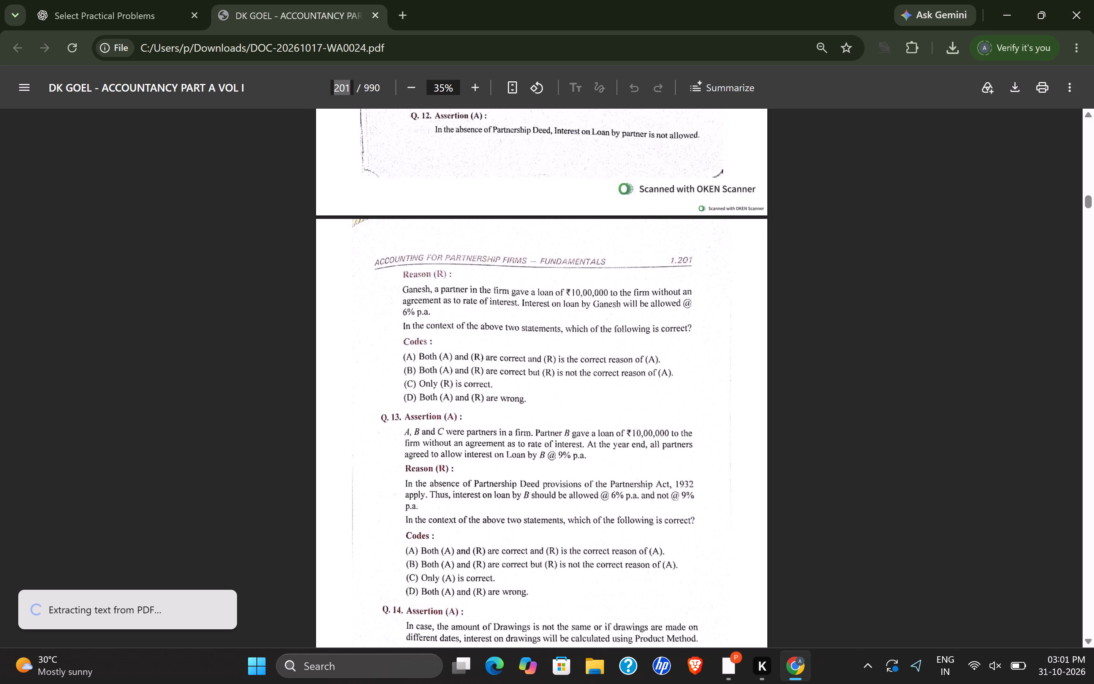
pyautogui.press('BackSpace')
pyautogui.press('1')
pyautogui.press('BackSpace')
pyautogui.write('210')
pyautogui.press('Return')
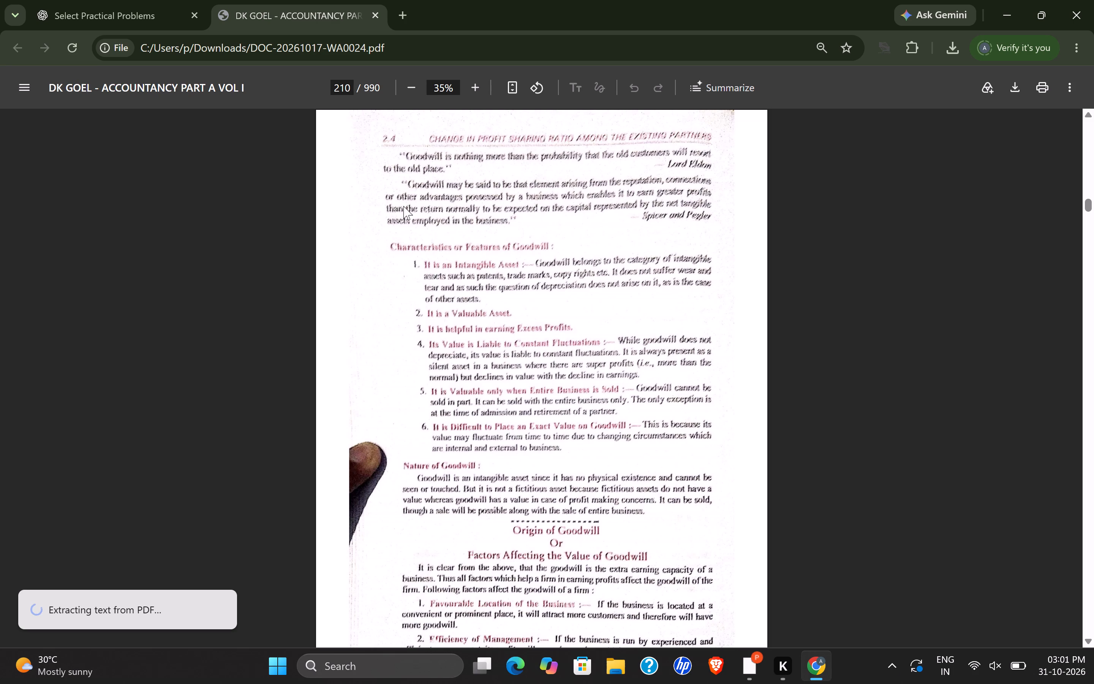
pyautogui.scroll(-6, 439, 292)
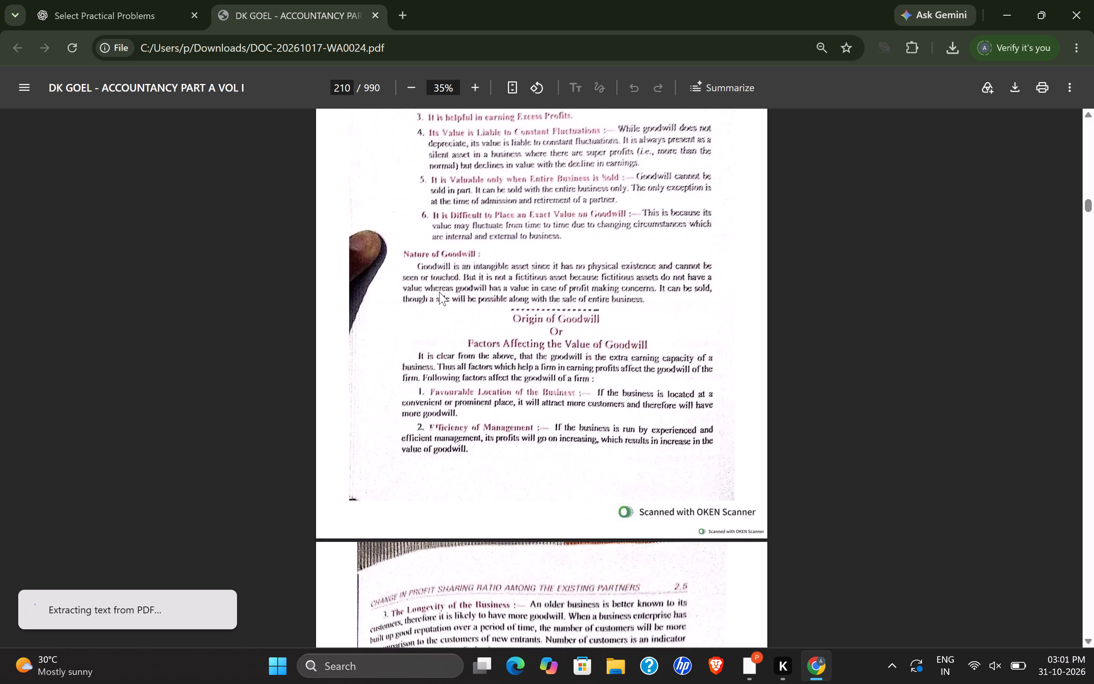
pyautogui.scroll(-9, 439, 292)
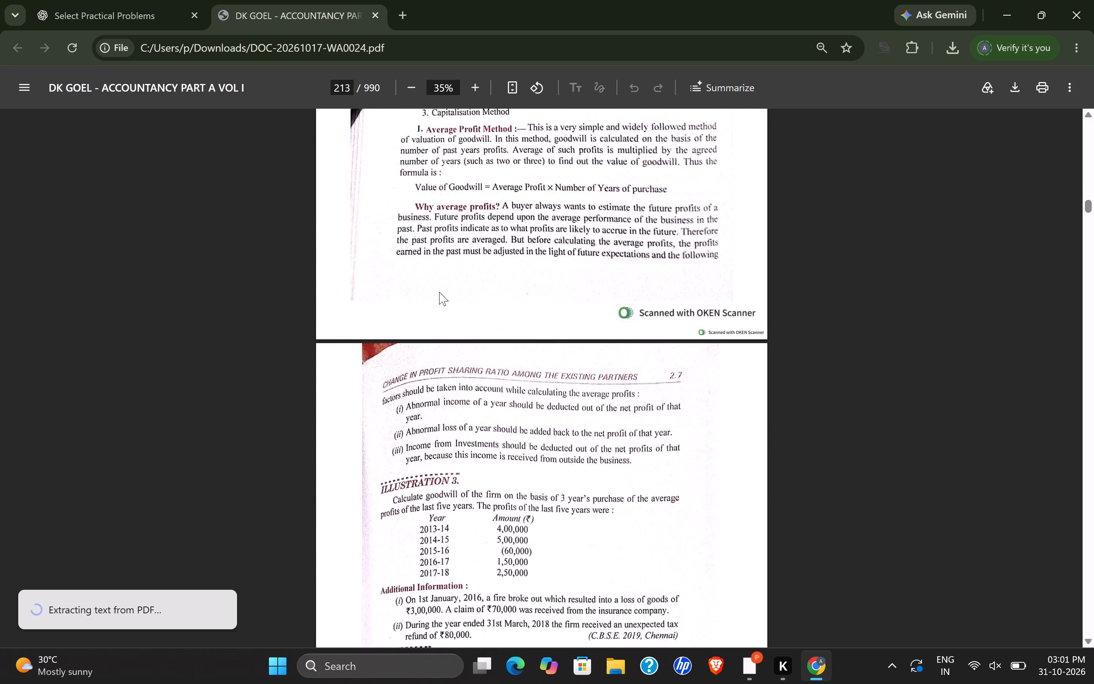
pyautogui.scroll(-8, 439, 292)
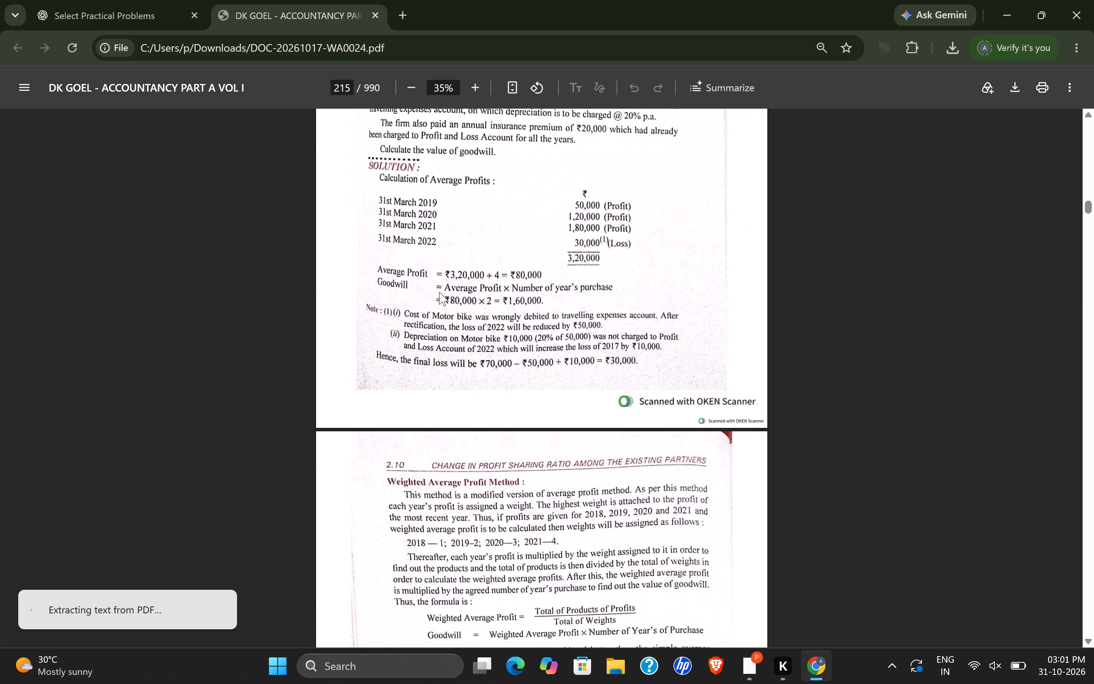
pyautogui.scroll(-8, 439, 292)
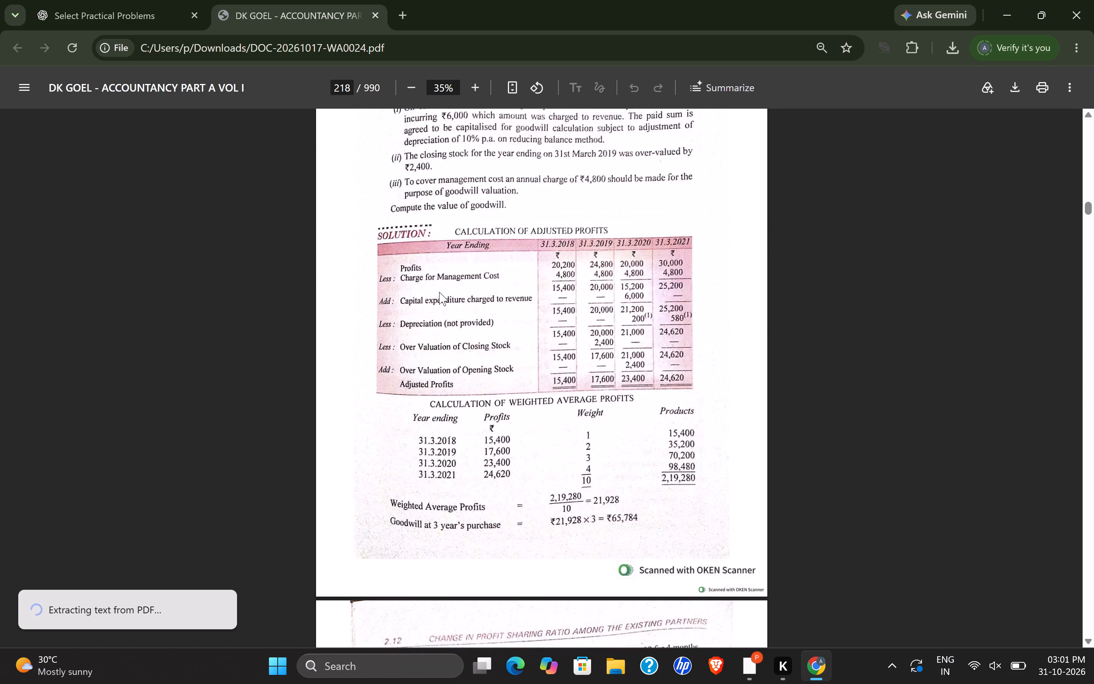
# Look through the chapter 2 goodwill illustrations, from Illustration 9 through the super profit and capitalisation methods to Illustration 21.
pyautogui.scroll(1, 439, 292)
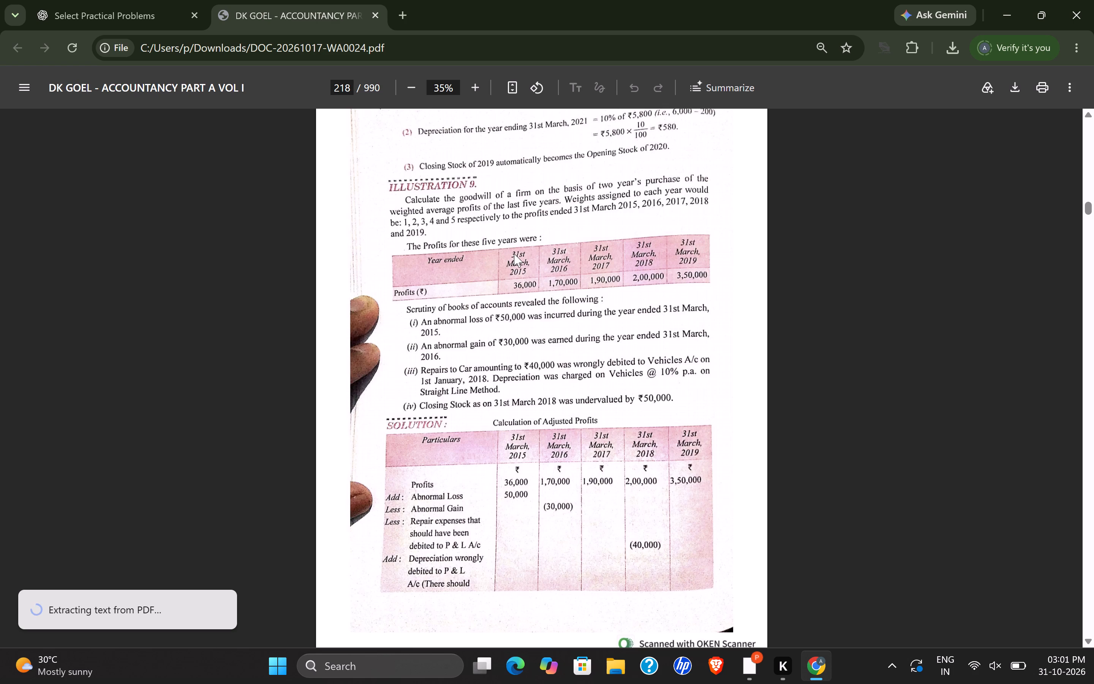
pyautogui.scroll(-6, 514, 253)
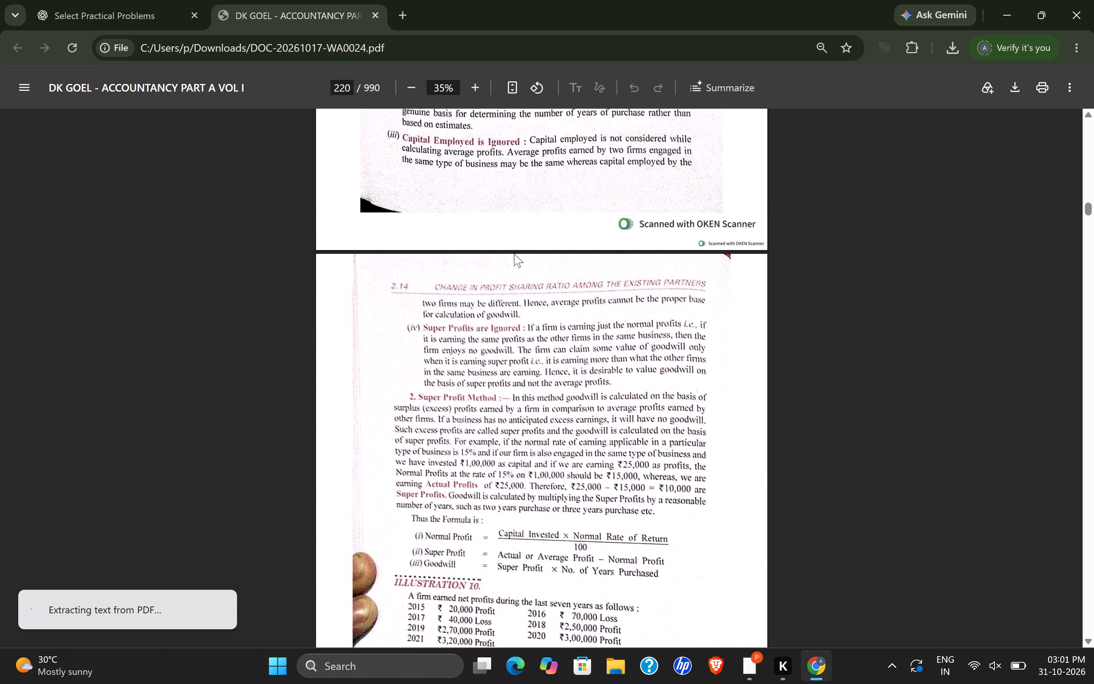
pyautogui.scroll(-8, 514, 253)
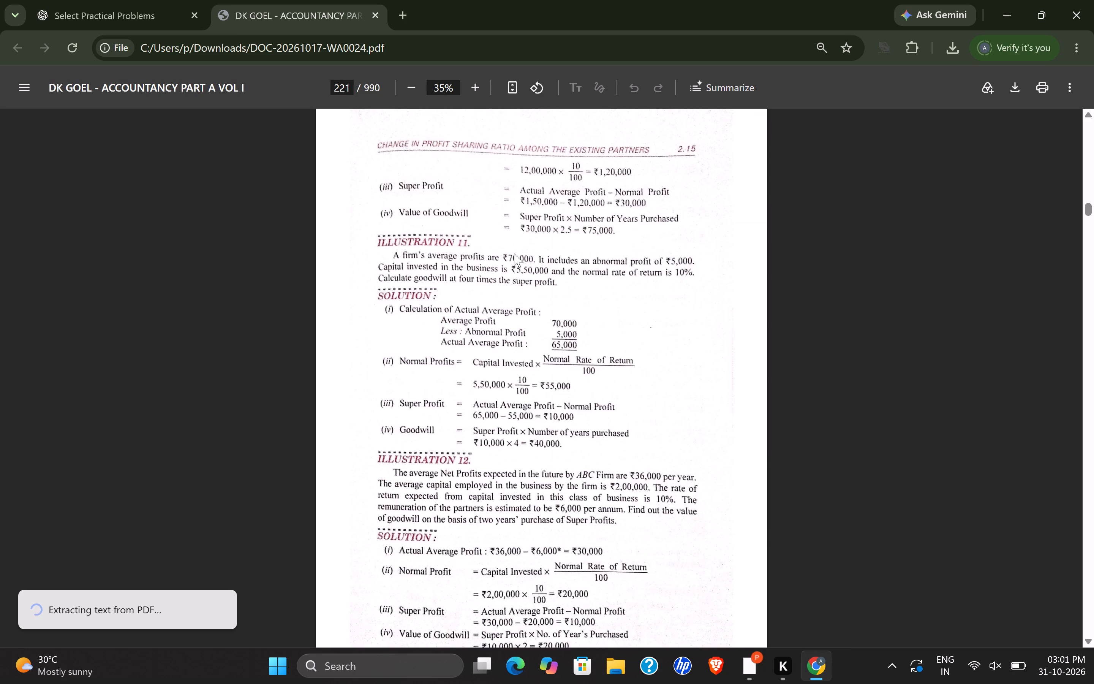
pyautogui.scroll(-9, 514, 253)
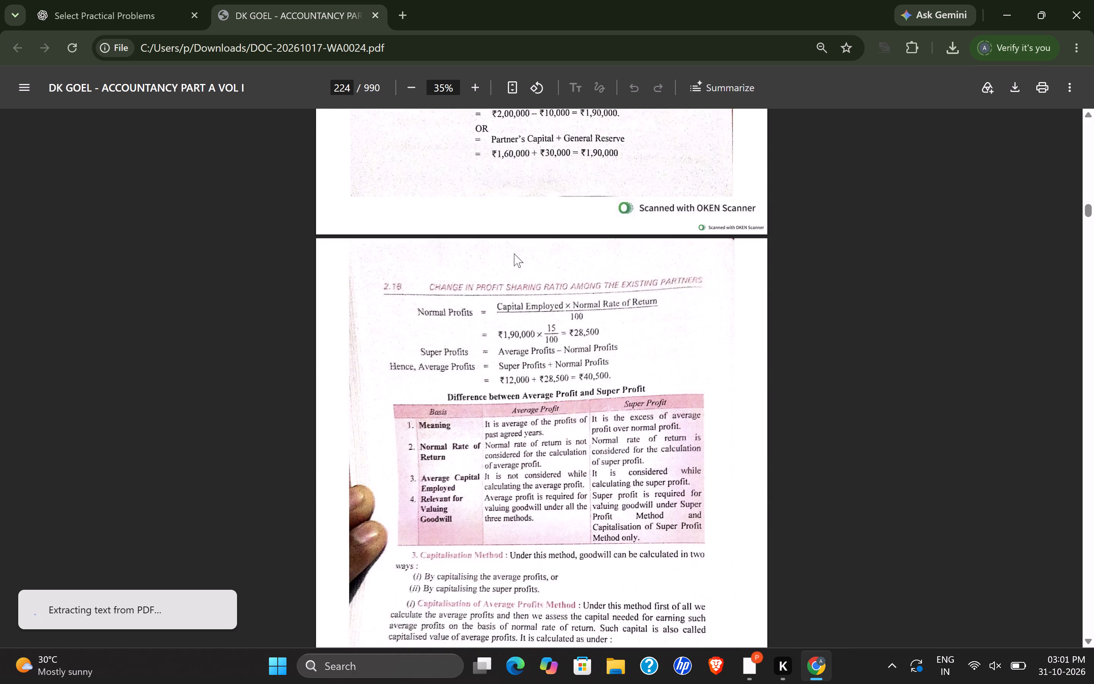
pyautogui.scroll(-7, 514, 253)
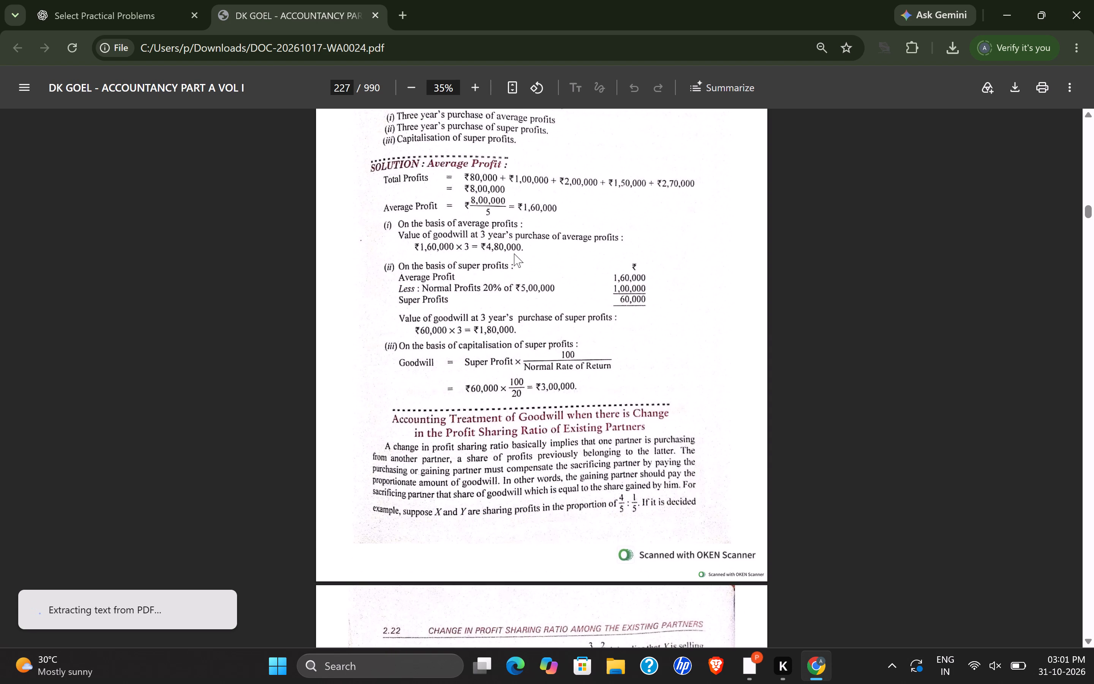
pyautogui.scroll(-6, 514, 253)
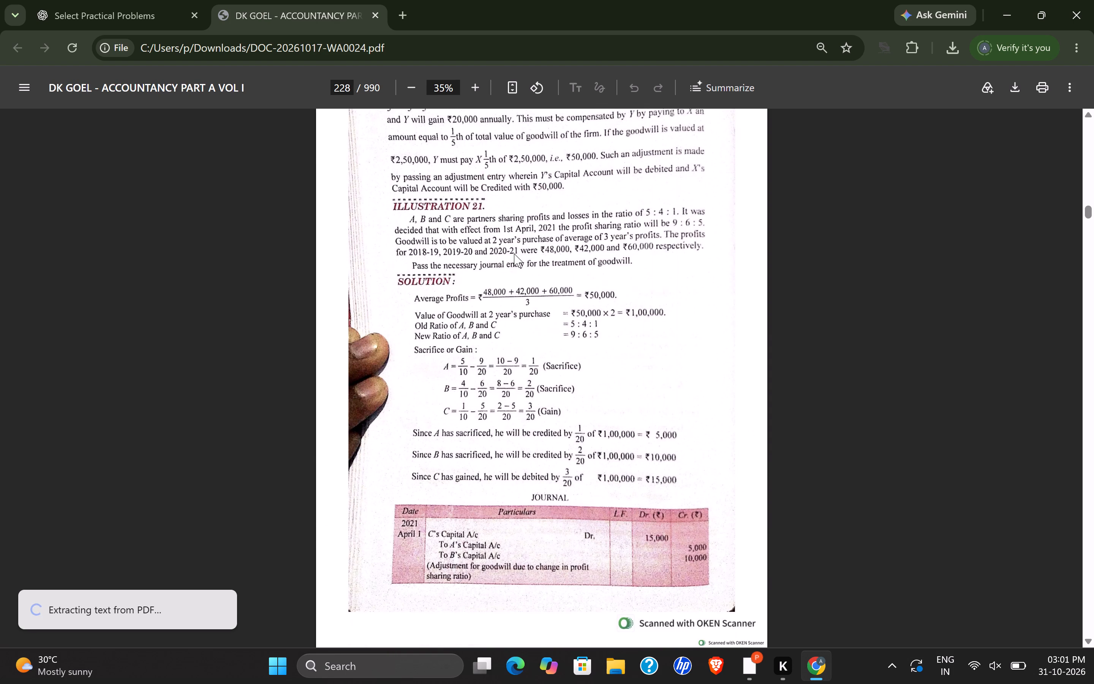
pyautogui.scroll(1, 514, 253)
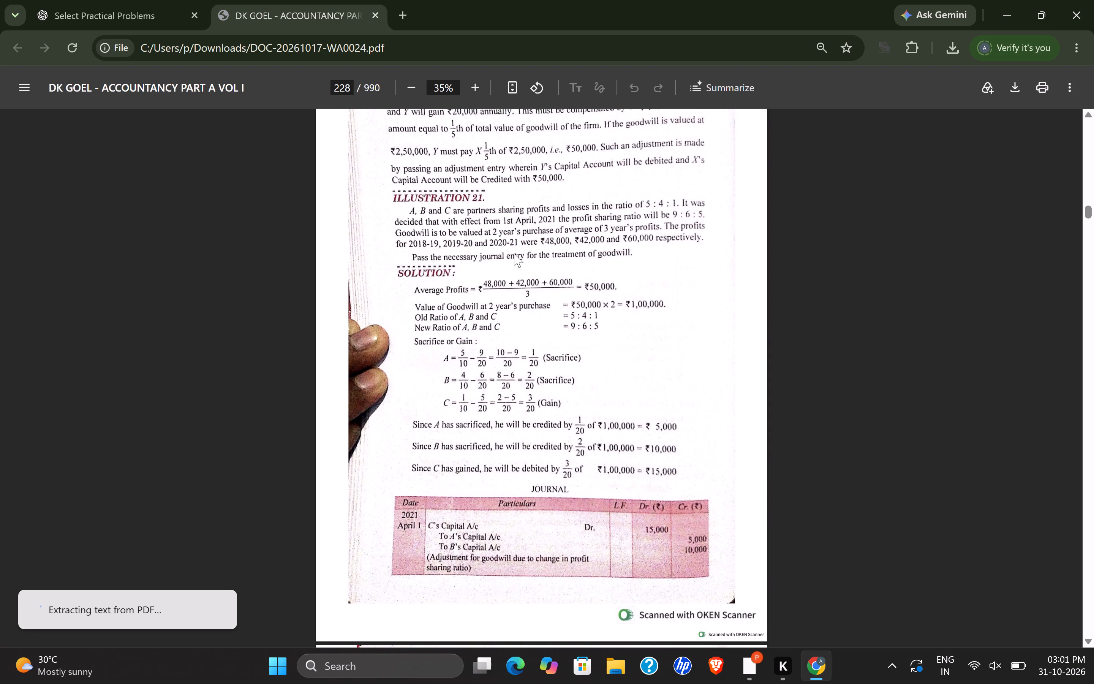
pyautogui.scroll(1, 514, 253)
# Examine Illustrations 21 and 22 on goodwill adjustment when the profit sharing ratio changes.
pyautogui.scroll(-4, 676, 295)
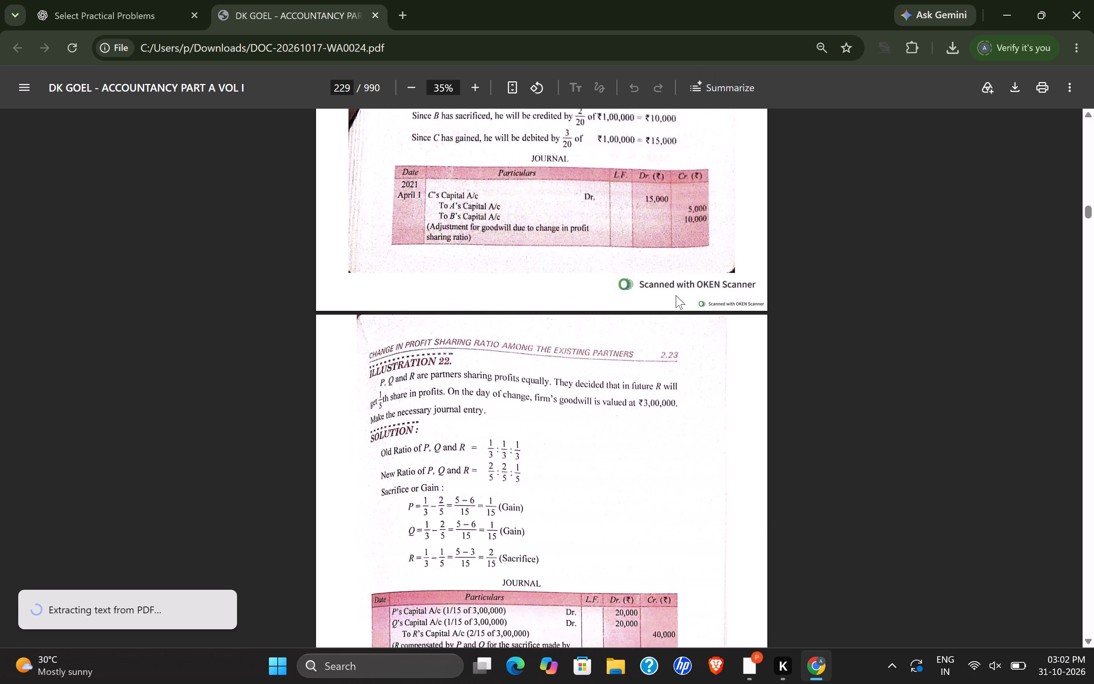
pyautogui.scroll(1, 676, 295)
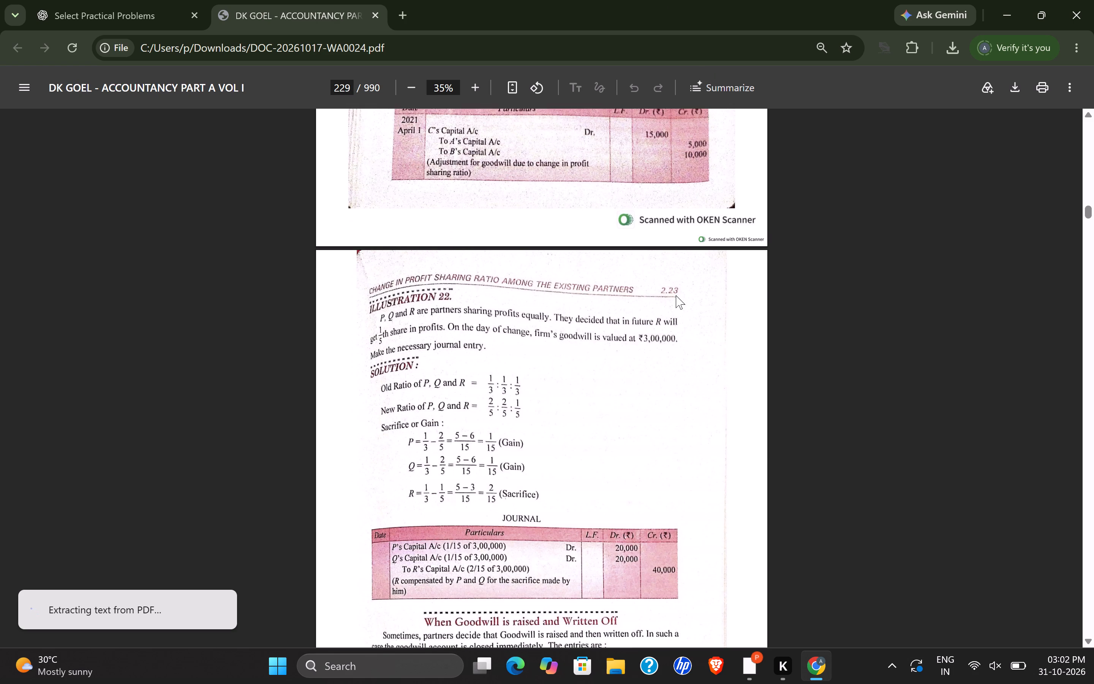
pyautogui.scroll(4, 676, 295)
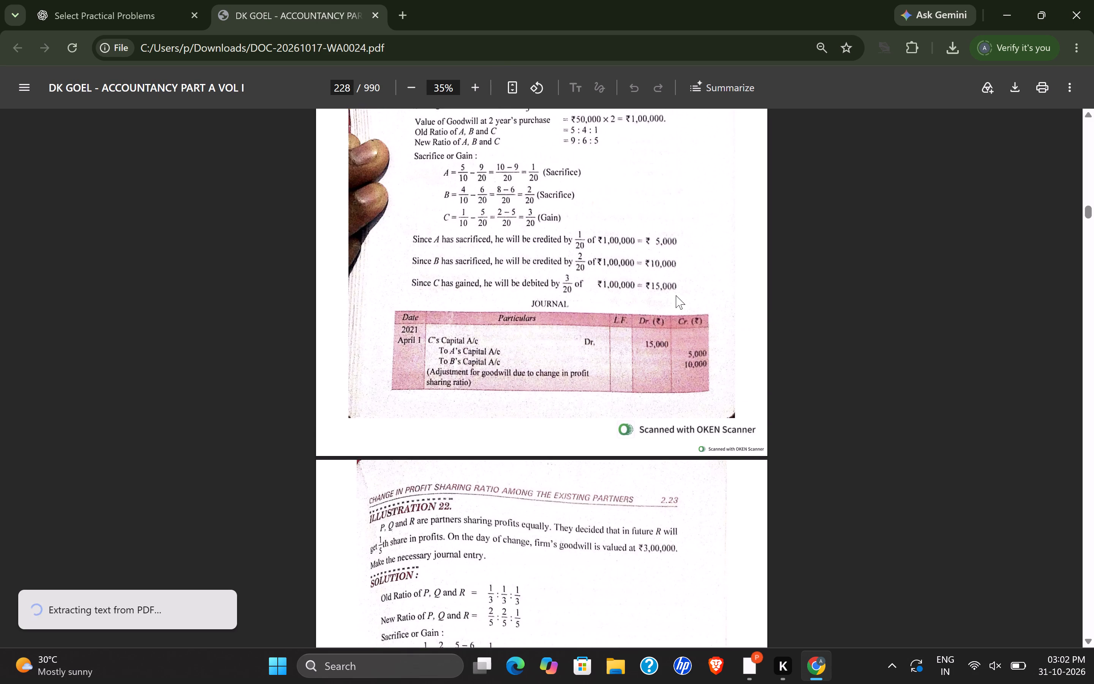
pyautogui.scroll(2, 676, 295)
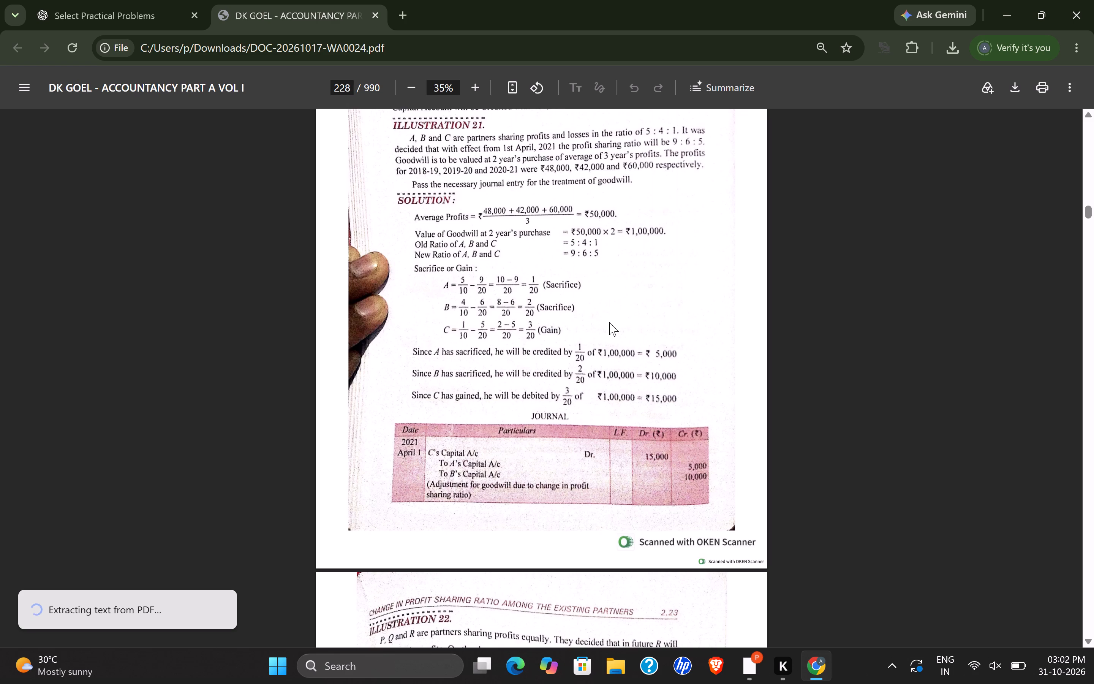
pyautogui.click(542, 279)
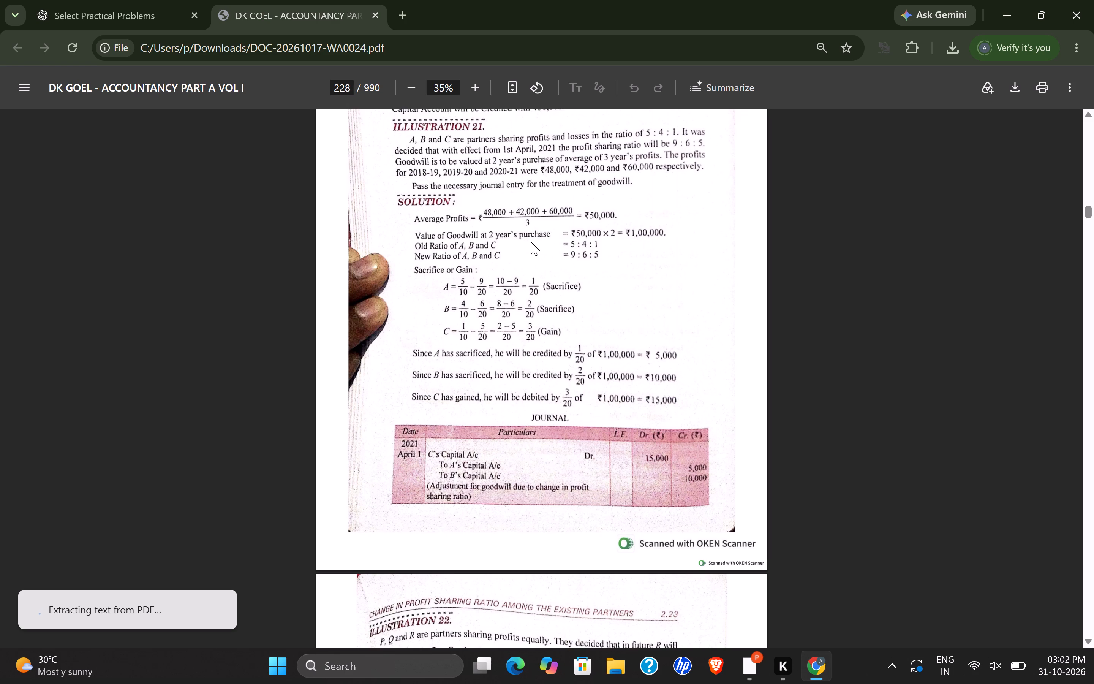
# Check Illustration 23 on goodwill raised and written off and the case based MCQs that follow it in chapter 2.
pyautogui.scroll(-9, 531, 242)
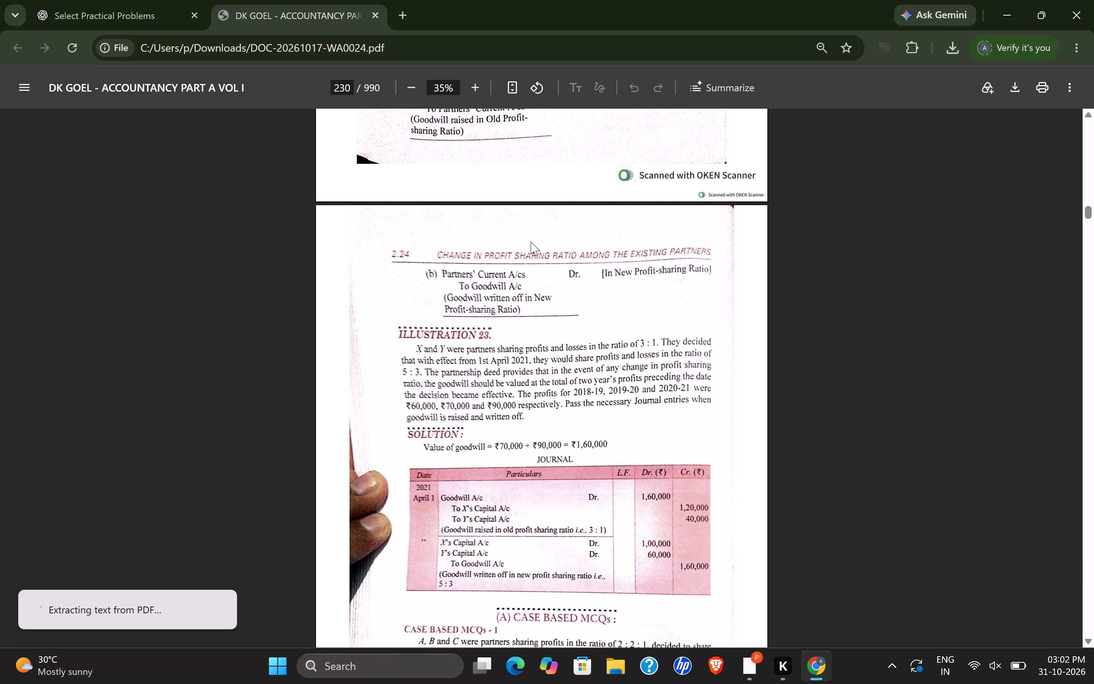
pyautogui.scroll(-2, 531, 242)
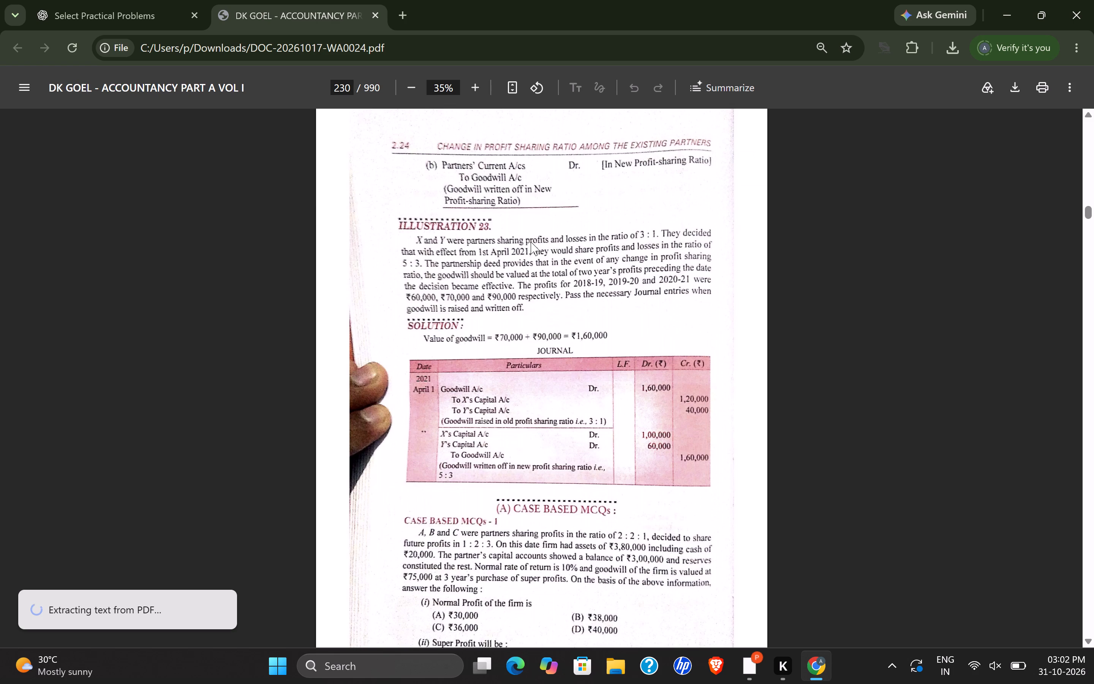
pyautogui.scroll(-1, 531, 242)
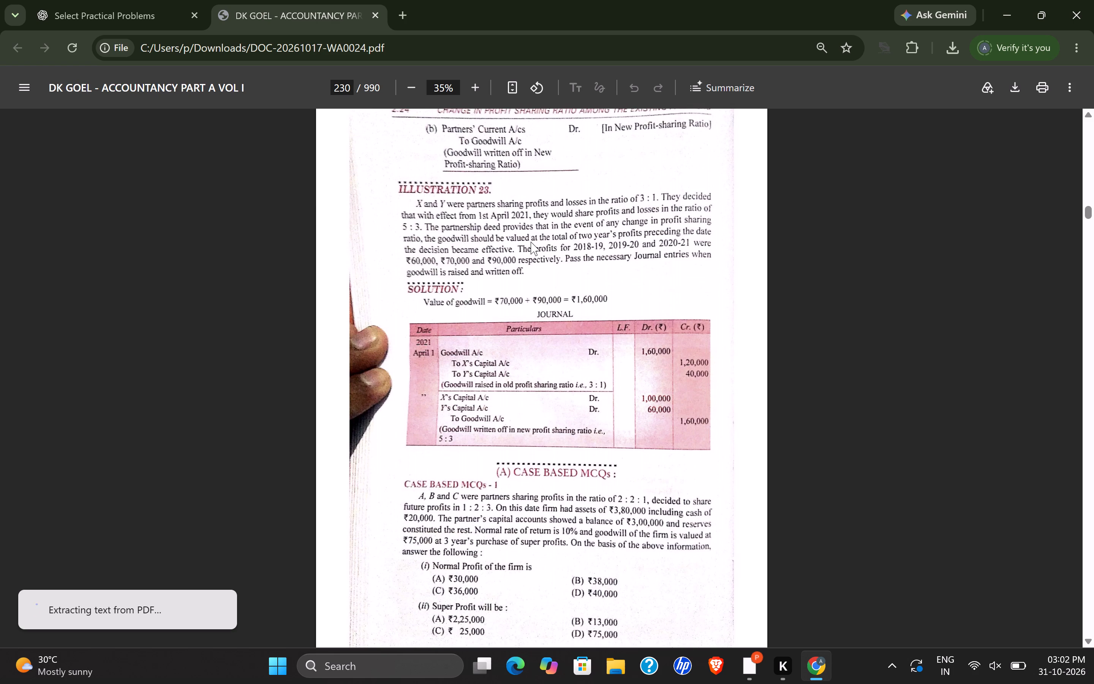
pyautogui.scroll(-4, 531, 242)
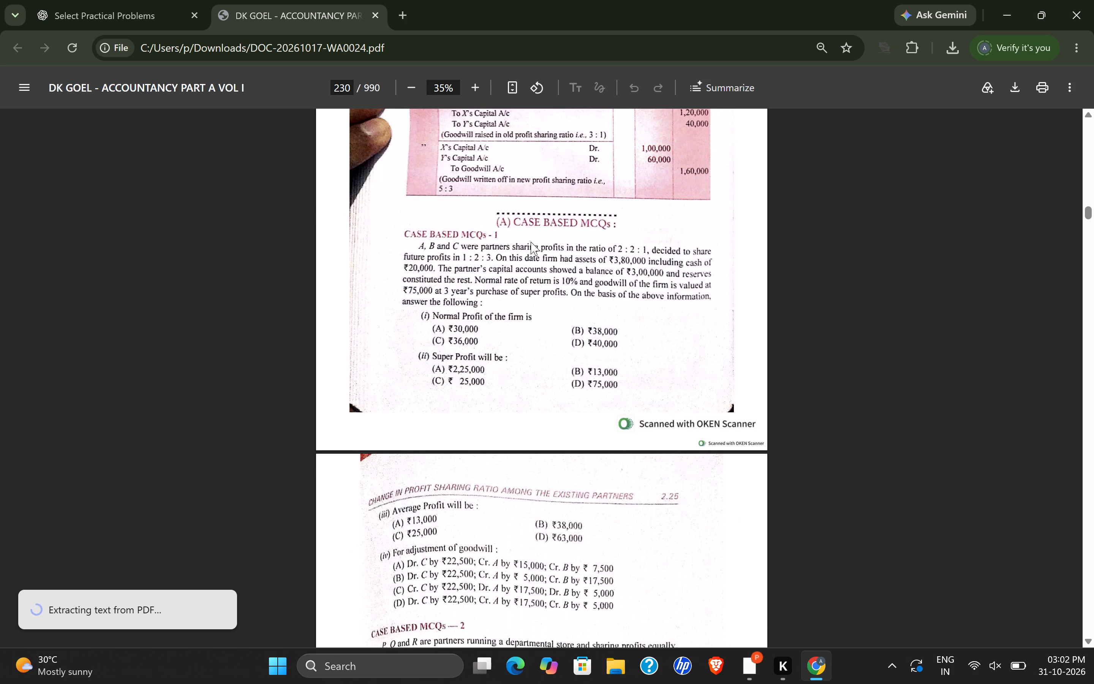
pyautogui.scroll(-1, 531, 242)
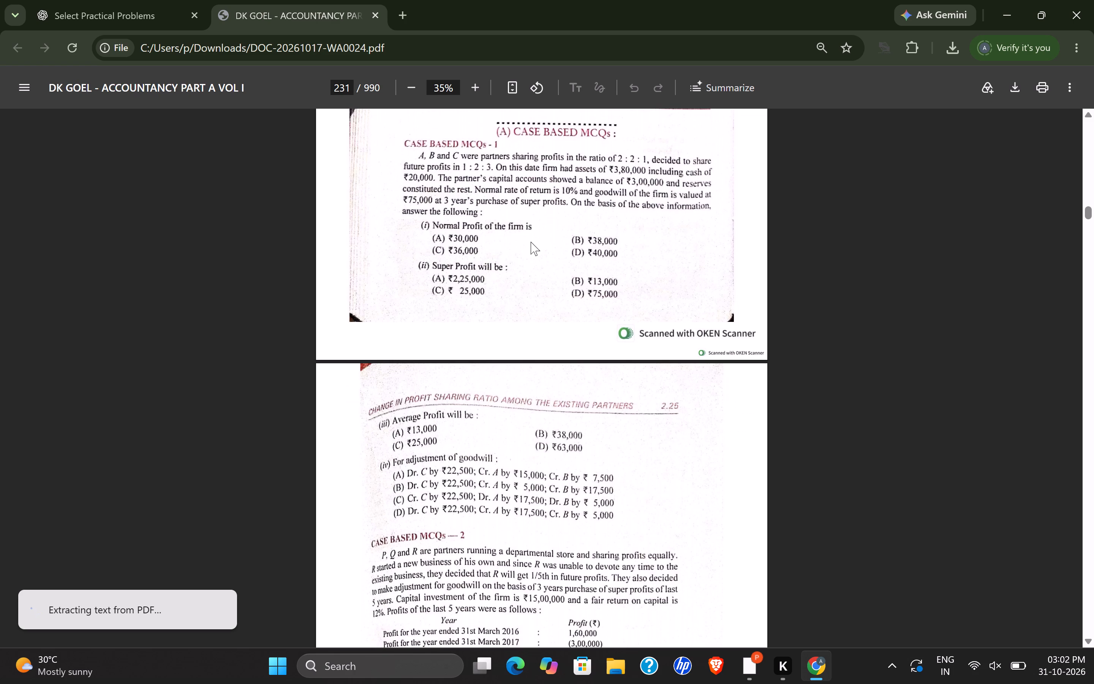
# Look through the treatment of reserves and accumulated profits or losses in chapter 2, including Illustrations 24 and 25.
pyautogui.scroll(-5, 531, 242)
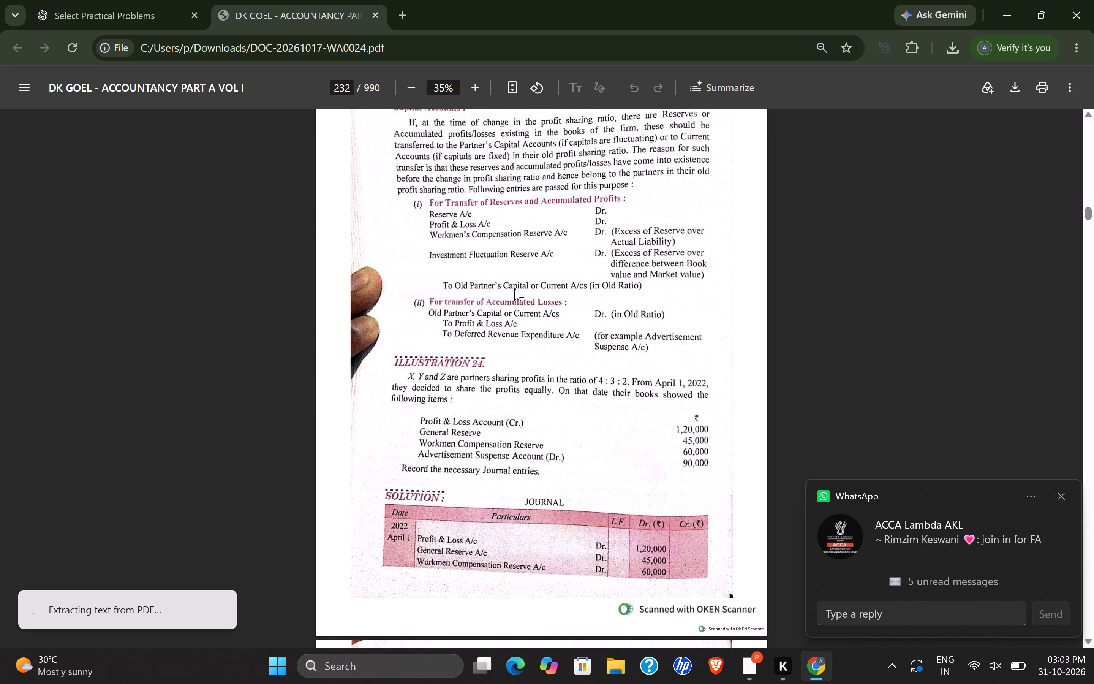
pyautogui.scroll(-2, 514, 288)
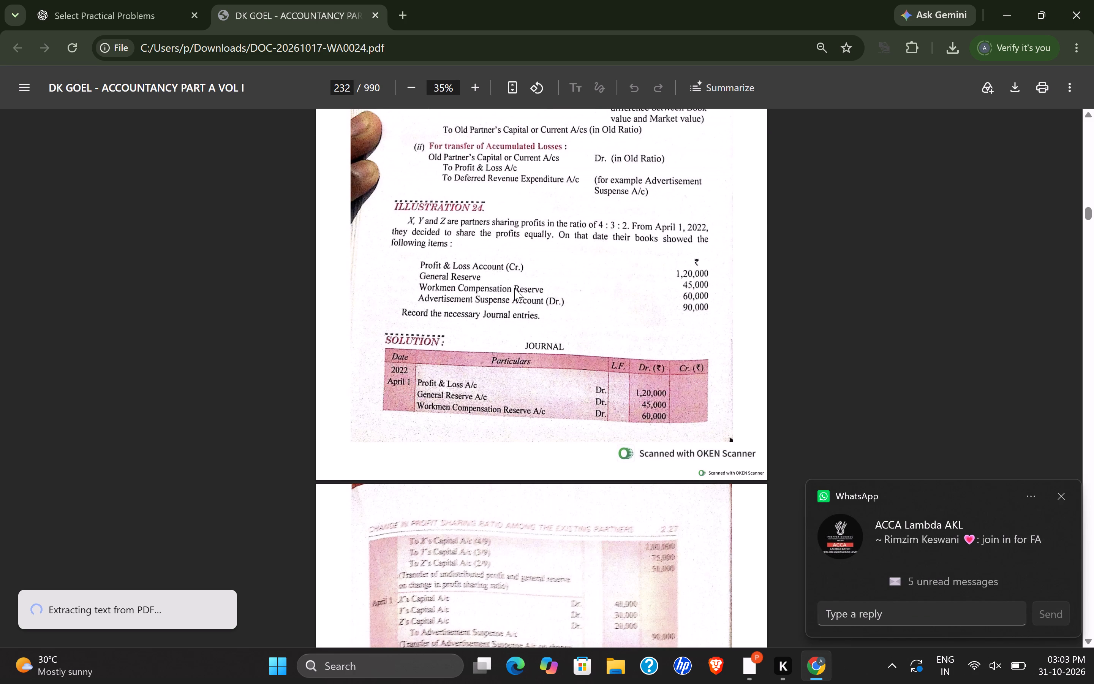
pyautogui.scroll(-1, 514, 288)
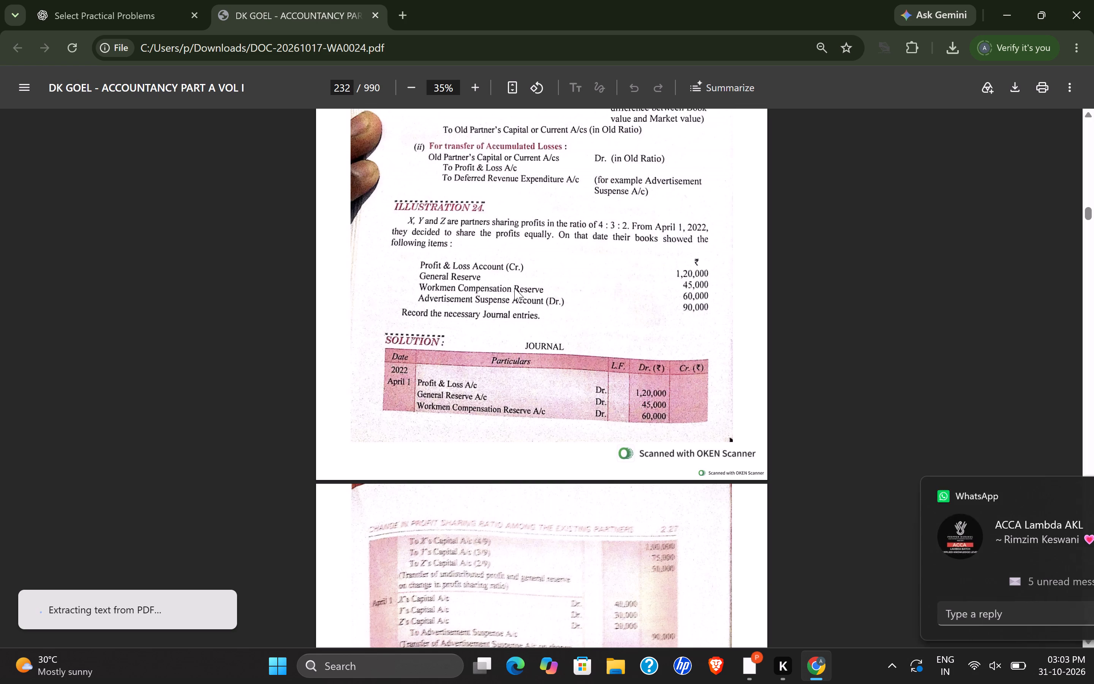
pyautogui.scroll(-4, 514, 288)
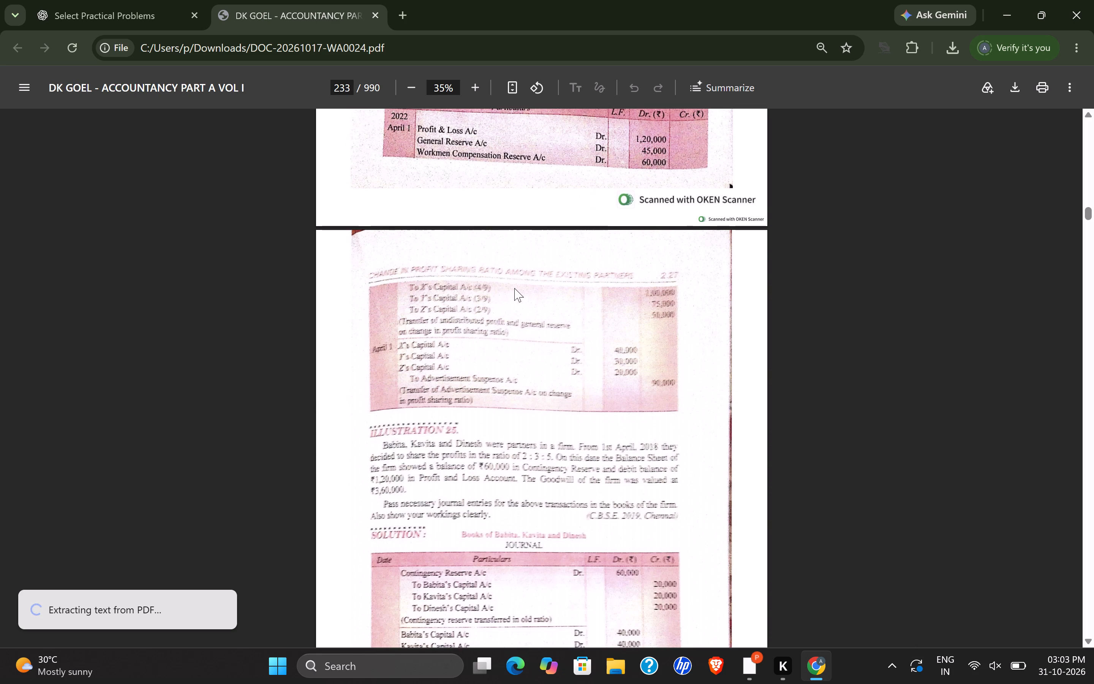
pyautogui.scroll(-3, 514, 288)
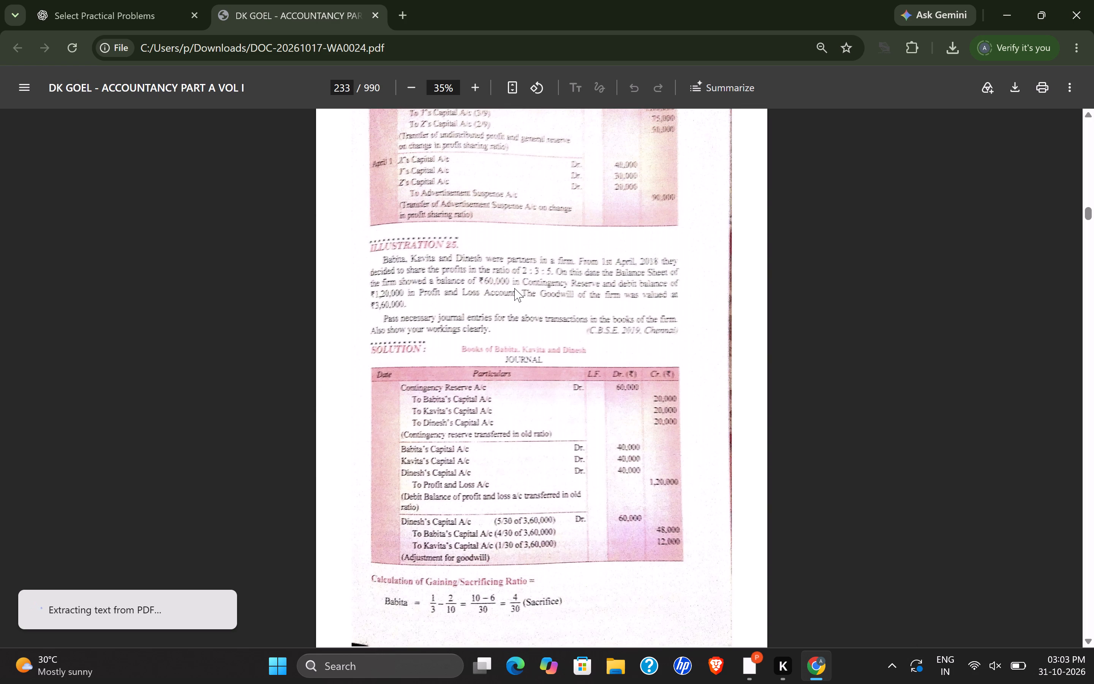
pyautogui.scroll(-2, 514, 288)
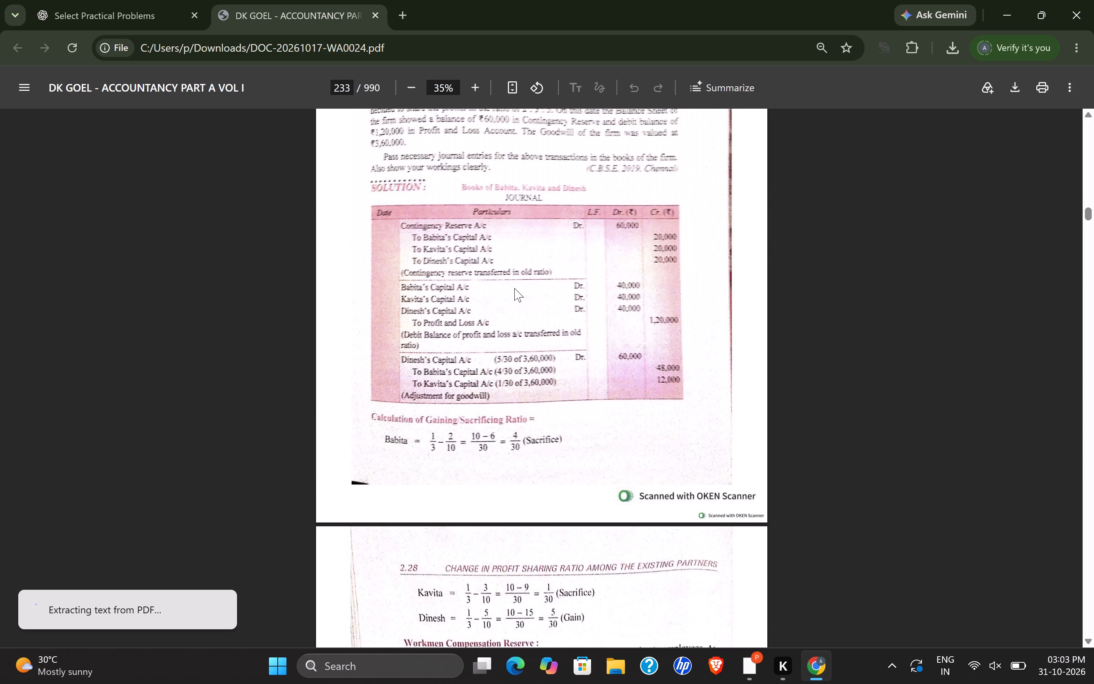
# Look through the Workmen Compensation Reserve rules in chapter 2 and the related Illustrations 26 and 27.
pyautogui.scroll(-4, 514, 288)
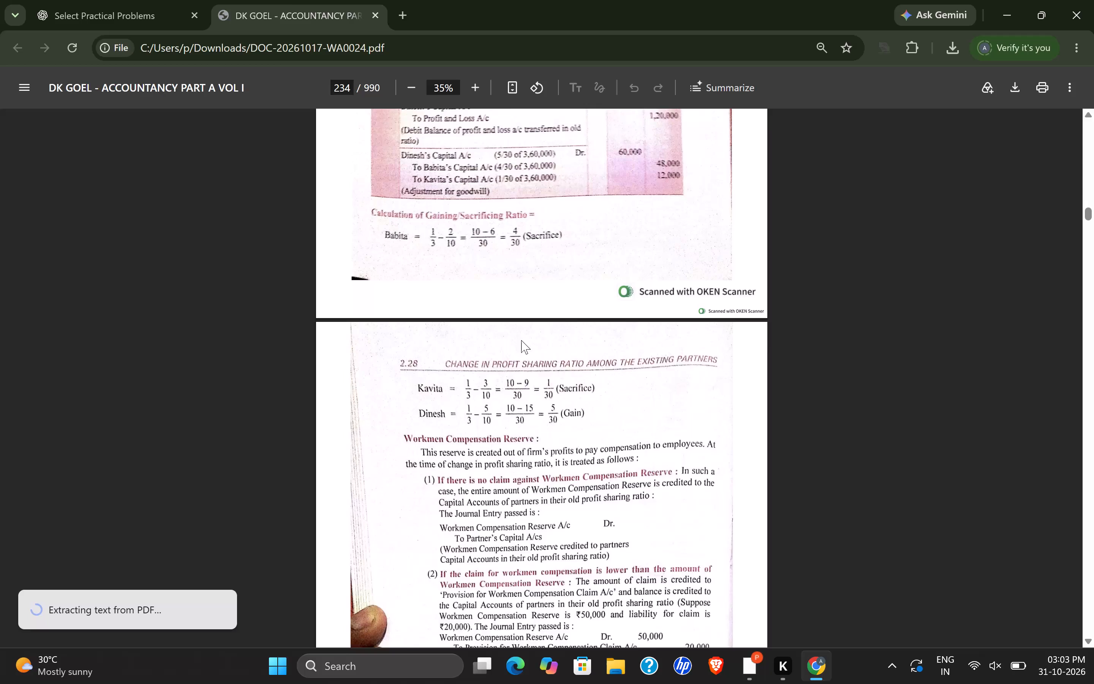
pyautogui.scroll(-2, 513, 348)
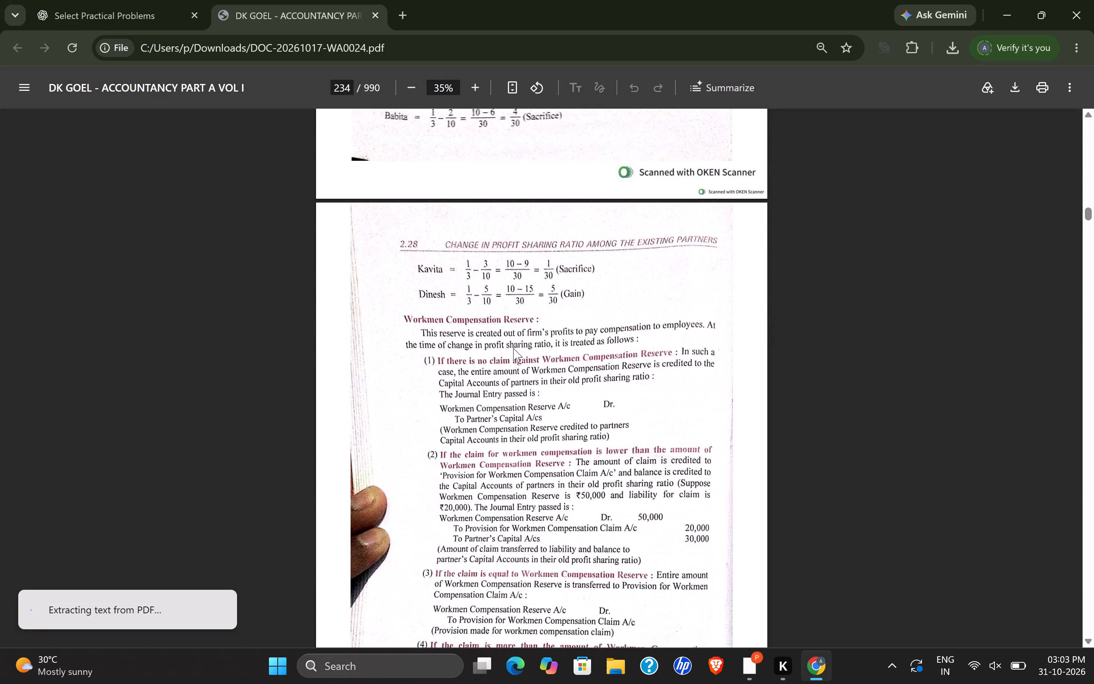
pyautogui.scroll(-3, 513, 348)
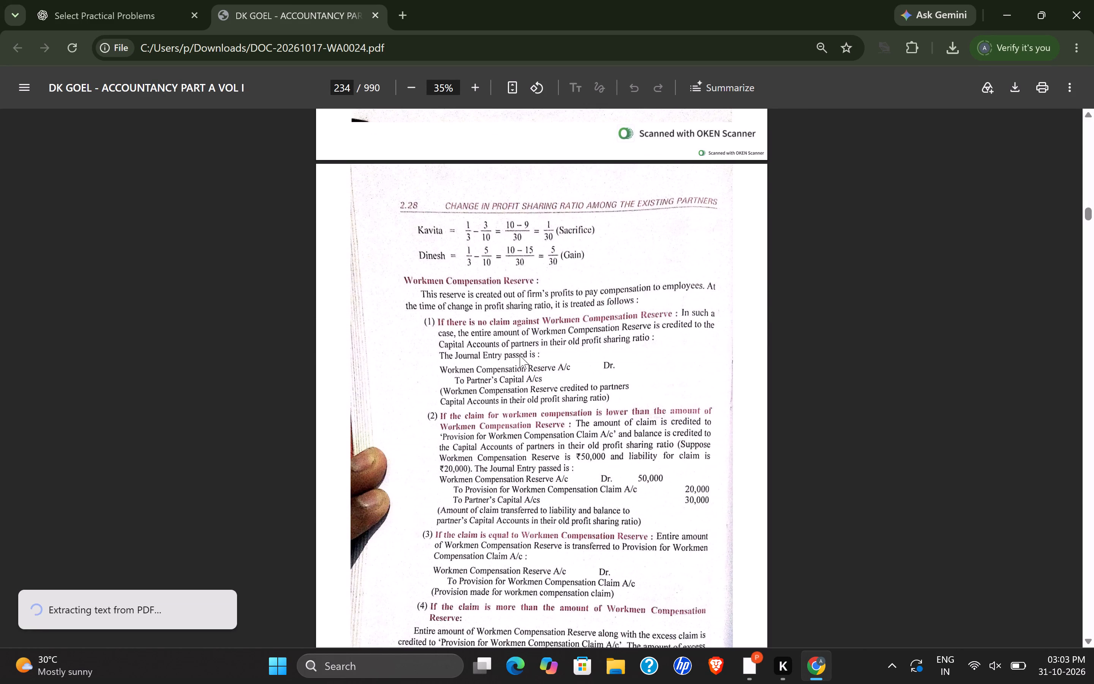
pyautogui.scroll(-6, 520, 355)
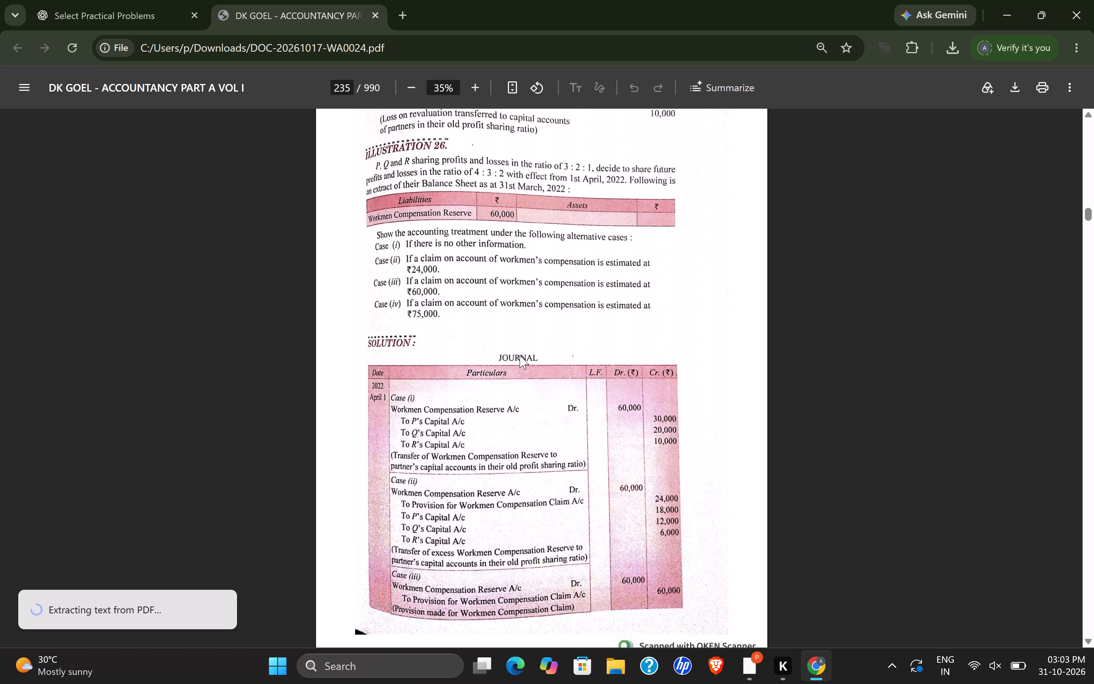
pyautogui.scroll(-4, 520, 355)
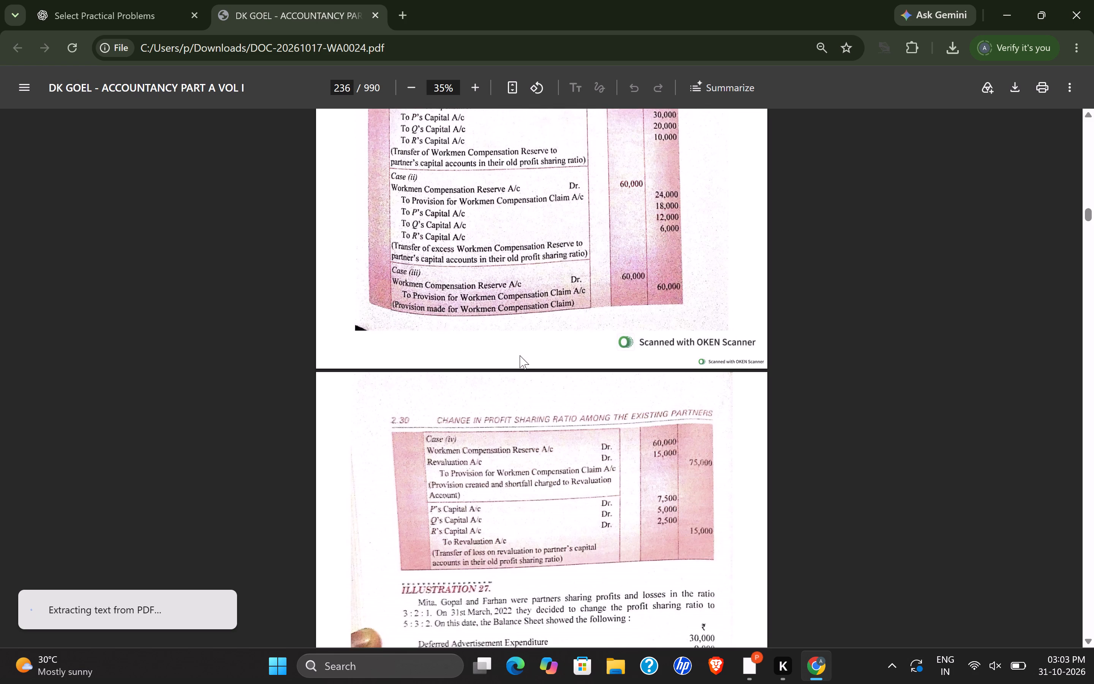
pyautogui.scroll(-6, 520, 355)
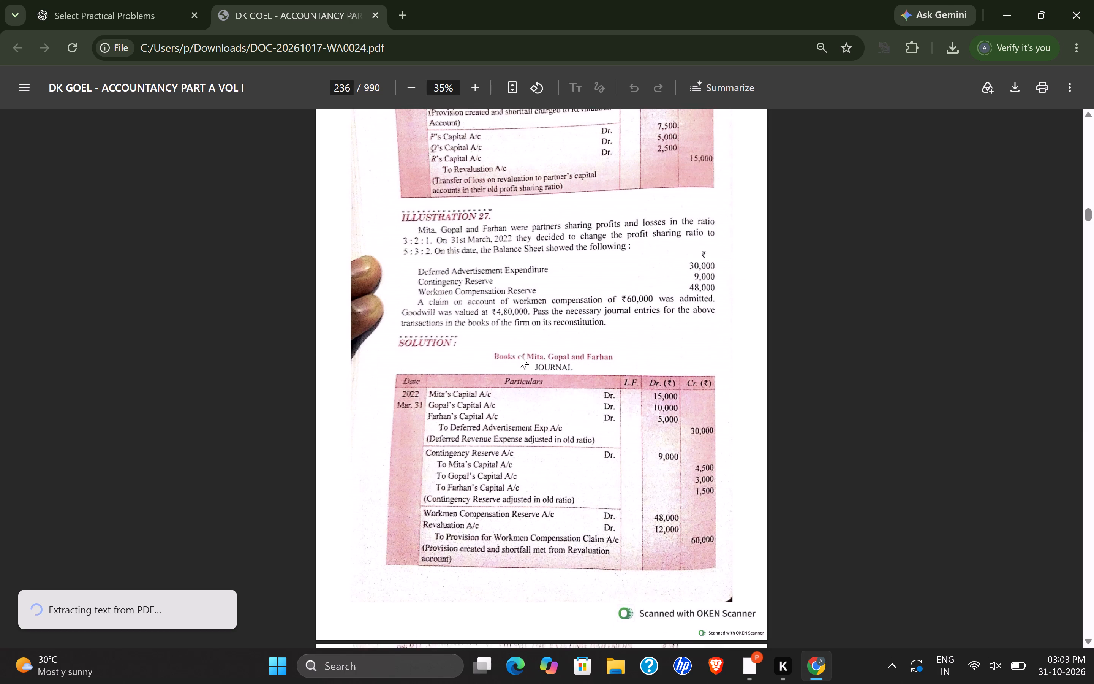
# Examine the Investment Fluctuation Reserve rules and Illustrations 28 and 29, returning to the Illustration 28 question on page 238.
pyautogui.scroll(-6, 520, 355)
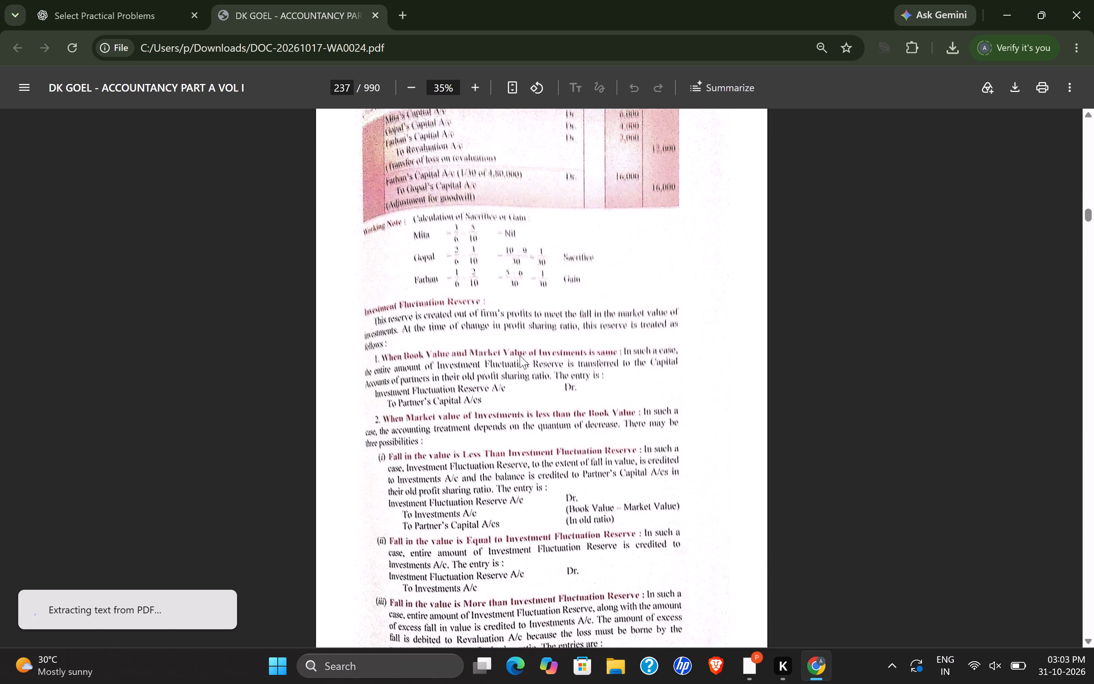
pyautogui.scroll(-5, 520, 355)
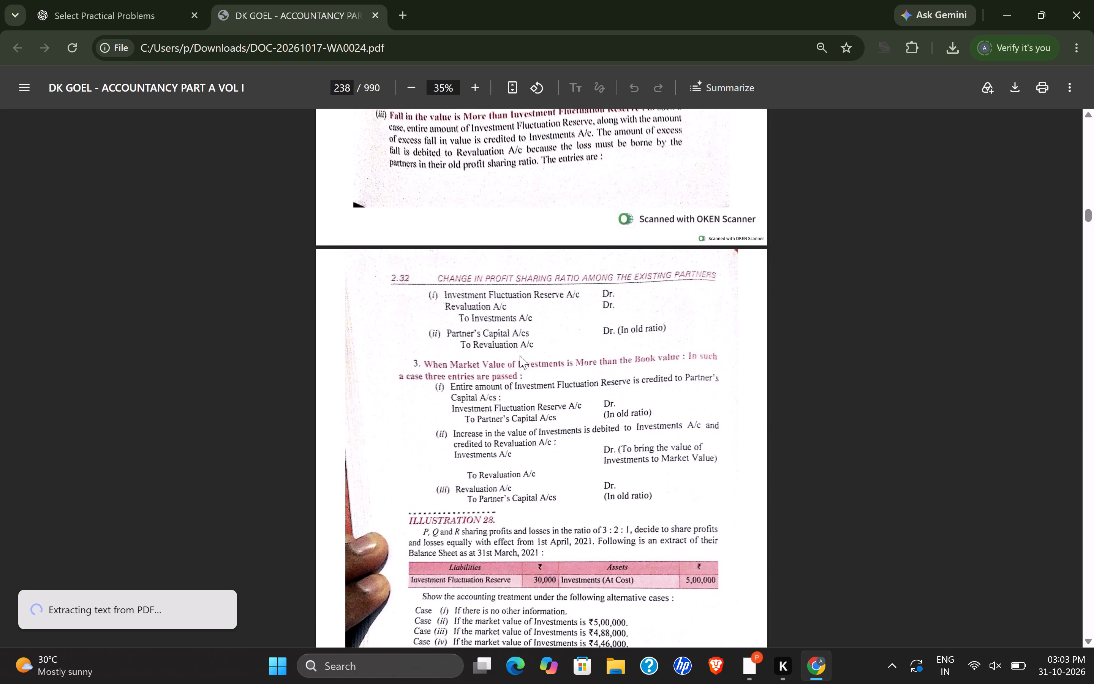
pyautogui.scroll(-6, 520, 355)
pyautogui.scroll(1, 520, 355)
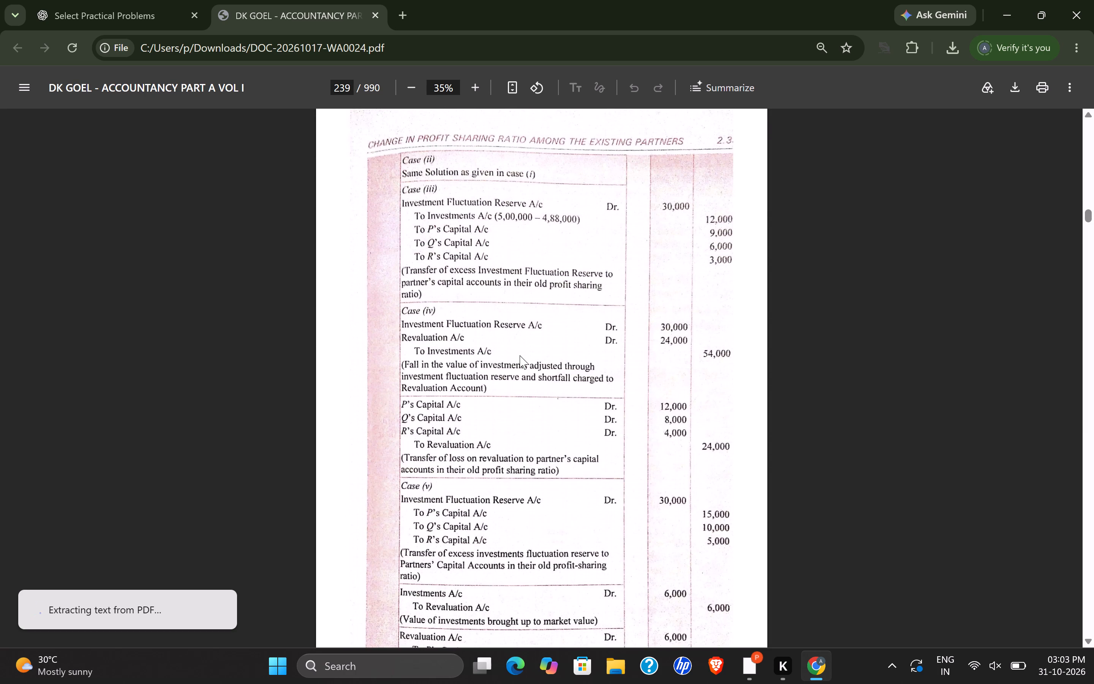
pyautogui.scroll(4, 520, 355)
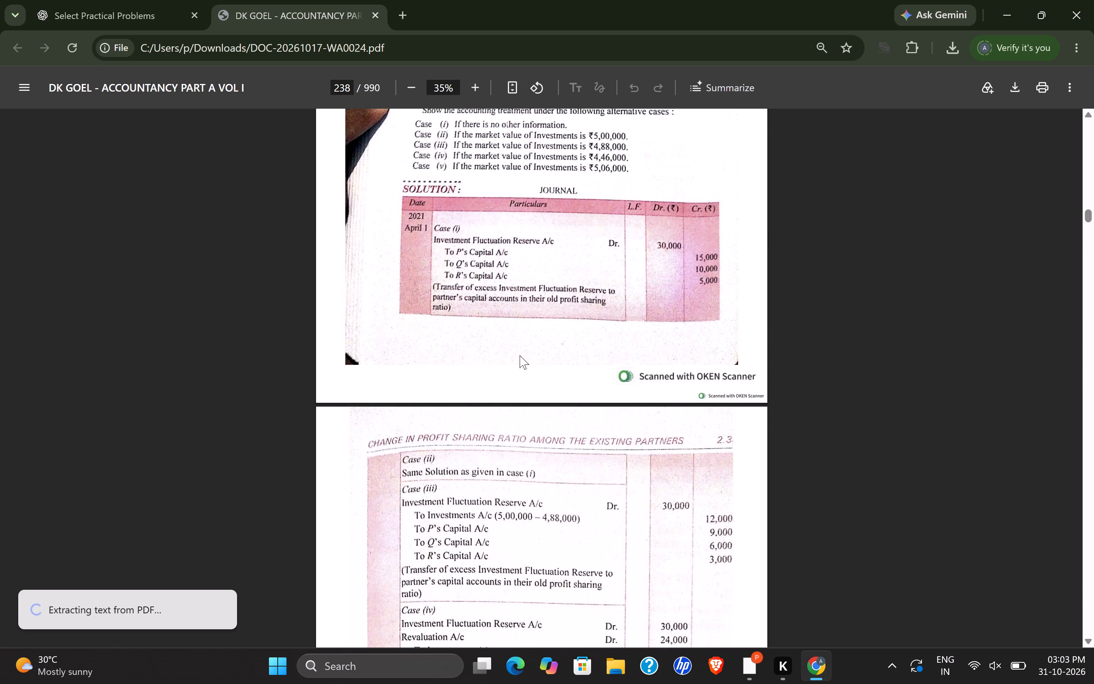
pyautogui.scroll(3, 520, 355)
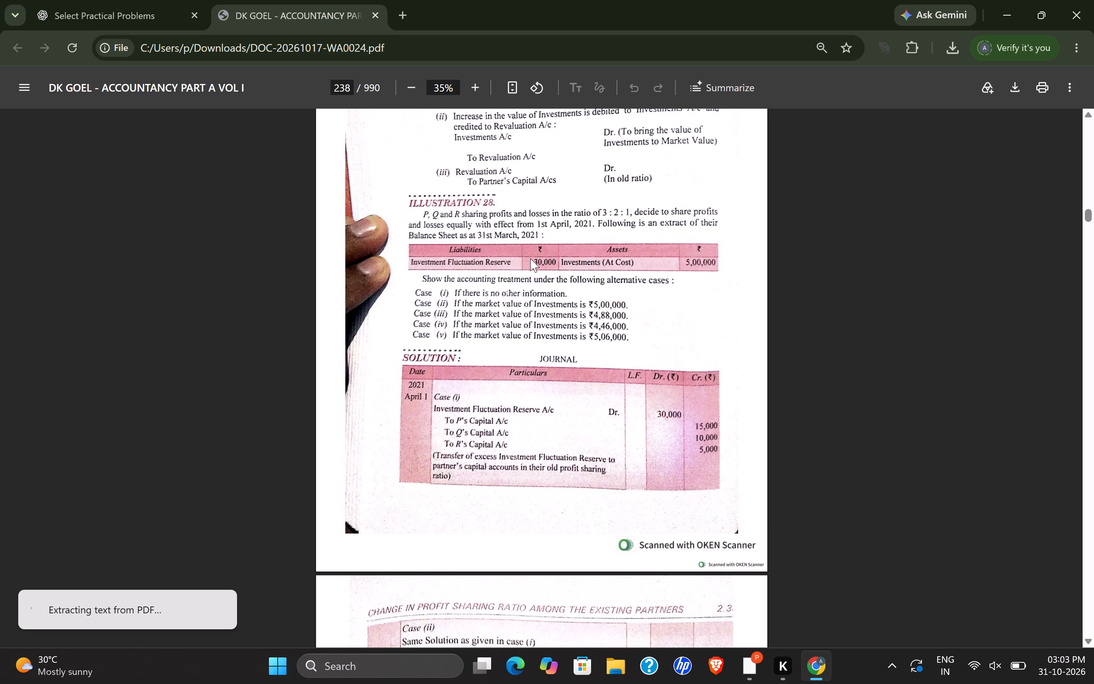
pyautogui.scroll(-5, 530, 258)
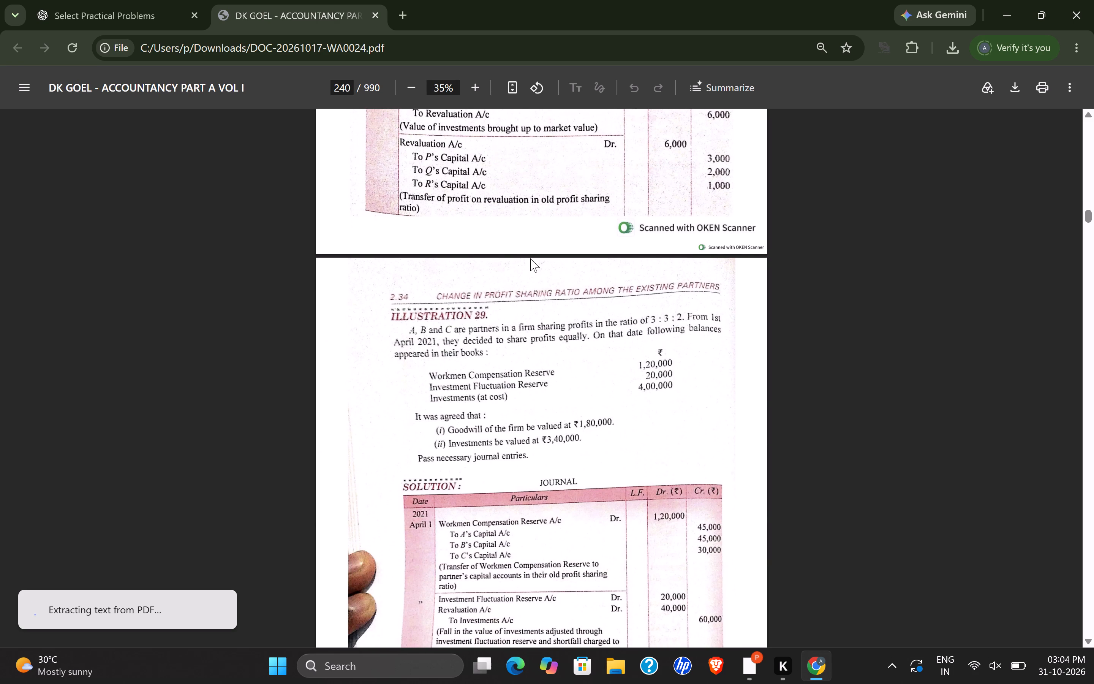
pyautogui.scroll(8, 530, 258)
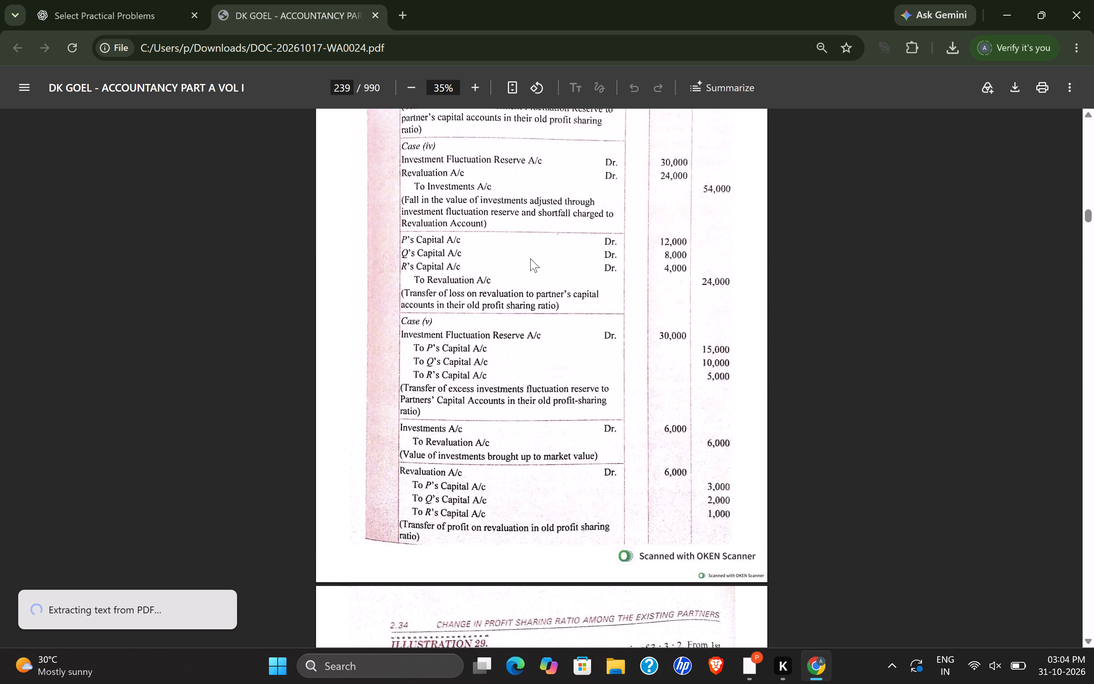
pyautogui.scroll(4, 530, 258)
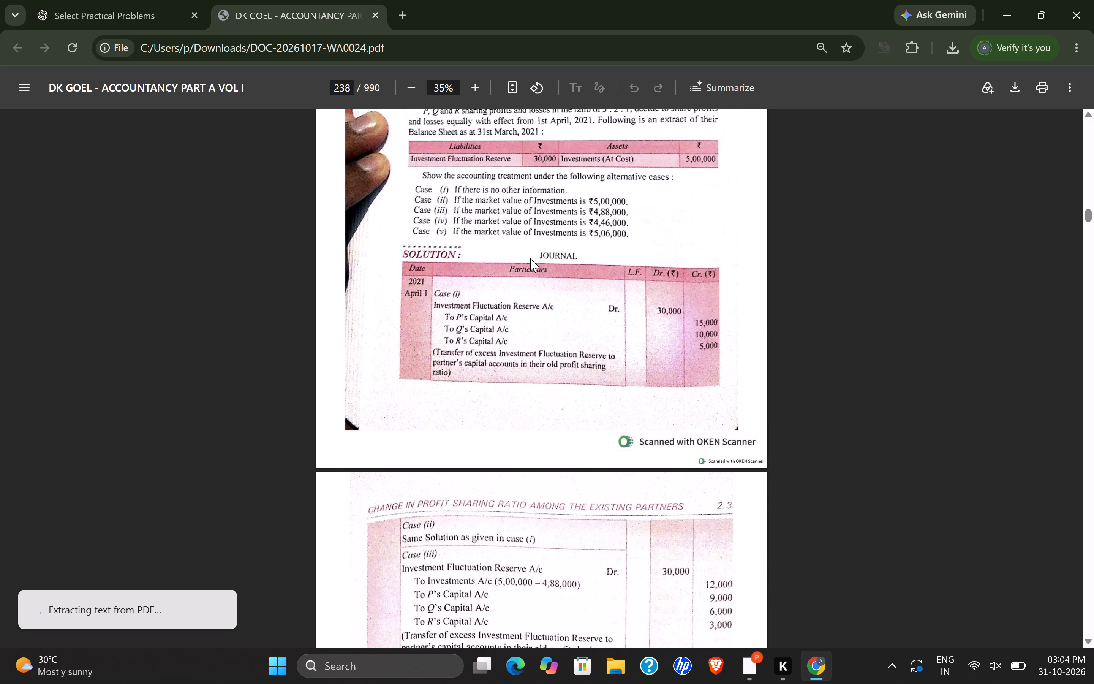
pyautogui.scroll(4, 530, 258)
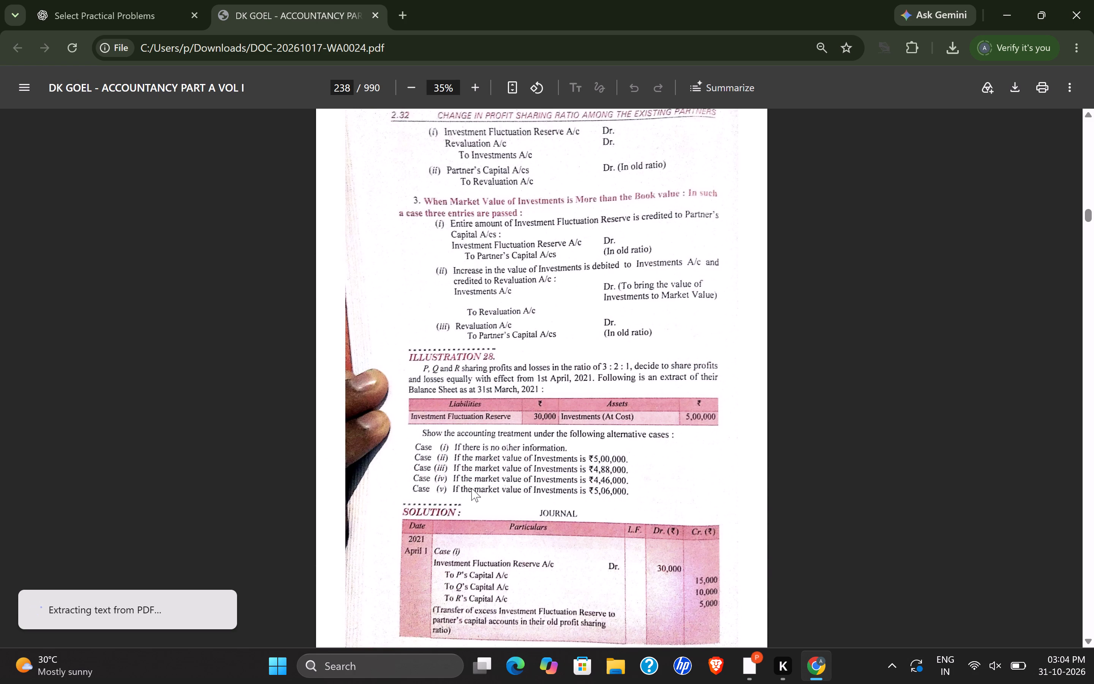
# Open Word, place it side by side with the PDF and create a blank document.
pyautogui.click(365, 659)
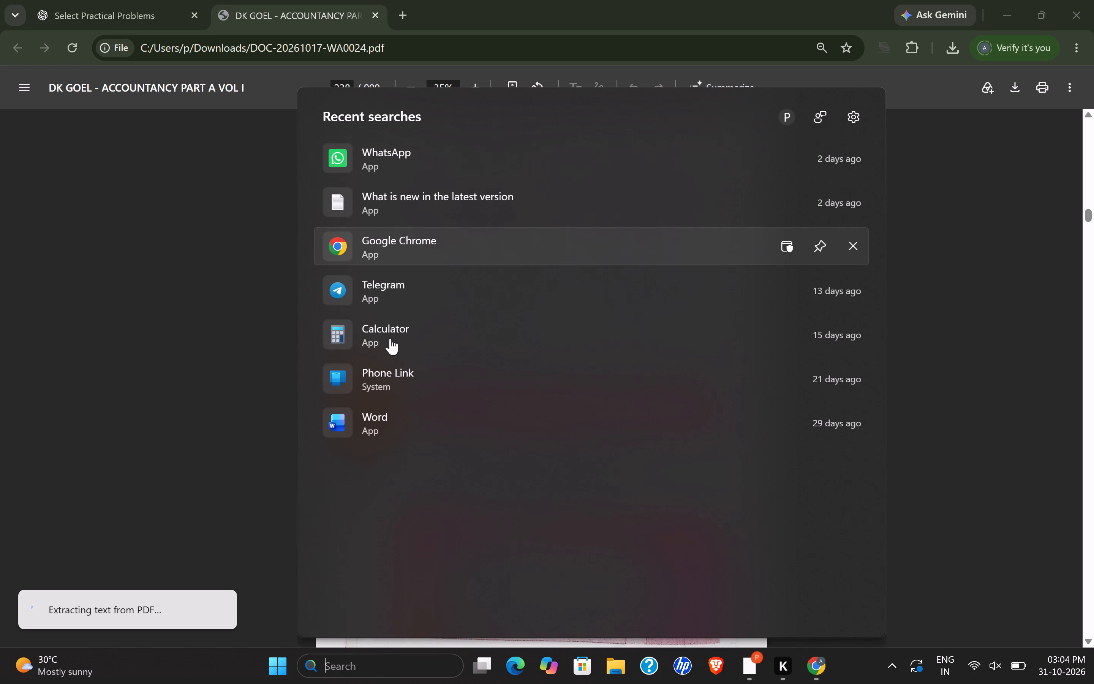
pyautogui.click(411, 411)
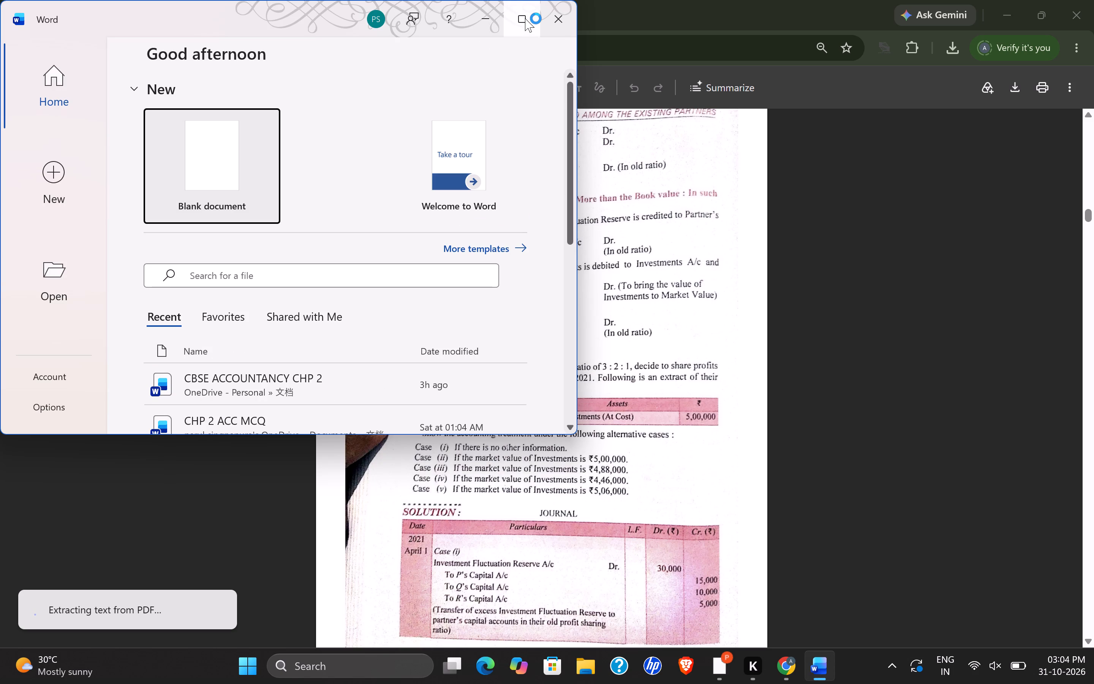
pyautogui.click(470, 53)
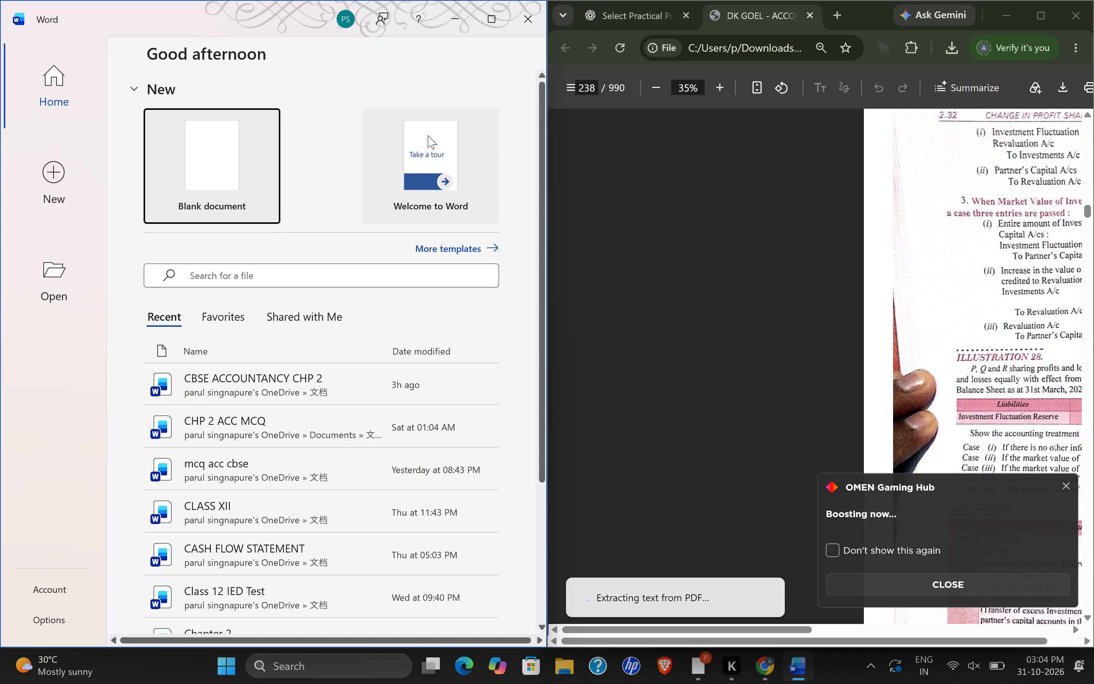
pyautogui.click(209, 211)
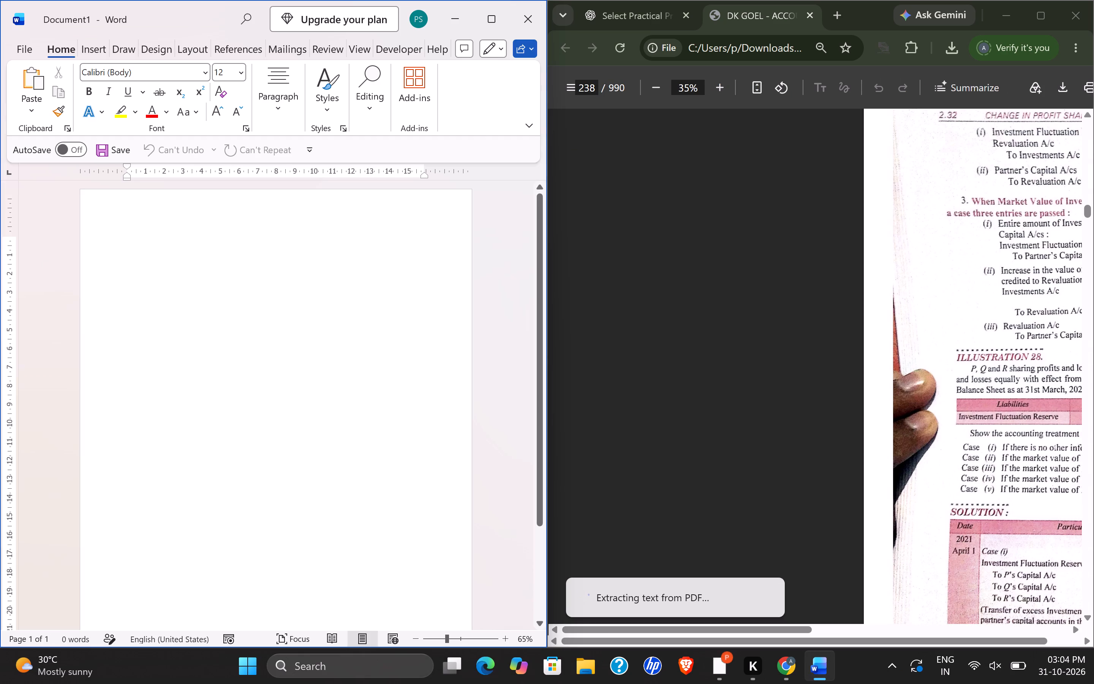
# Enter the heading ADMISSION OF A PARTNER in capitals at the top of the blank document and start a new line.
pyautogui.hotkey('shift', 'a')
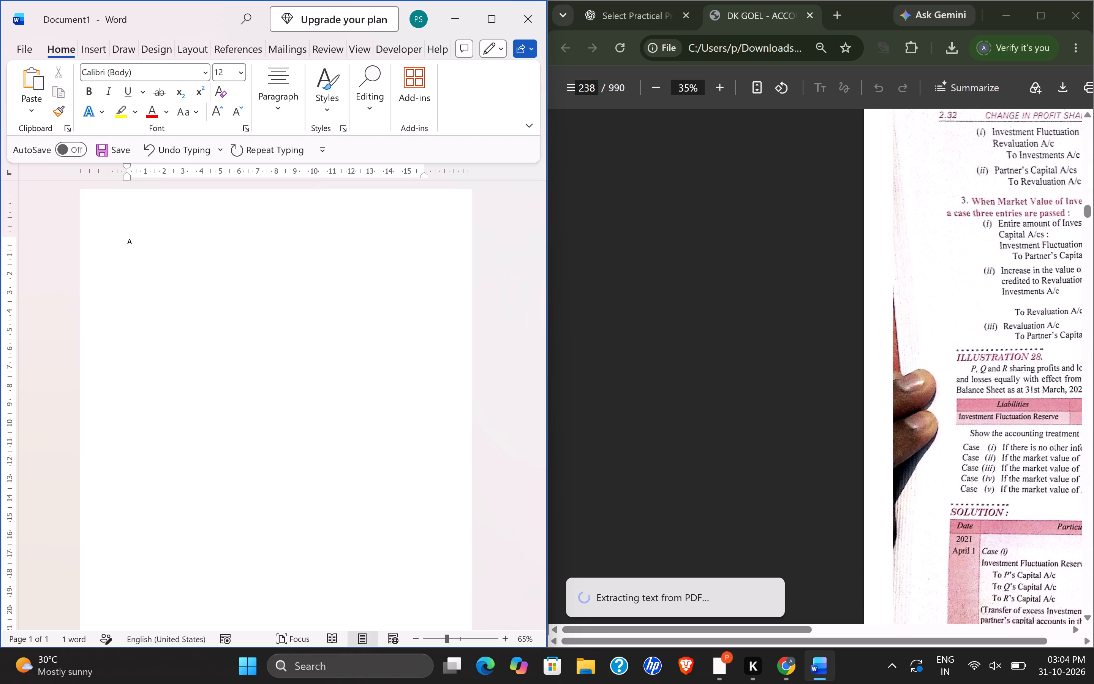
pyautogui.write('dd')
pyautogui.press('BackSpace')
pyautogui.press('BackSpace')
pyautogui.press('BackSpace')
pyautogui.press('BackSpace')
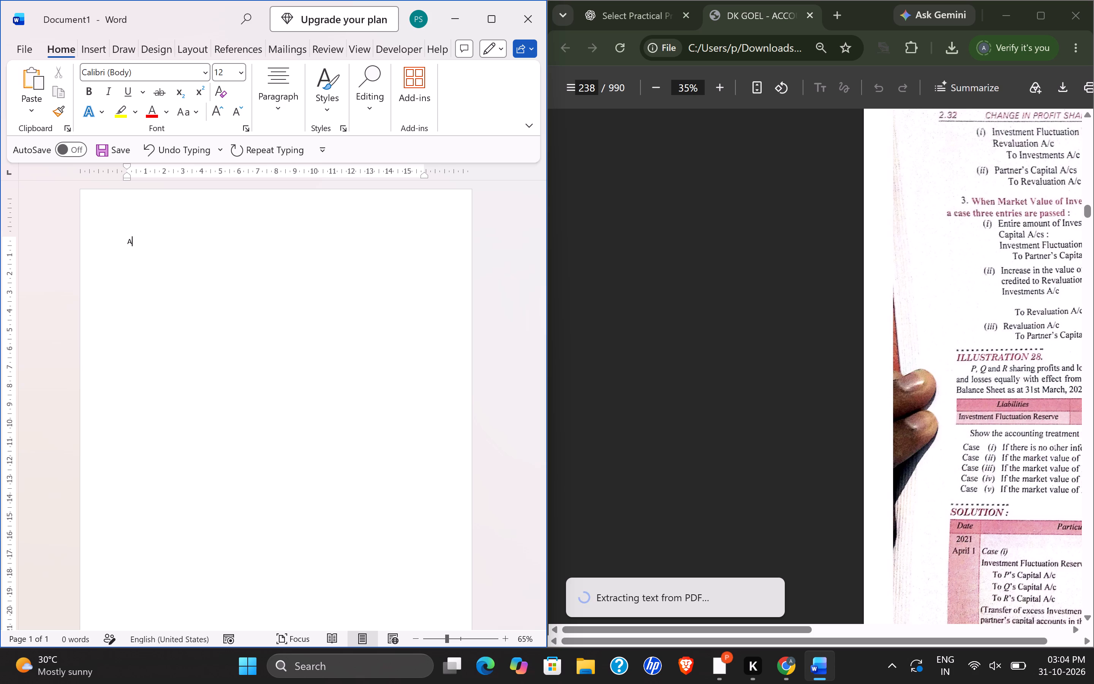
pyautogui.press('BackSpace')
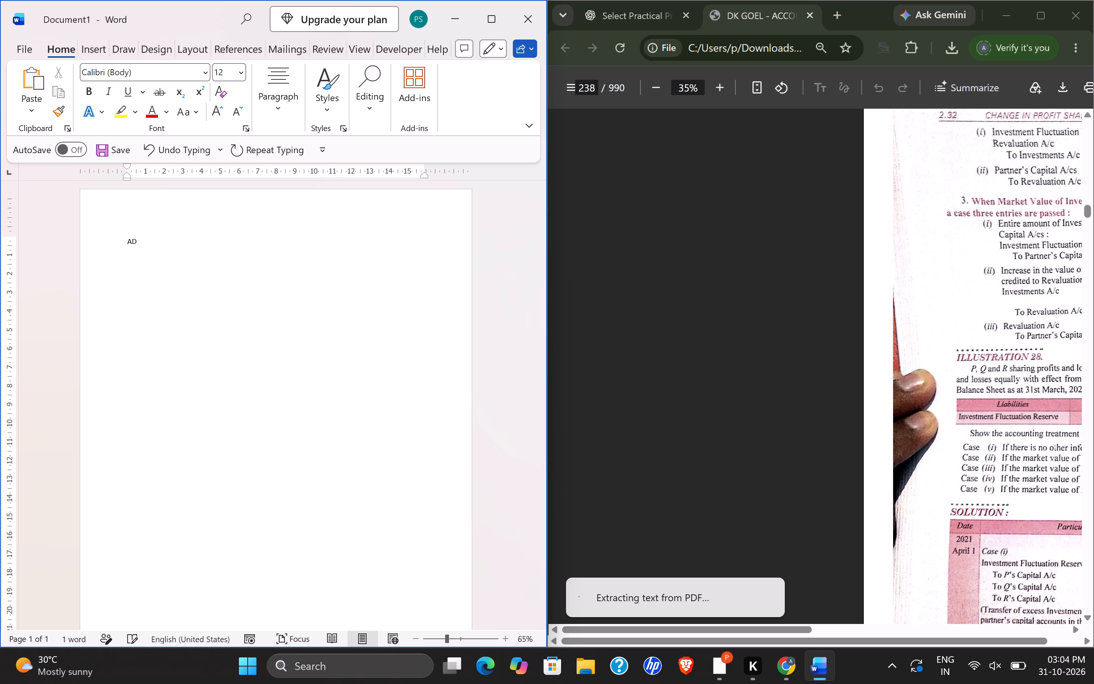
pyautogui.write('DMIS')
pyautogui.press('BackSpace')
pyautogui.press('BackSpace')
pyautogui.press('BackSpace')
pyautogui.press('BackSpace')
pyautogui.write('MISSION OF A PARTNER')
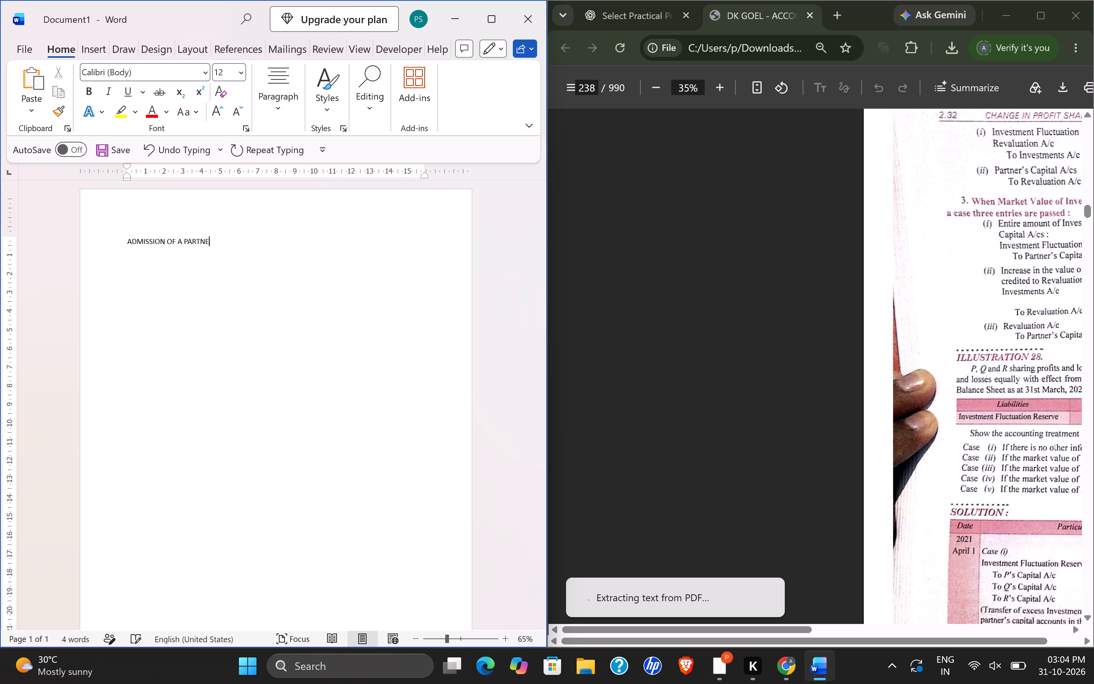
pyautogui.press('space')
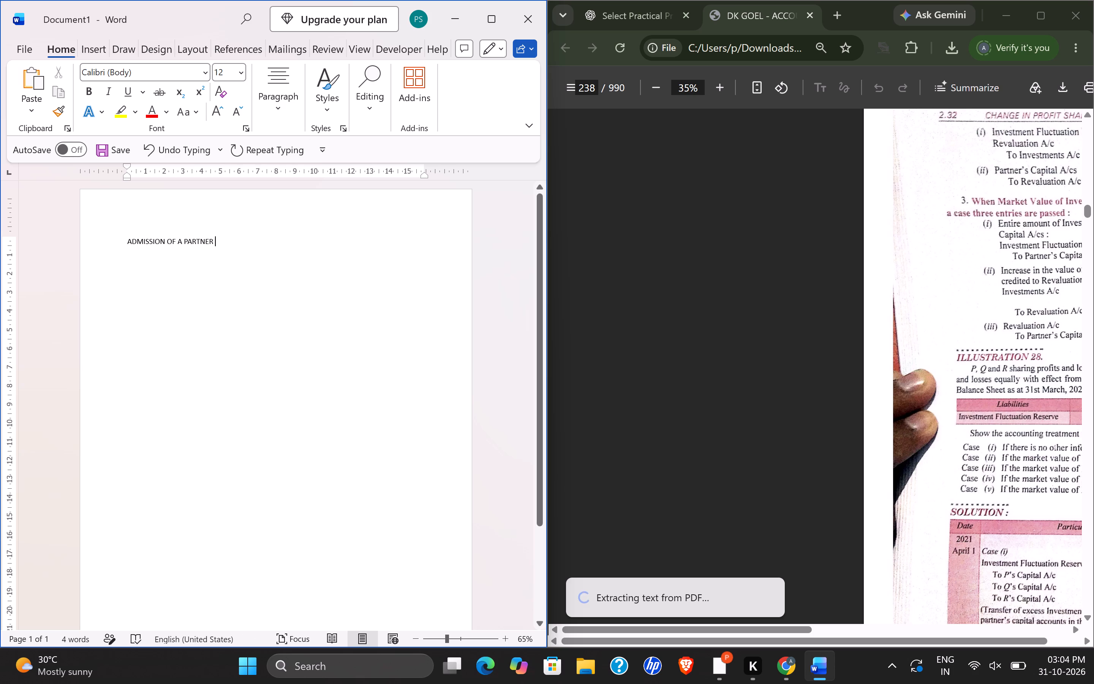
pyautogui.press('Return')
# Add the question label "Q1]" on the line below the ADMISSION OF A PARTNER heading.
pyautogui.write('q1')
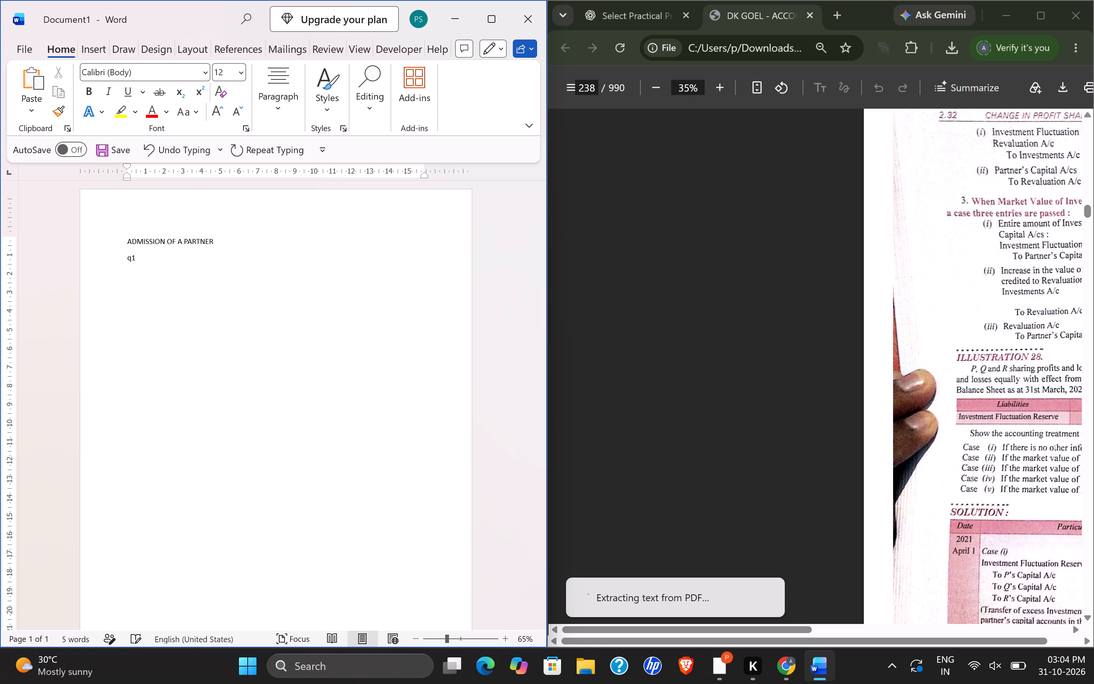
pyautogui.press('space')
pyautogui.hscroll(-4, 955, 188)
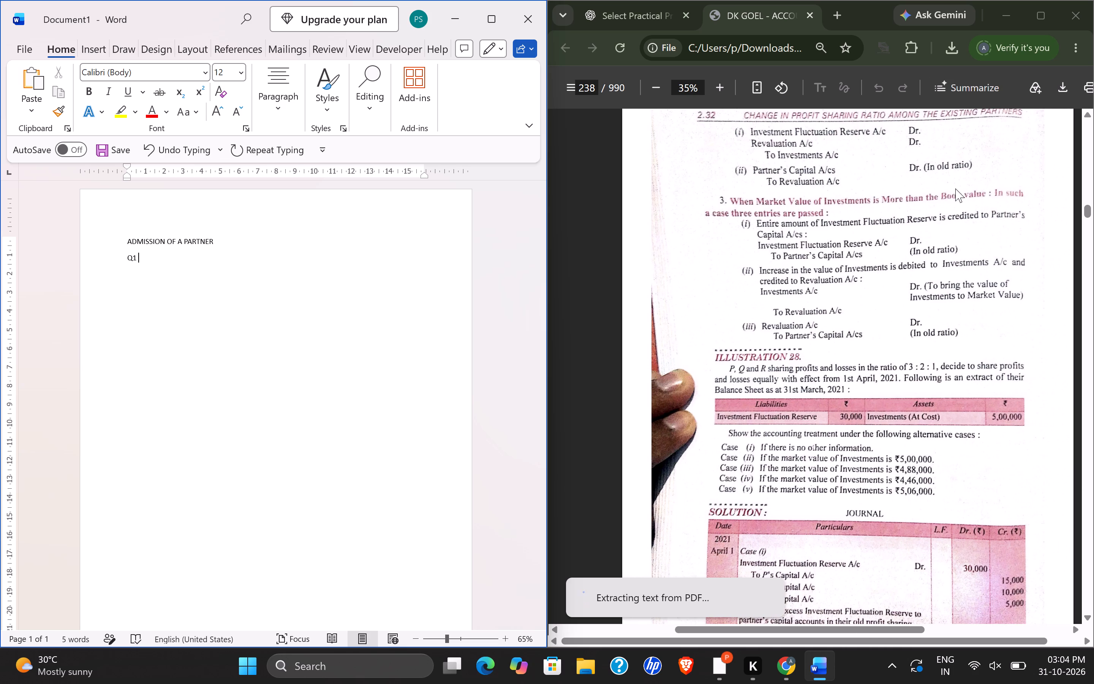
pyautogui.press('BackSpace')
pyautogui.write(']')
pyautogui.press('space')
# Begin the Q1 text, copied from Illustration 28, with "P, Q and R sharing profits and losses".
pyautogui.hotkey('shift', 'p')
pyautogui.press('BackSpace')
pyautogui.write('P, q')
pyautogui.press('BackSpace')
pyautogui.press('q')
pyautogui.press('space')
pyautogui.write('ans')
pyautogui.press('BackSpace')
pyautogui.write('d')
pyautogui.press('space')
pyautogui.write('R')
pyautogui.press('space')
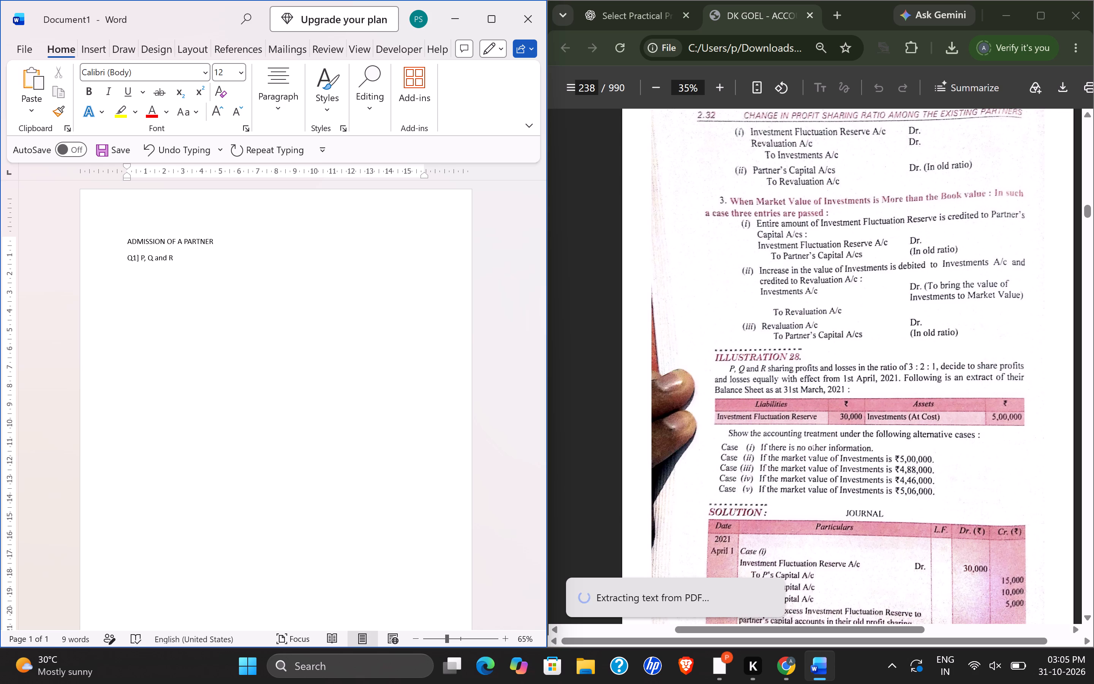
pyautogui.press('s')
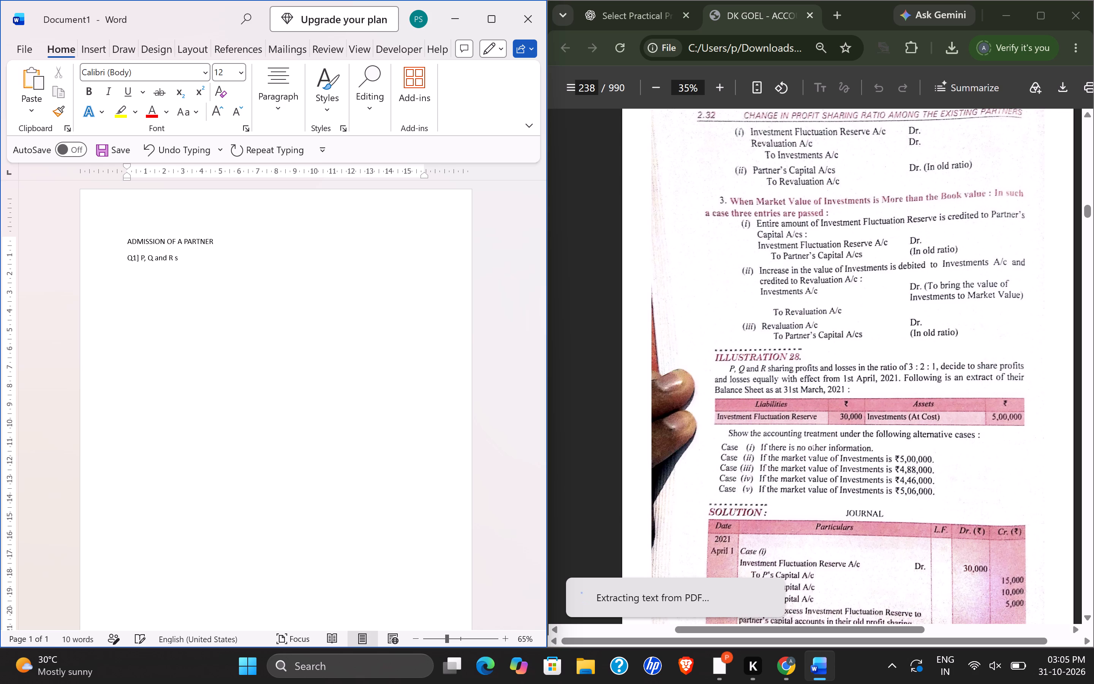
pyautogui.write('haring')
pyautogui.press('space')
pyautogui.write('profits')
pyautogui.press('space')
pyautogui.write('and losses')
pyautogui.press('space')
# Continue the Q1 sentence with the old profit-sharing ratio: "in the ratio of 3:2:1".
pyautogui.write('in the ration')
pyautogui.press('BackSpace')
pyautogui.press('space')
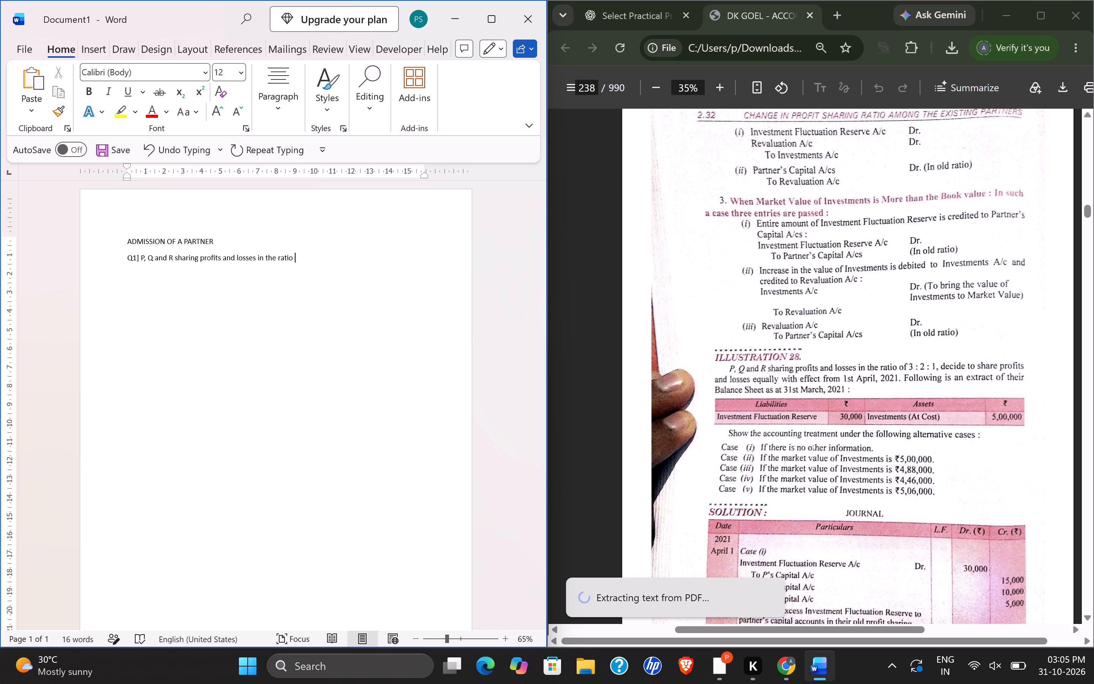
pyautogui.write('of')
pyautogui.press('space')
pyautogui.press('3')
pyautogui.hotkey('shift', ':')
pyautogui.press('3')
pyautogui.press('BackSpace')
pyautogui.press('2')
pyautogui.write(':2')
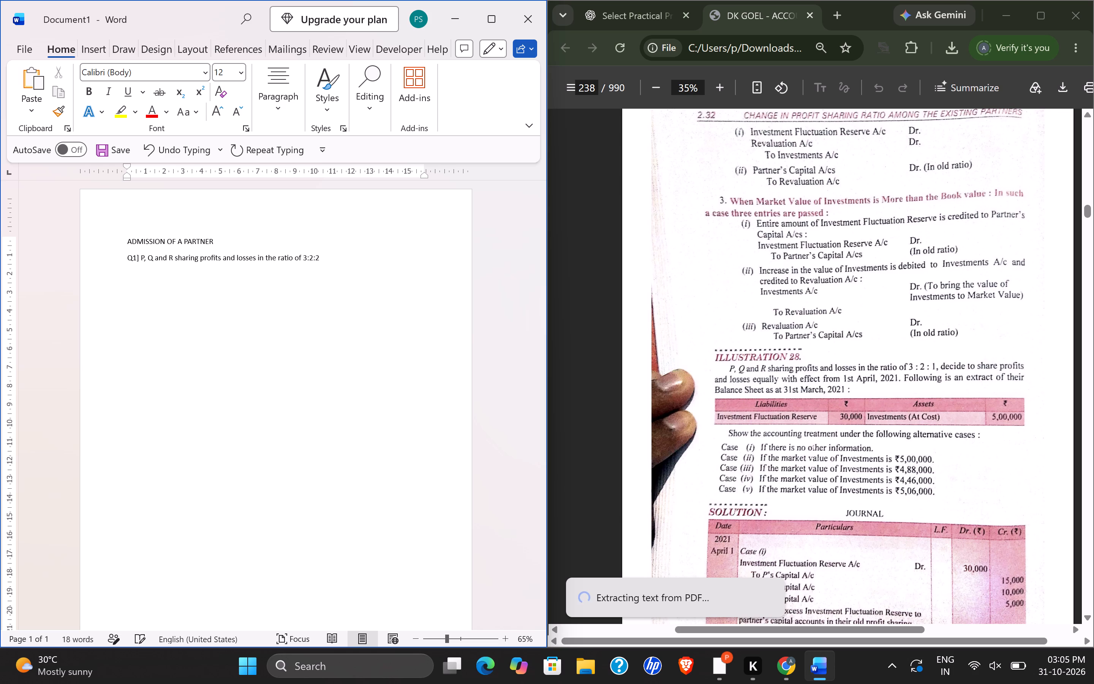
pyautogui.press('BackSpace')
pyautogui.press('1')
# Continue the Q1 sentence with ", decide to share profits and losses equally".
pyautogui.write(',')
pyautogui.press('space')
pyautogui.write('decide')
pyautogui.press('space')
pyautogui.write('to share profits')
pyautogui.press('space')
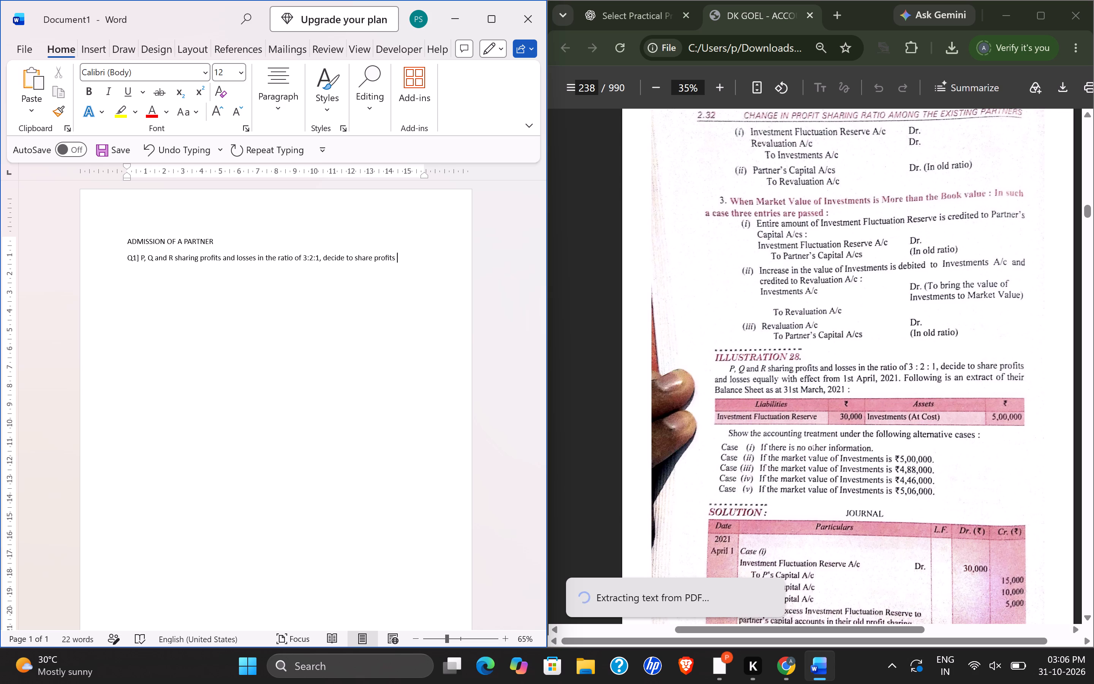
pyautogui.write('and losses')
pyautogui.press('space')
pyautogui.write('equally')
pyautogui.press('space')
# Complete the first sentence of Q1 with "with effect from 1st April, 2021.".
pyautogui.write('with')
pyautogui.press('space')
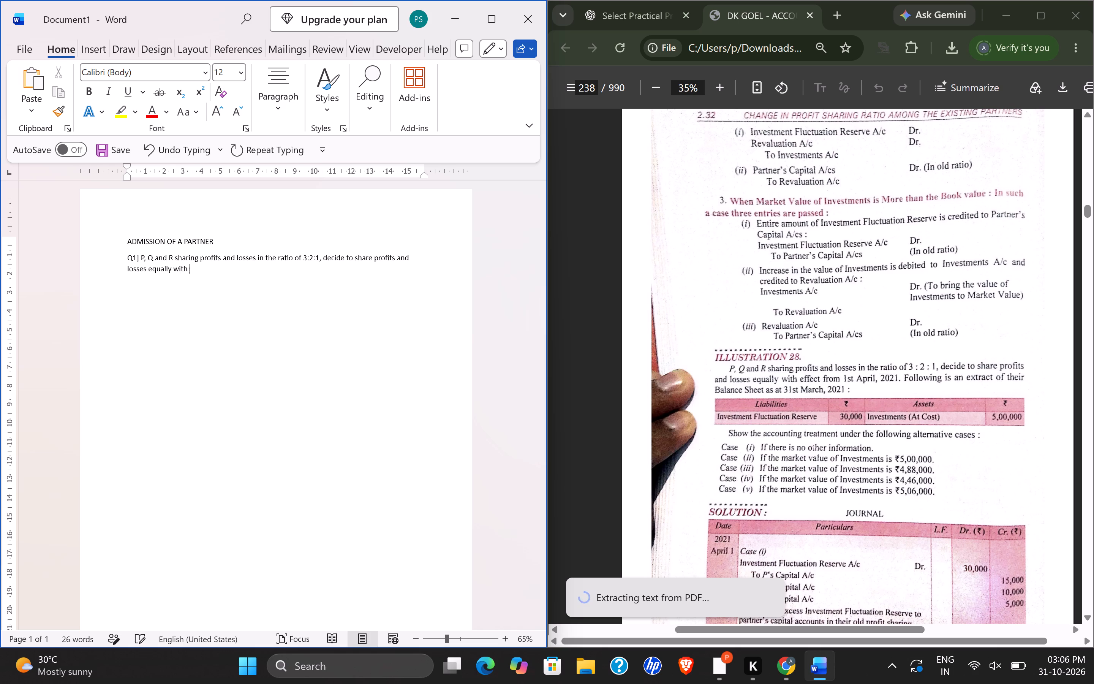
pyautogui.write('eg')
pyautogui.press('BackSpace')
pyautogui.write('ffect')
pyautogui.press('space')
pyautogui.write('from')
pyautogui.press('space')
pyautogui.press('1')
pyautogui.press('s')
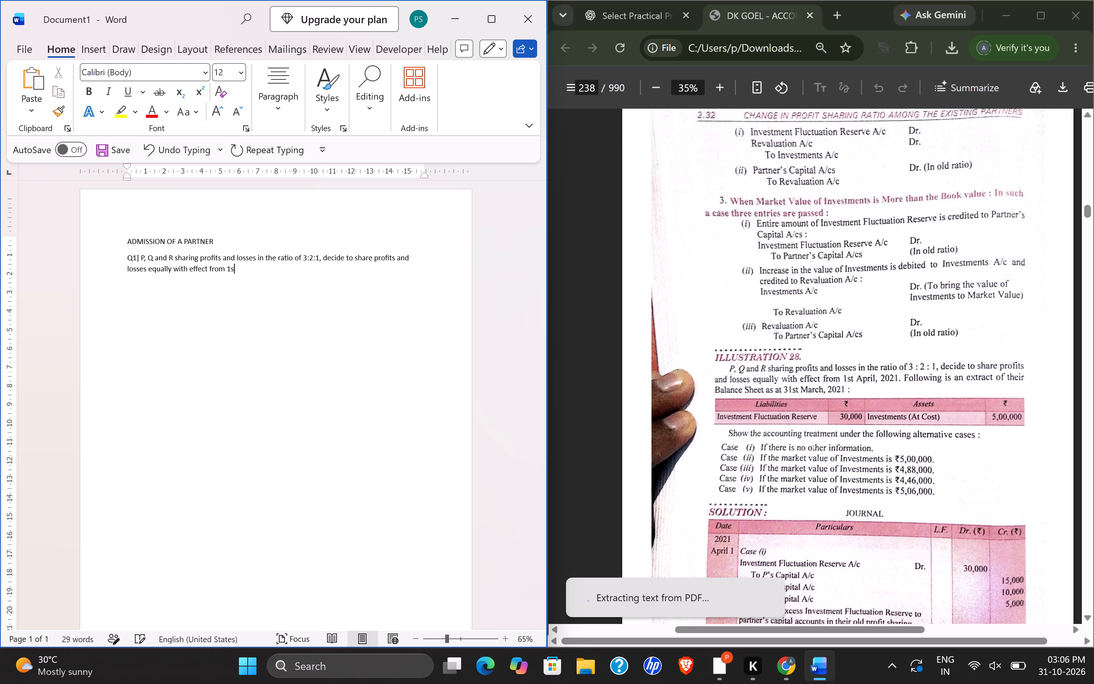
pyautogui.press('r')
pyautogui.press('BackSpace')
pyautogui.write('t A')
pyautogui.write('pril')
pyautogui.write(',')
pyautogui.press('space')
pyautogui.write('2021')
pyautogui.write('.')
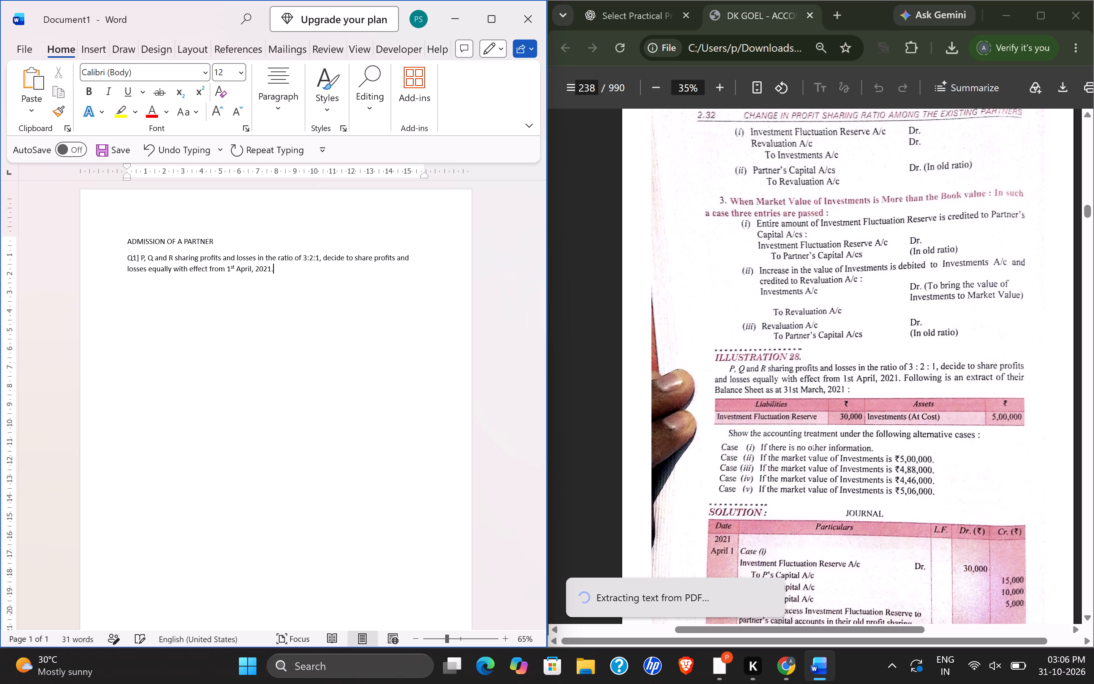
pyautogui.press('space')
# Begin the second sentence of Q1 with "Following is an extract of their balance sheet".
pyautogui.hotkey('shift', 'f')
pyautogui.write('ollowin')
pyautogui.write('g is an')
pyautogui.press('space')
pyautogui.write('extract')
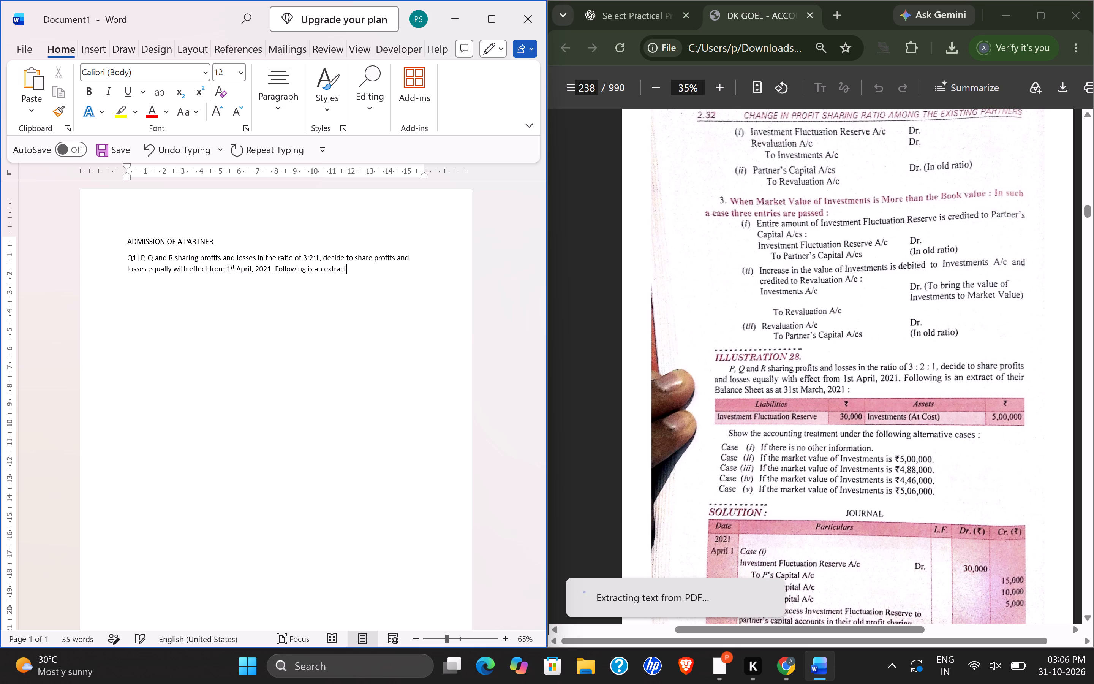
pyautogui.press('space')
pyautogui.write('of their balance s')
pyautogui.press('h')
pyautogui.write('ee')
pyautogui.write('t')
pyautogui.press('space')
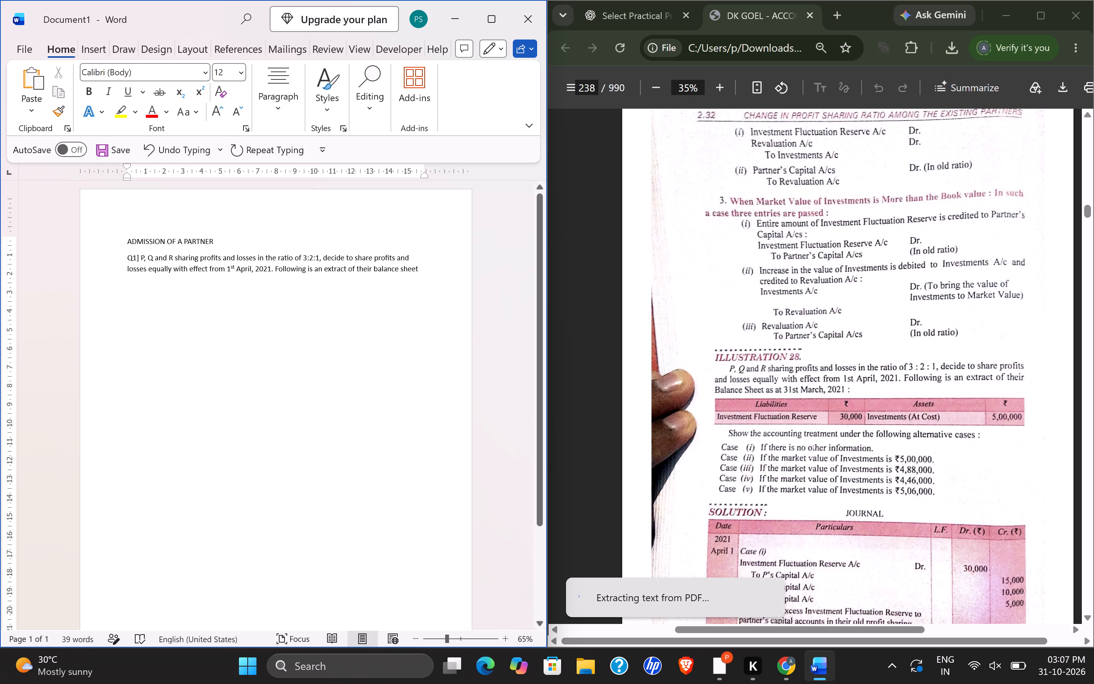
# Capitalise the initials of the last two words in Q1 so they read "Balance Sheet".
pyautogui.press('Left')
pyautogui.press('Left')
pyautogui.press('Left')
pyautogui.press('Left')
pyautogui.press('Left')
pyautogui.press('BackSpace')
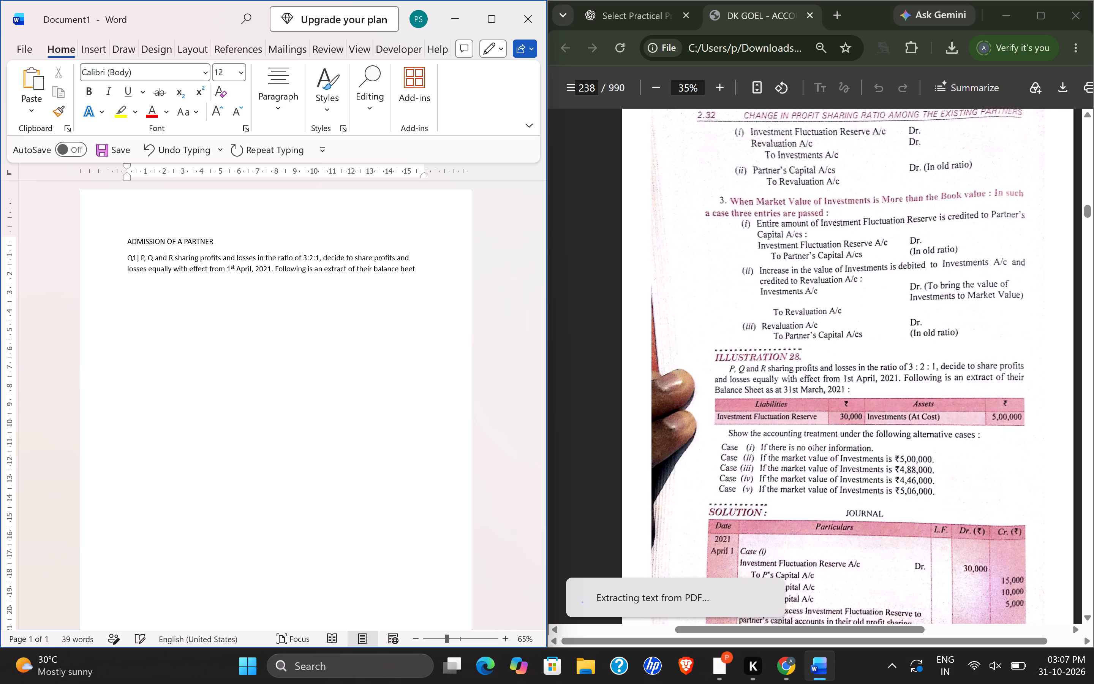
pyautogui.hotkey('shift', 's')
pyautogui.press('Left')
pyautogui.press('Left')
pyautogui.press('Left')
pyautogui.press('Left')
pyautogui.press('Left')
pyautogui.press('Left')
pyautogui.press('Left')
pyautogui.press('Left')
pyautogui.press('BackSpace')
pyautogui.hotkey('shift', 'b')
# Complete the second sentence of Q1 with "as at 31st March, 2021 :".
pyautogui.click(428, 271)
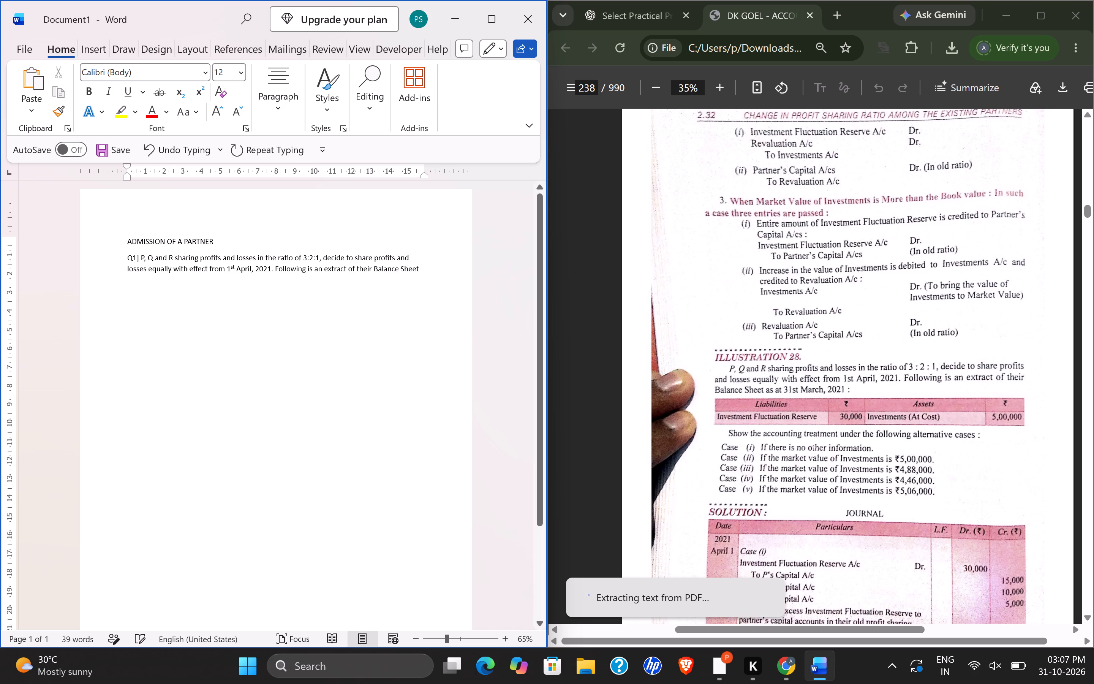
pyautogui.write('as')
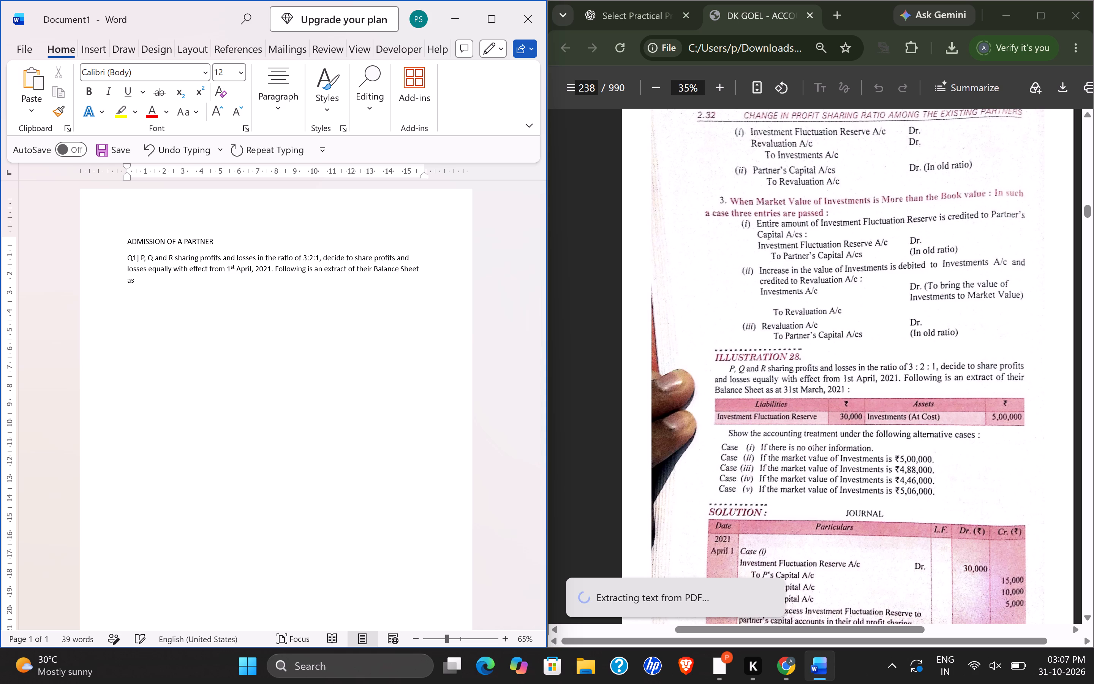
pyautogui.press('space')
pyautogui.write('at 31')
pyautogui.write('st')
pyautogui.press('space')
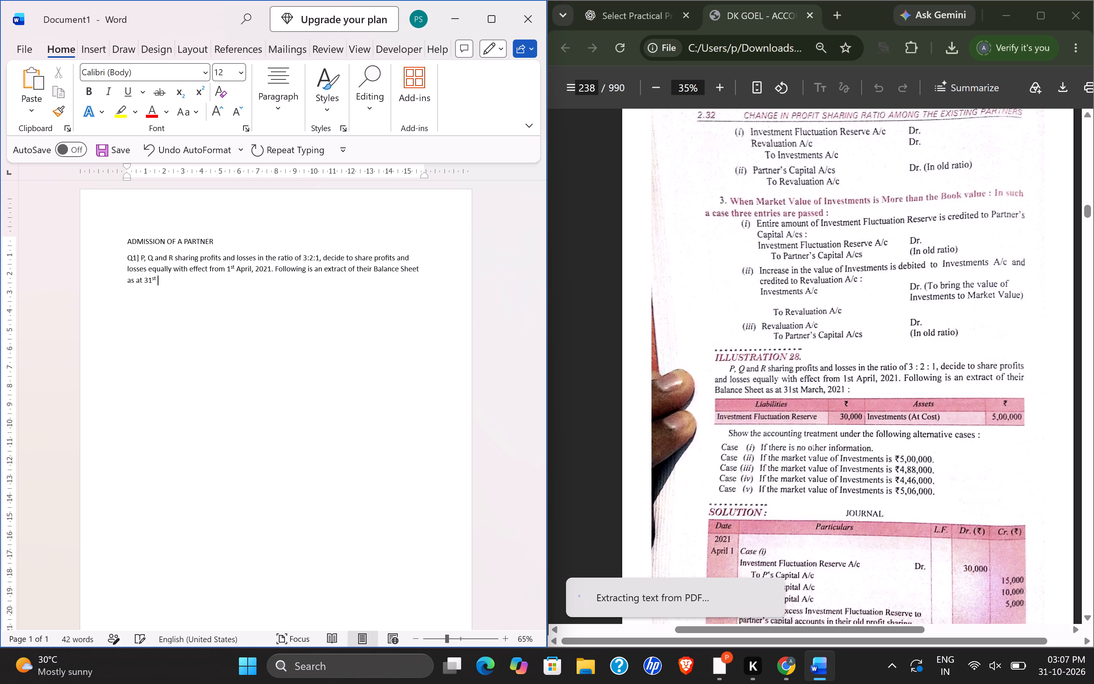
pyautogui.write('March')
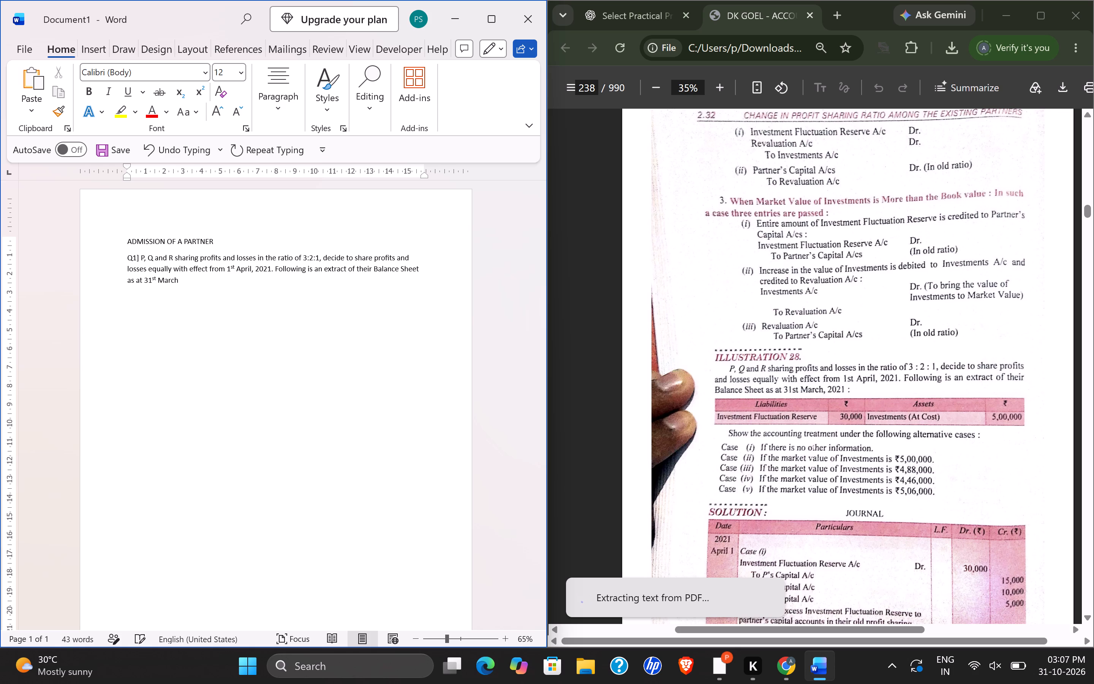
pyautogui.write(', 2021')
pyautogui.press('space')
pyautogui.hotkey('shift', ':')
# Insert a table of four columns and two rows on a new line below the Q1 text.
pyautogui.press('Return')
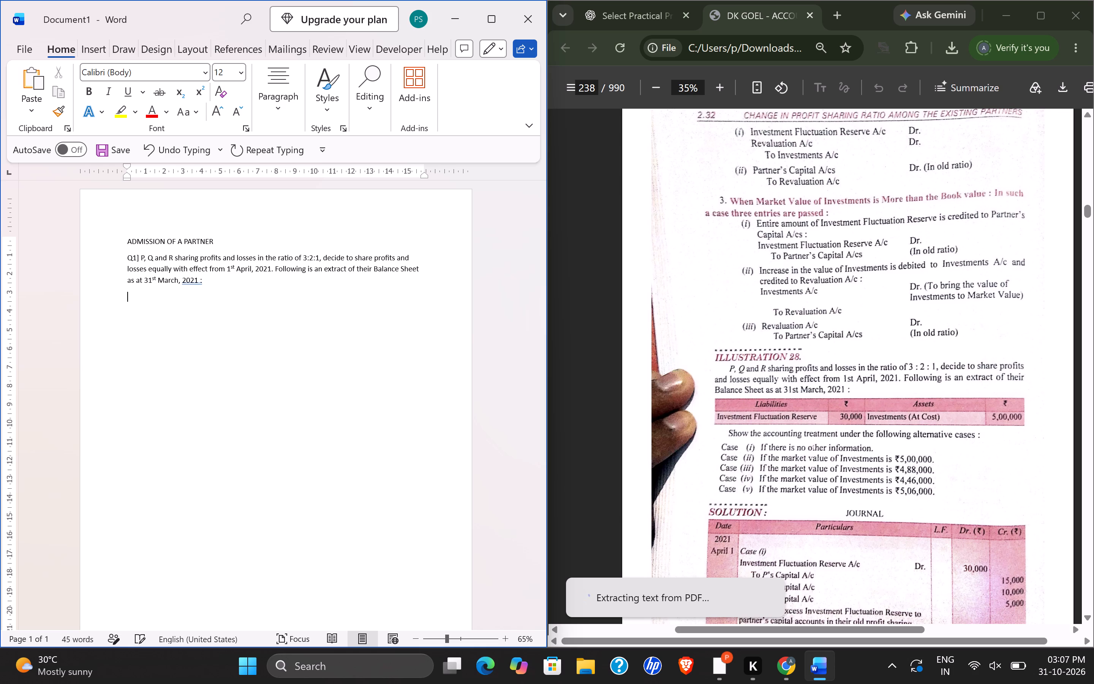
pyautogui.click(103, 53)
pyautogui.click(69, 89)
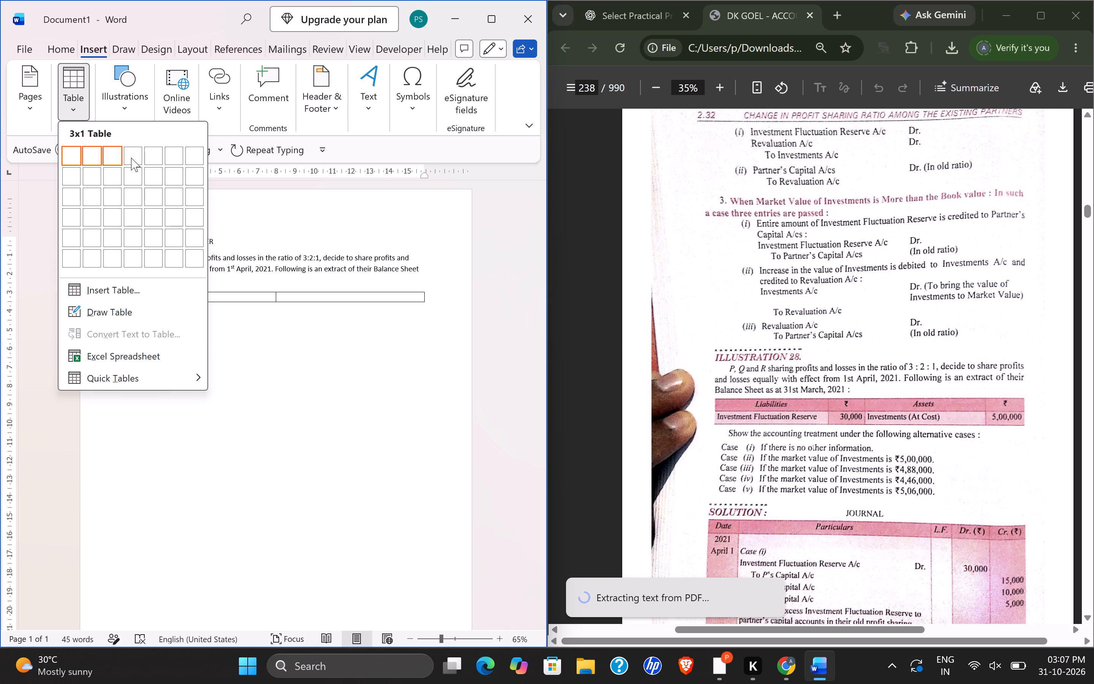
pyautogui.click(131, 177)
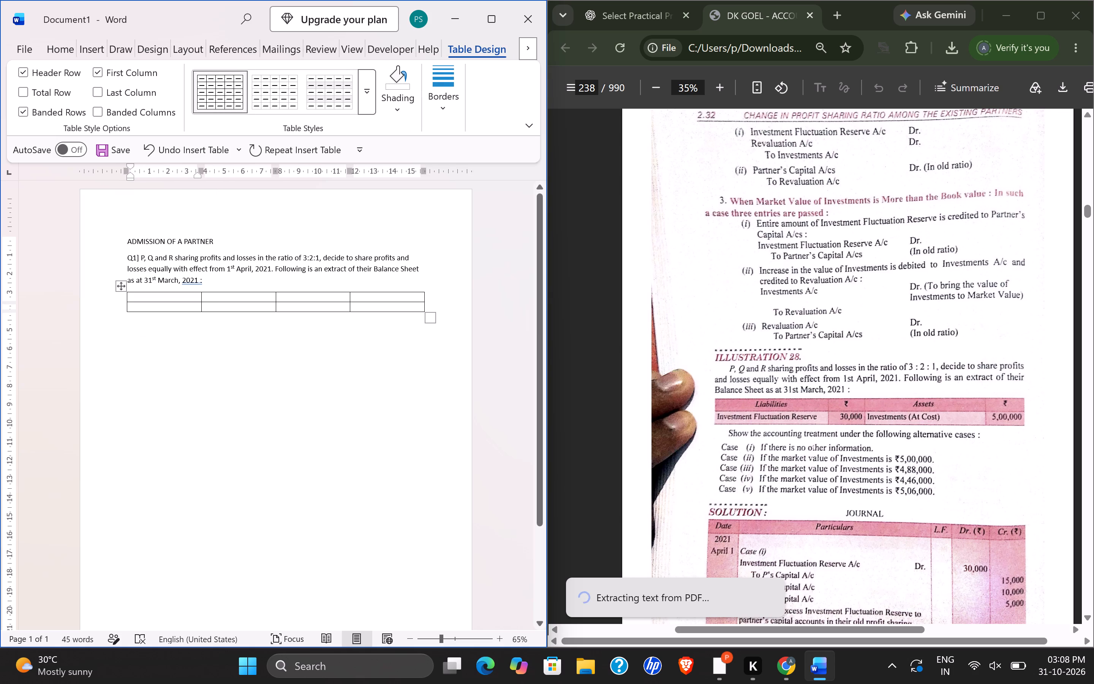
# Fill the table's header row with "Liabilities", "Rs.", "Assets" and "Rs.".
pyautogui.click(178, 298)
pyautogui.write('Liabilities')
pyautogui.press('space')
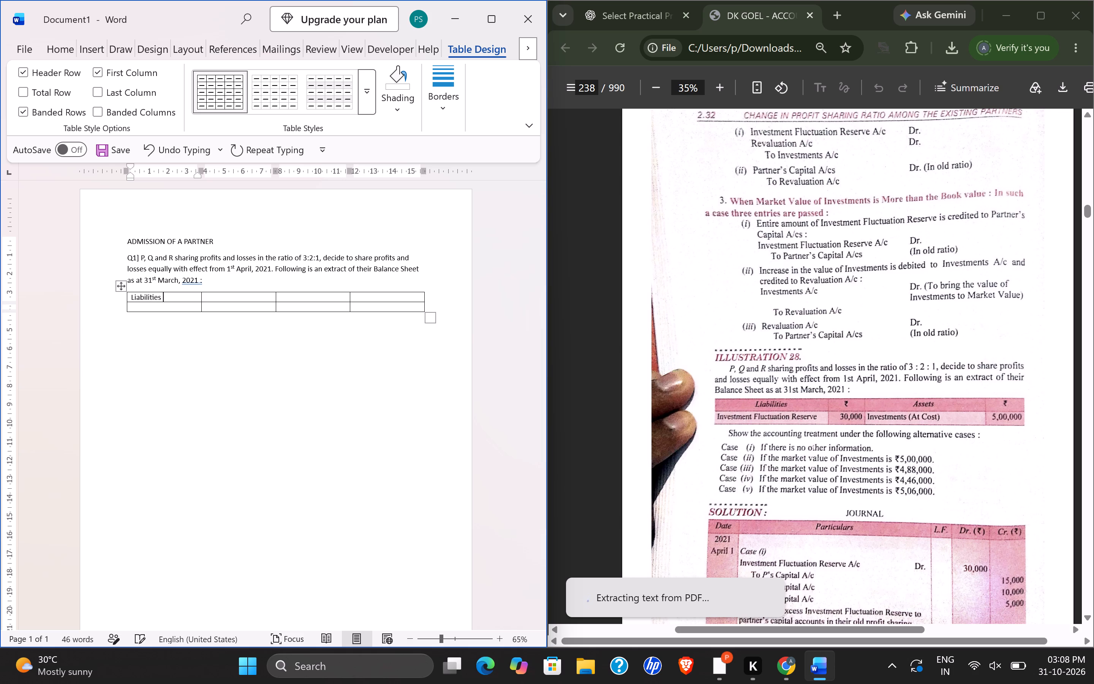
pyautogui.press('Right')
pyautogui.write('Rs.')
pyautogui.press('Right')
pyautogui.write('Assets')
pyautogui.press('space')
pyautogui.press('Right')
pyautogui.write('Rs.')
# Enter the asset amount 5,00,000 in the second row under the last "Rs." heading.
pyautogui.press('Down')
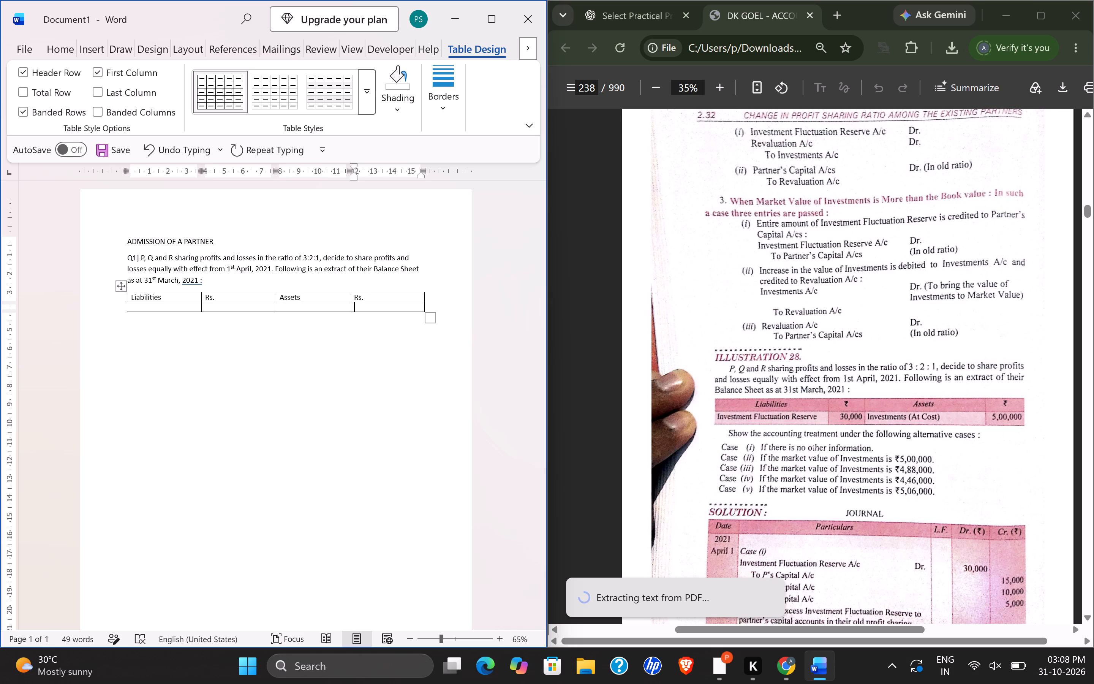
pyautogui.write('5,00')
pyautogui.write(',000')
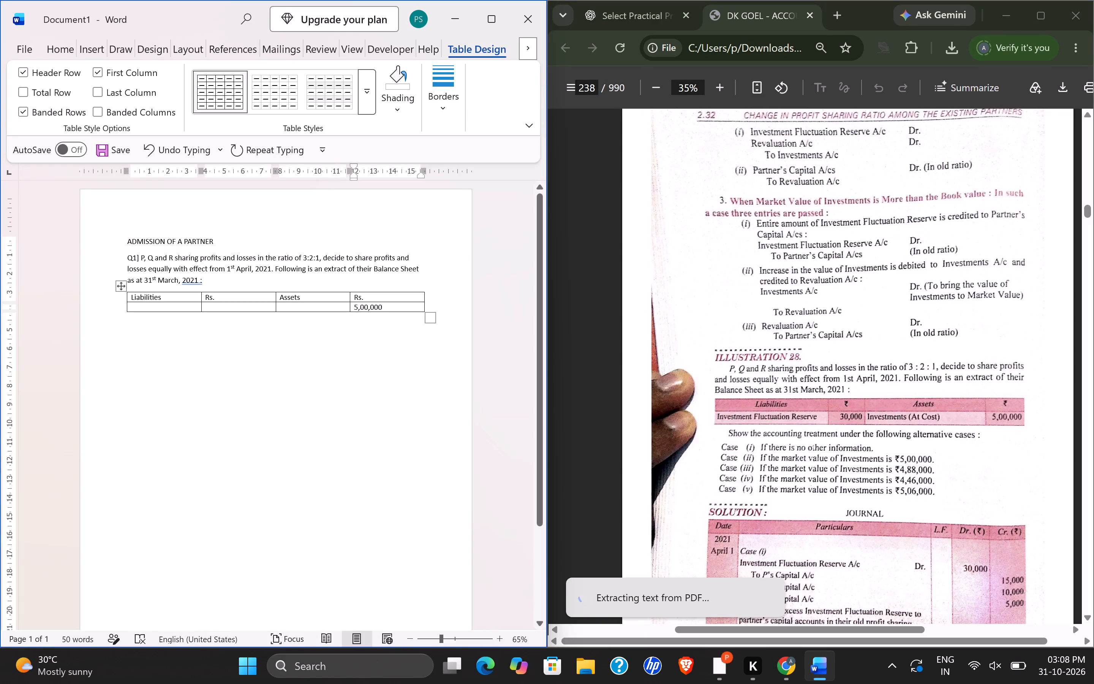
# Enter "Investments (At Cost)" in the second row under the "Assets" heading.
pyautogui.click(298, 305)
pyautogui.hotkey('shift', 'i')
pyautogui.write('nven')
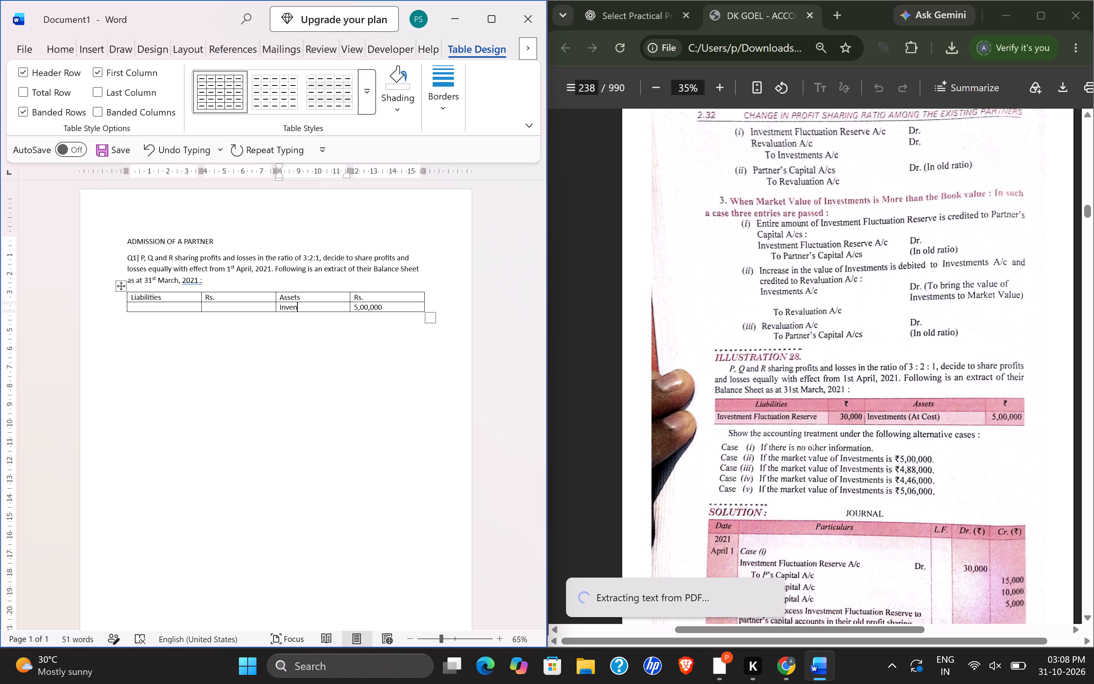
pyautogui.press('BackSpace')
pyautogui.write('stments')
pyautogui.press('space')
pyautogui.write('(')
pyautogui.press('space')
pyautogui.press('=')
pyautogui.press('BackSpace')
pyautogui.press('BackSpace')
pyautogui.write('At')
pyautogui.press('space')
pyautogui.write('Cost')
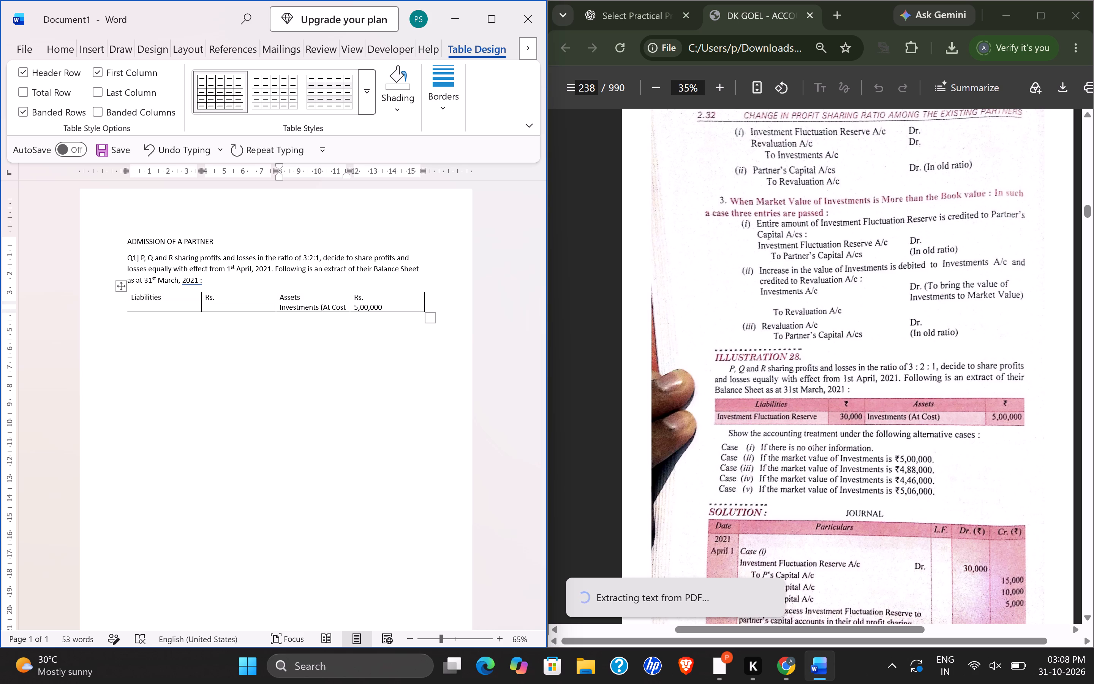
pyautogui.hotkey('shift', ')')
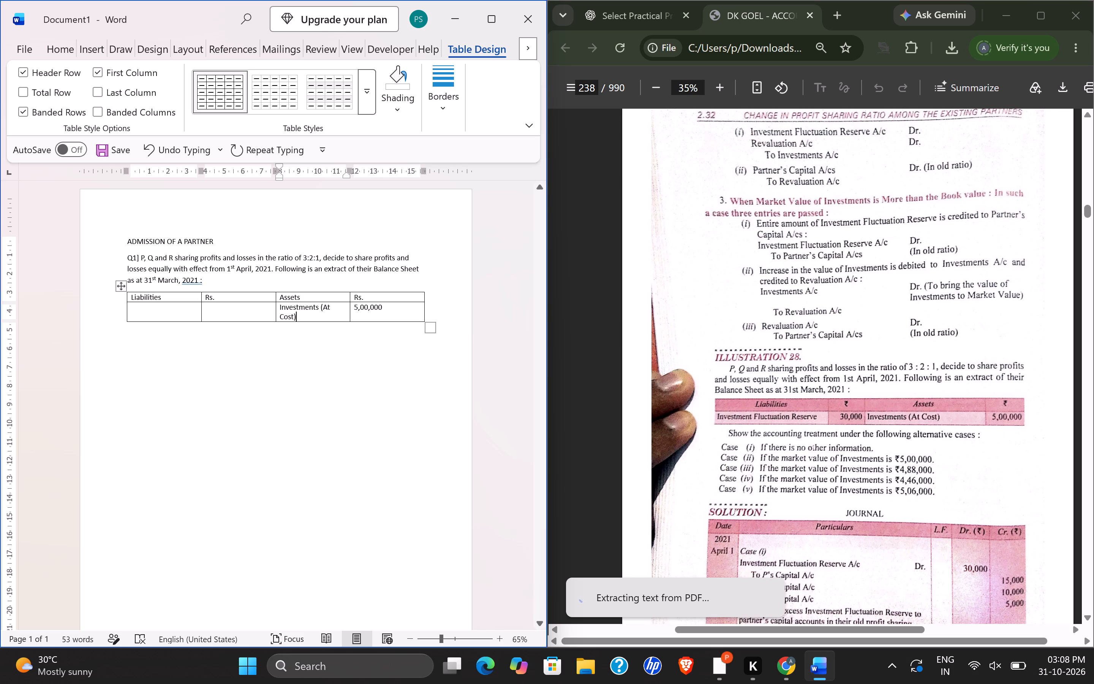
# Enter the liability amount 30,000 in the second row under the first "Rs." heading.
pyautogui.click(236, 312)
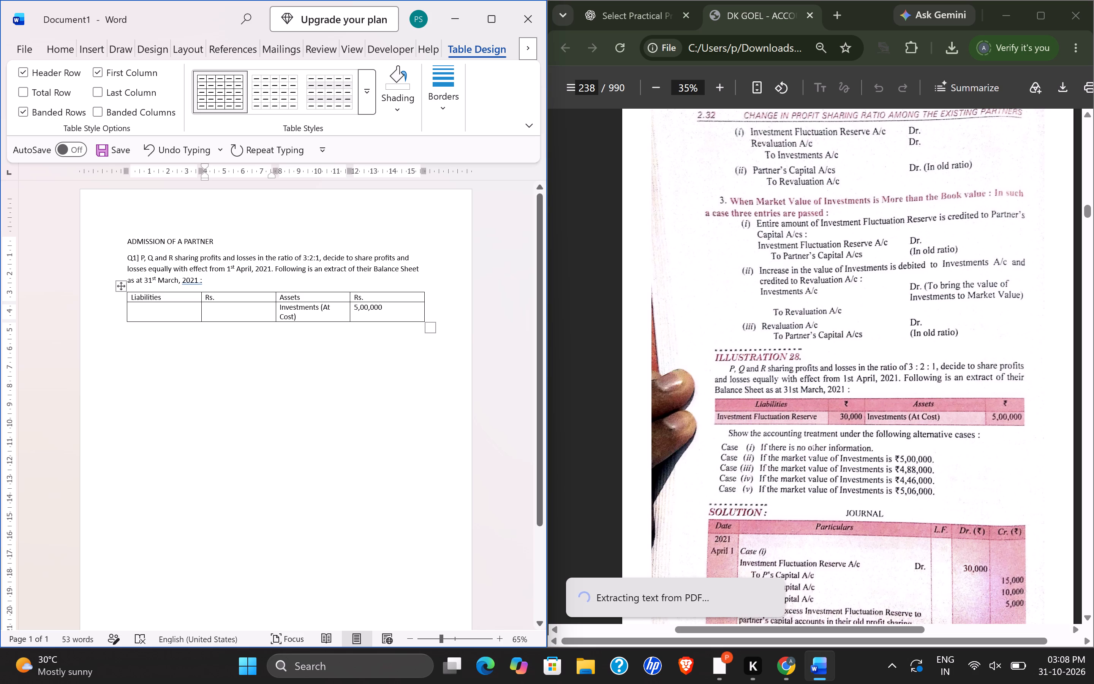
pyautogui.write('30,000')
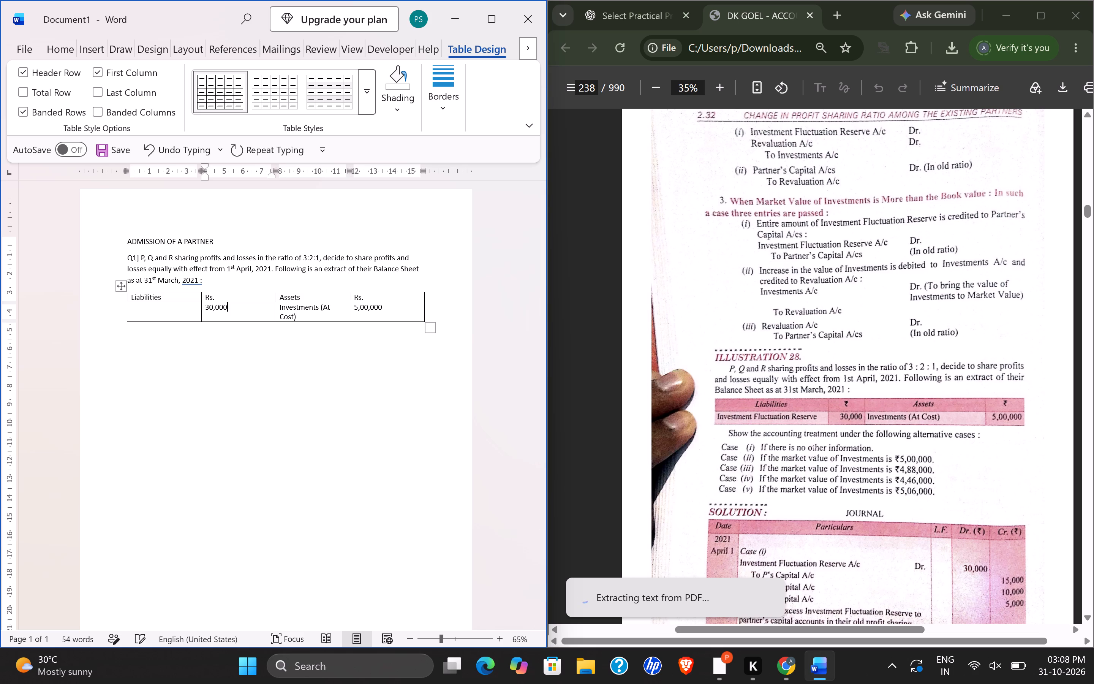
# Enter "Investment Fluctuation Reserve" in the second row under the "Liabilities" heading.
pyautogui.press('Left')
pyautogui.press('Left')
pyautogui.press('Left')
pyautogui.press('Left')
pyautogui.press('Left')
pyautogui.press('Left')
pyautogui.press('Left')
pyautogui.hotkey('shift', 'i')
pyautogui.write('nvest')
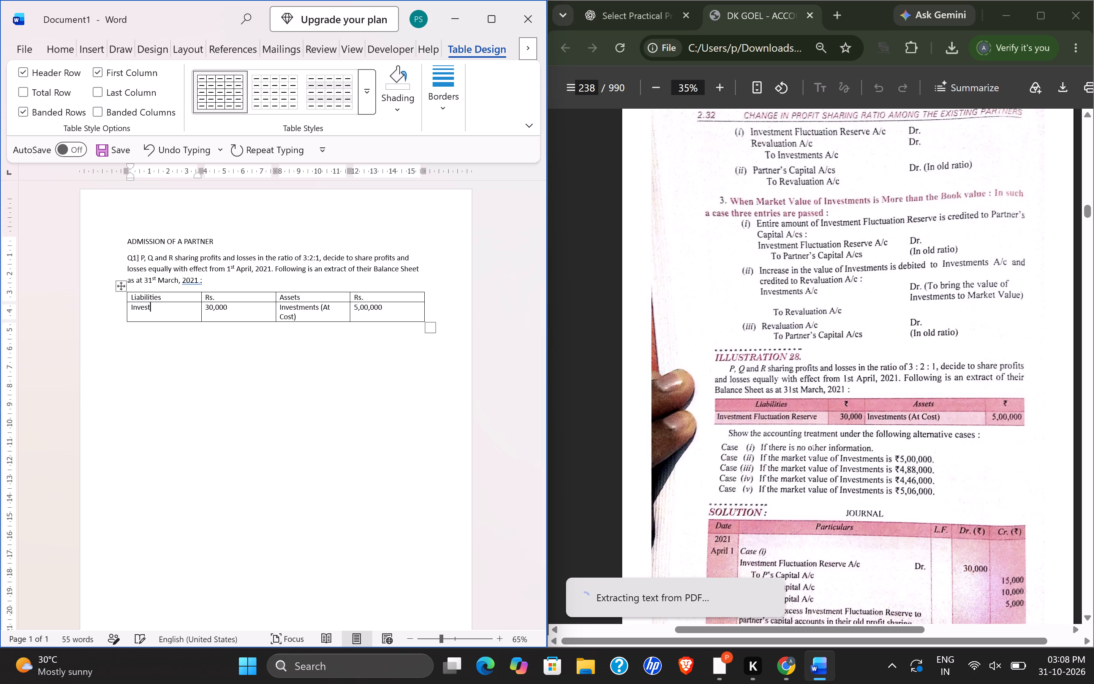
pyautogui.write('ment')
pyautogui.press('space')
pyautogui.write('Fluctual')
pyautogui.press('BackSpace')
pyautogui.write('ct')
pyautogui.press('BackSpace')
pyautogui.press('BackSpace')
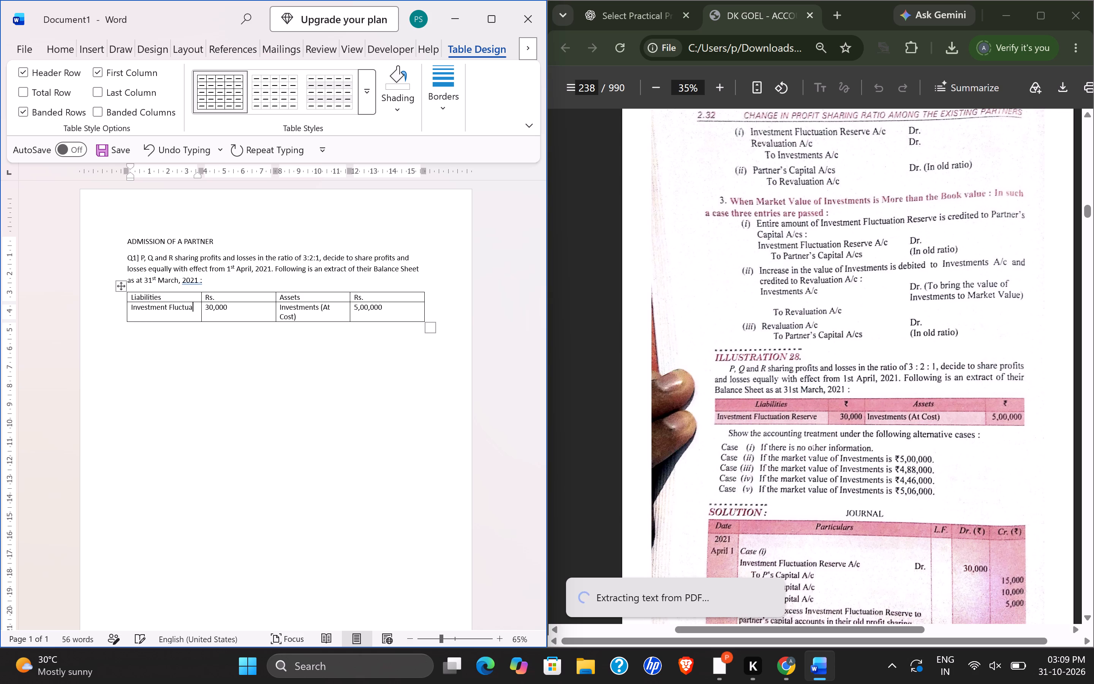
pyautogui.write('tions')
pyautogui.press('BackSpace')
pyautogui.press('space')
pyautogui.hotkey('shift', 'r')
pyautogui.write('eserve')
pyautogui.press('space')
pyautogui.press('Right')
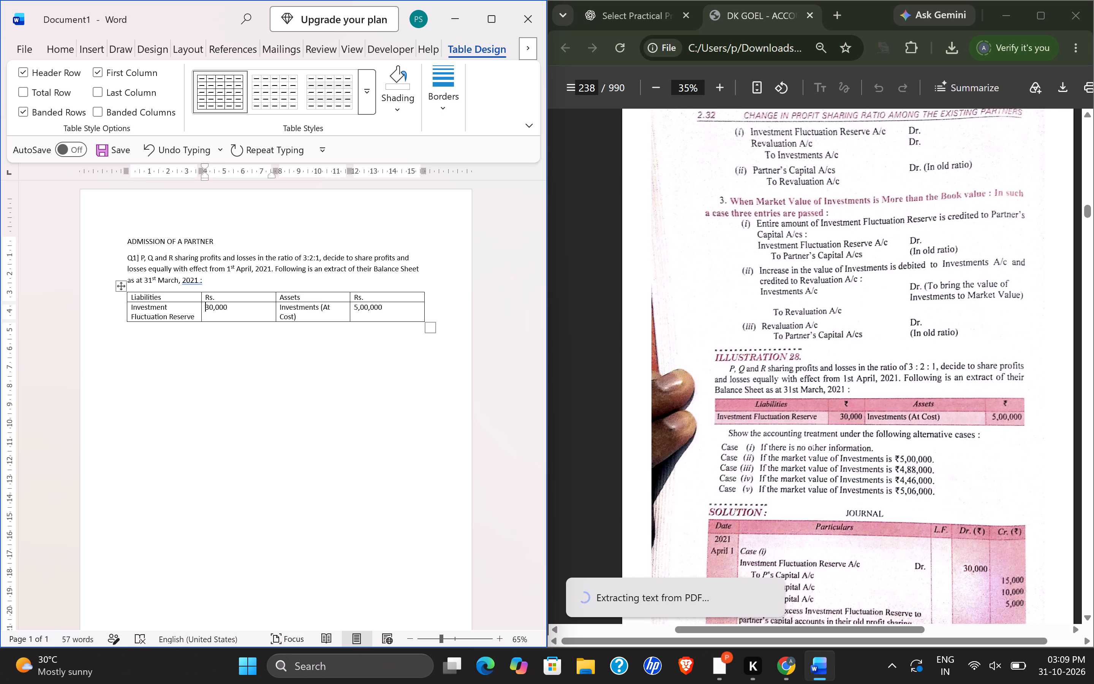
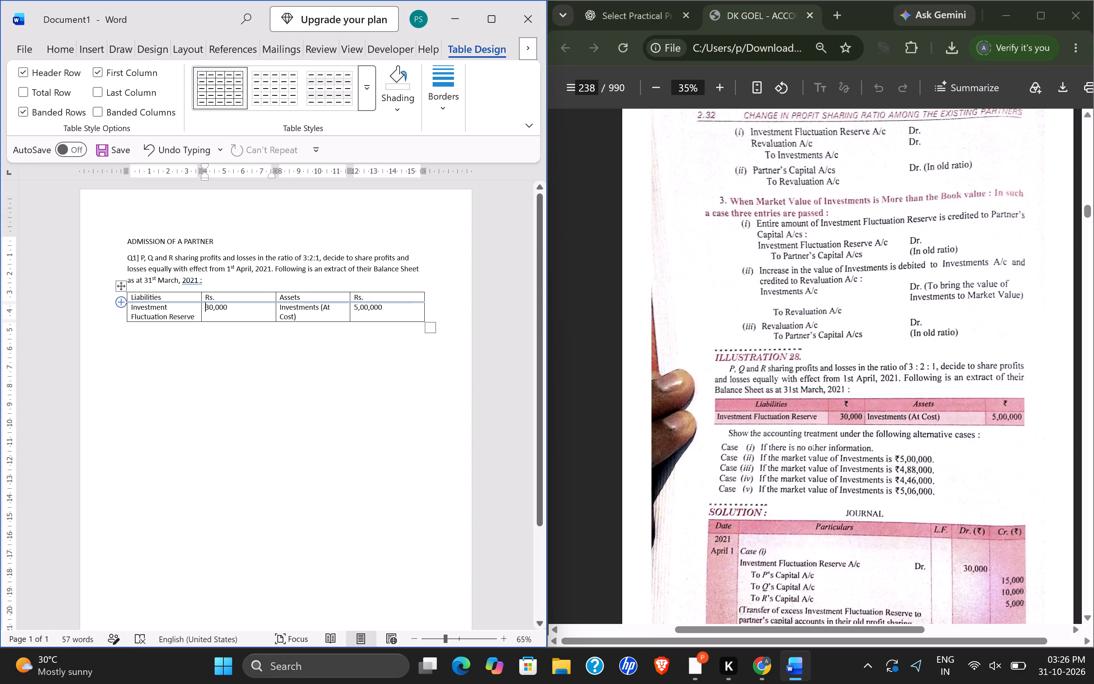
# Make the header row of the balance sheet table bold and centre-aligned.
pyautogui.moveTo(129, 295); pyautogui.dragTo(370, 306)
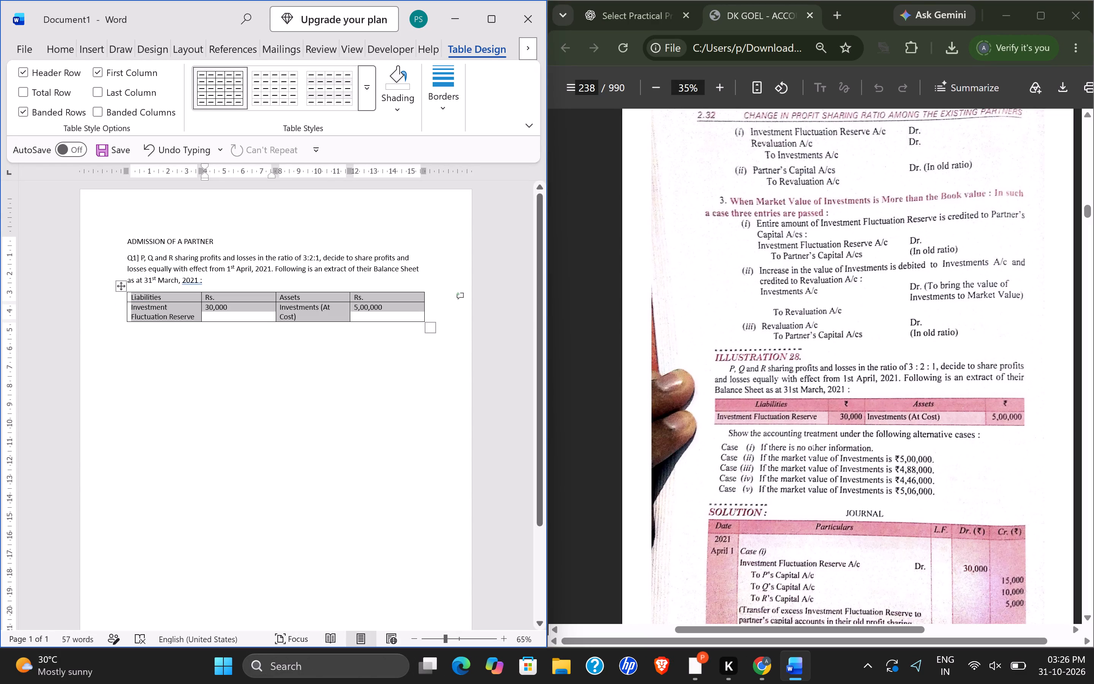
pyautogui.moveTo(370, 306); pyautogui.dragTo(381, 298)
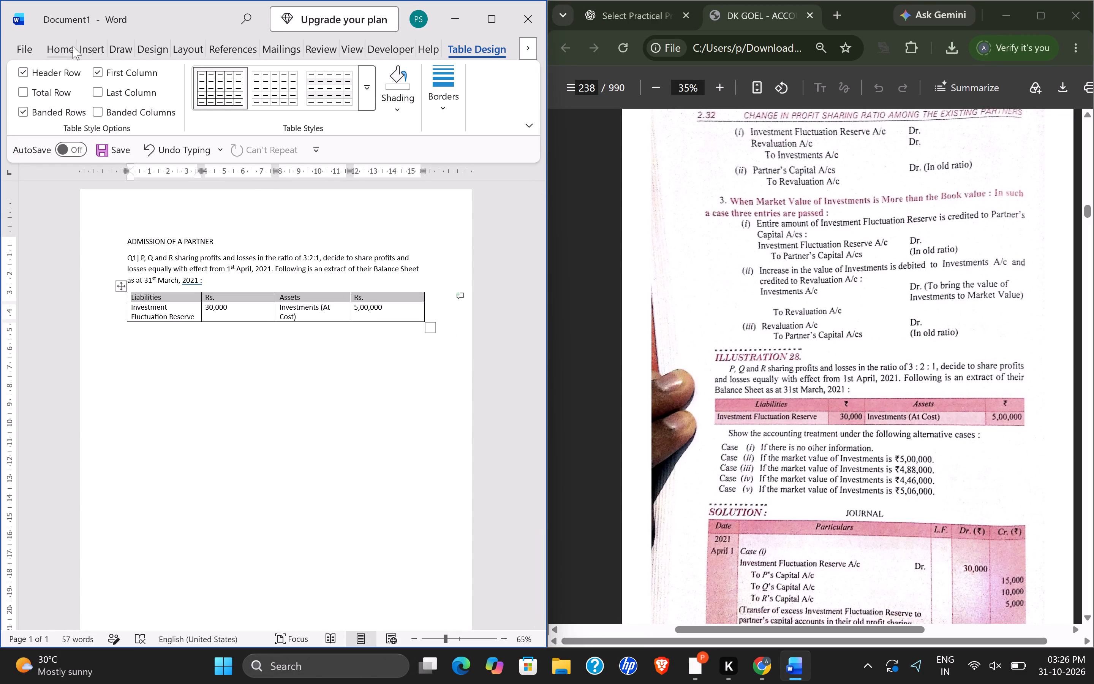
pyautogui.click(66, 47)
pyautogui.click(87, 93)
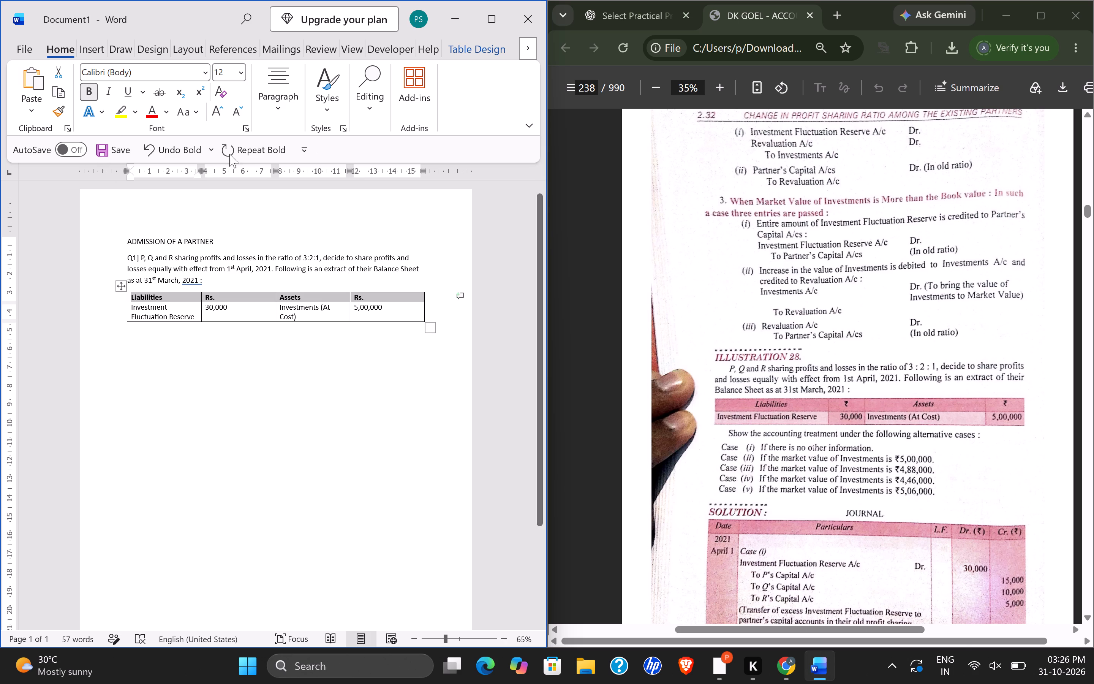
pyautogui.click(285, 125)
pyautogui.click(280, 176)
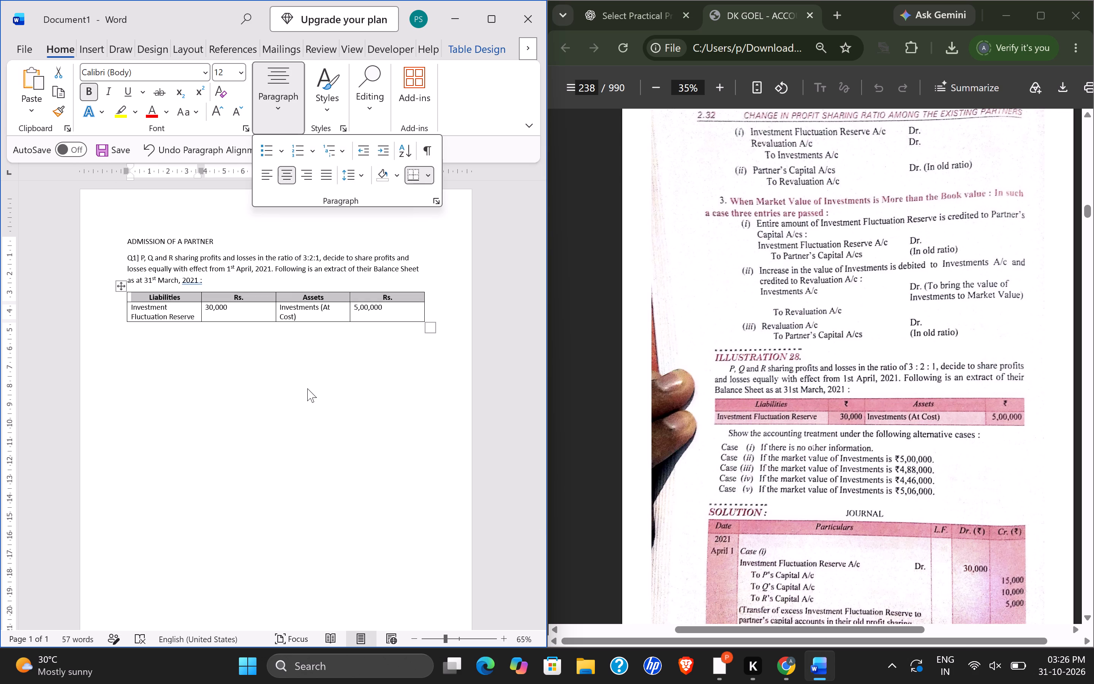
# Widen the Liabilities column by moving its boundary with the first "Rs." column further into that column.
pyautogui.click(201, 296)
pyautogui.moveTo(201, 296); pyautogui.dragTo(219, 299)
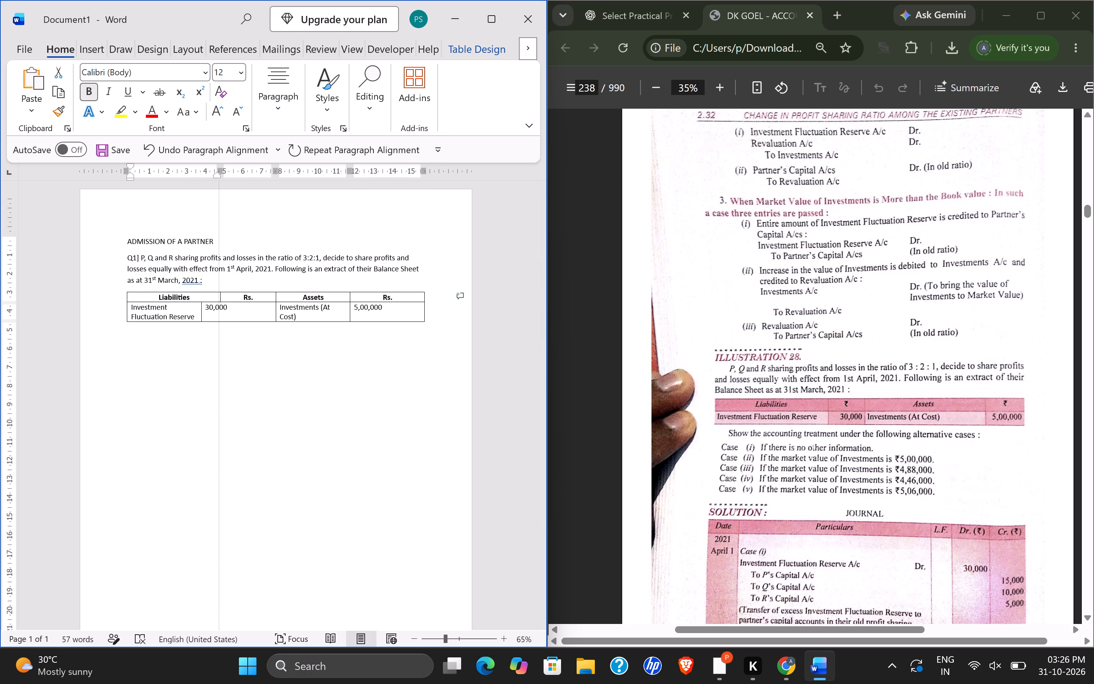
# Widen the table's "Liabilities" column slightly in both rows, and widen the "Assets" column by narrowing the last "Rs." column.
pyautogui.moveTo(219, 299); pyautogui.dragTo(221, 299)
pyautogui.moveTo(201, 310); pyautogui.dragTo(220, 312)
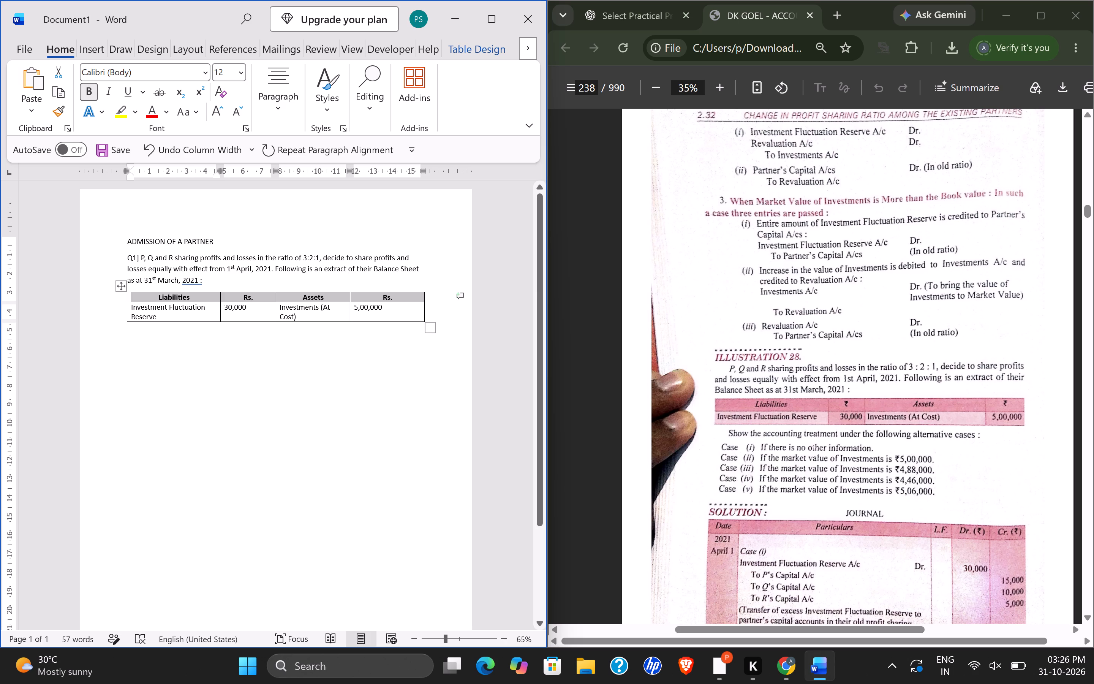
pyautogui.moveTo(349, 309); pyautogui.dragTo(387, 313)
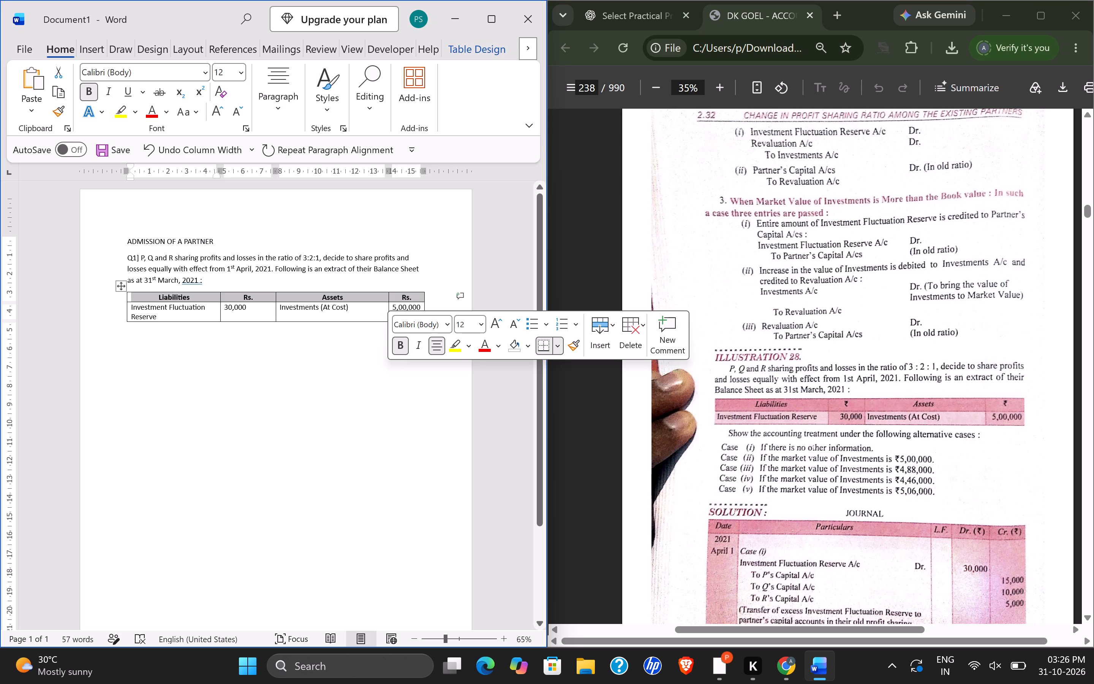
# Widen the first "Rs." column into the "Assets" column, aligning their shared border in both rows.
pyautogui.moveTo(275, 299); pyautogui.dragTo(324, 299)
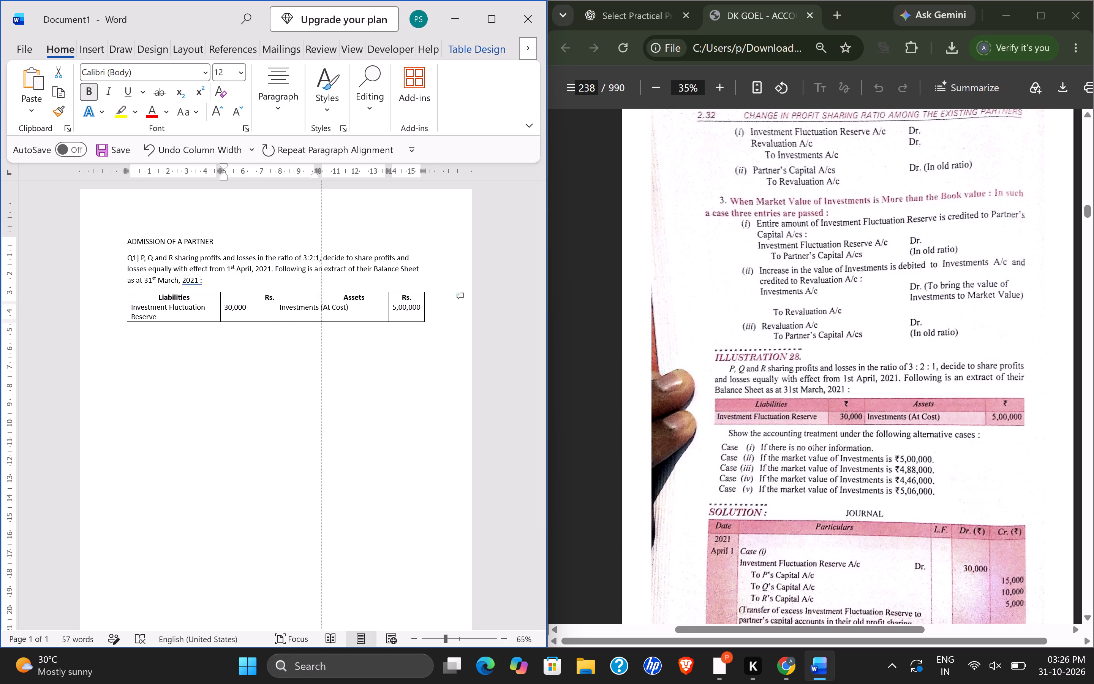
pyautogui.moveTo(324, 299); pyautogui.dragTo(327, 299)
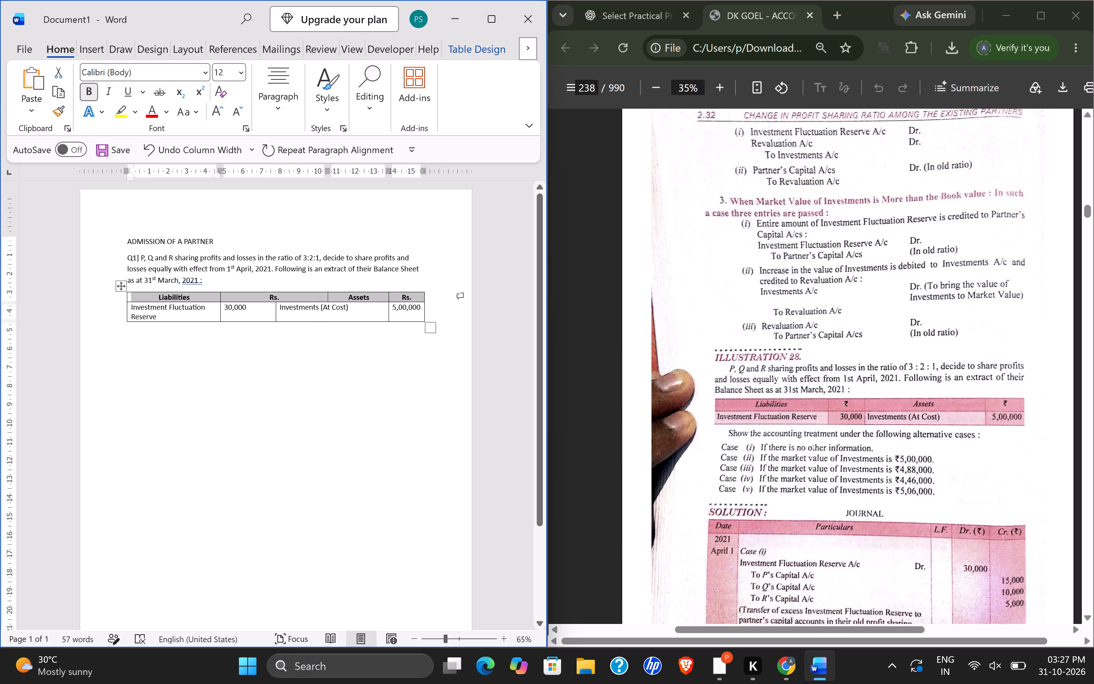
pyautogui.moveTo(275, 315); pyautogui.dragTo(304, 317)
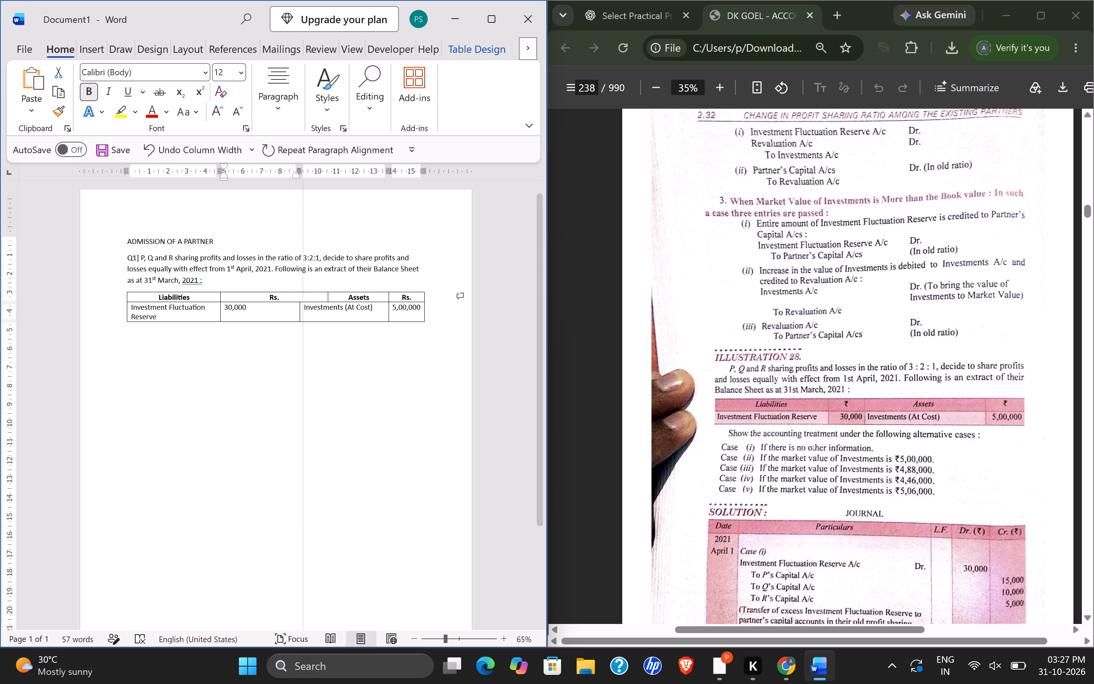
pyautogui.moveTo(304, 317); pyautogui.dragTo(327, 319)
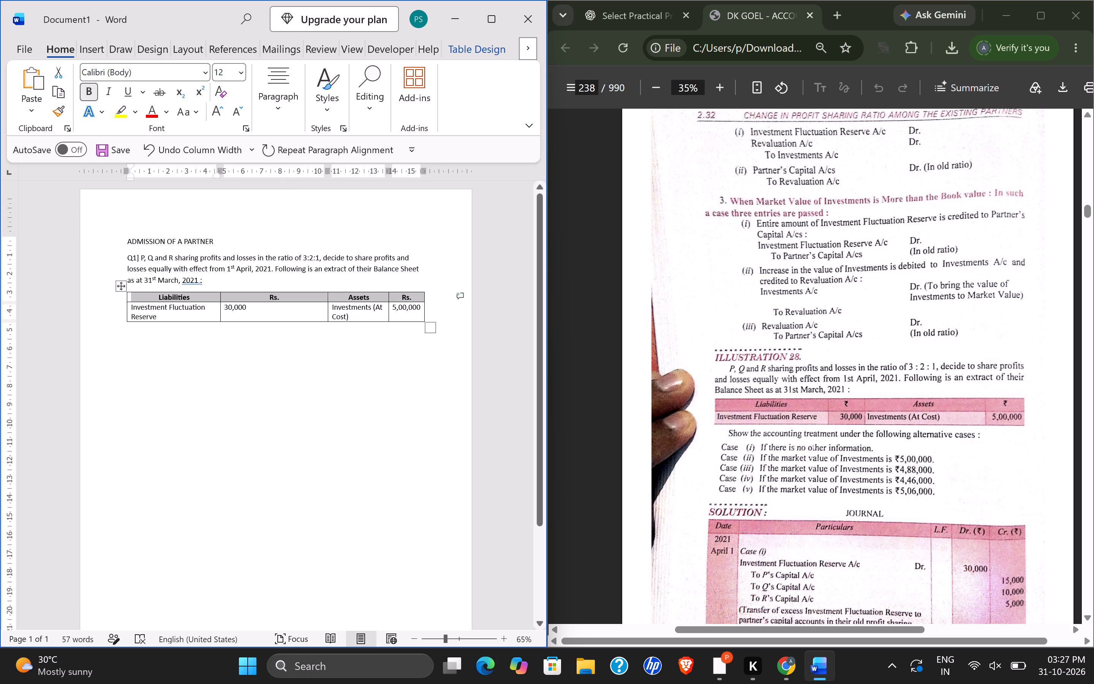
# Widen the "Liabilities" column in both rows so "Investment Fluctuation Reserve" fits on one line, aligning the header and second-row borders.
pyautogui.moveTo(219, 299); pyautogui.dragTo(242, 297)
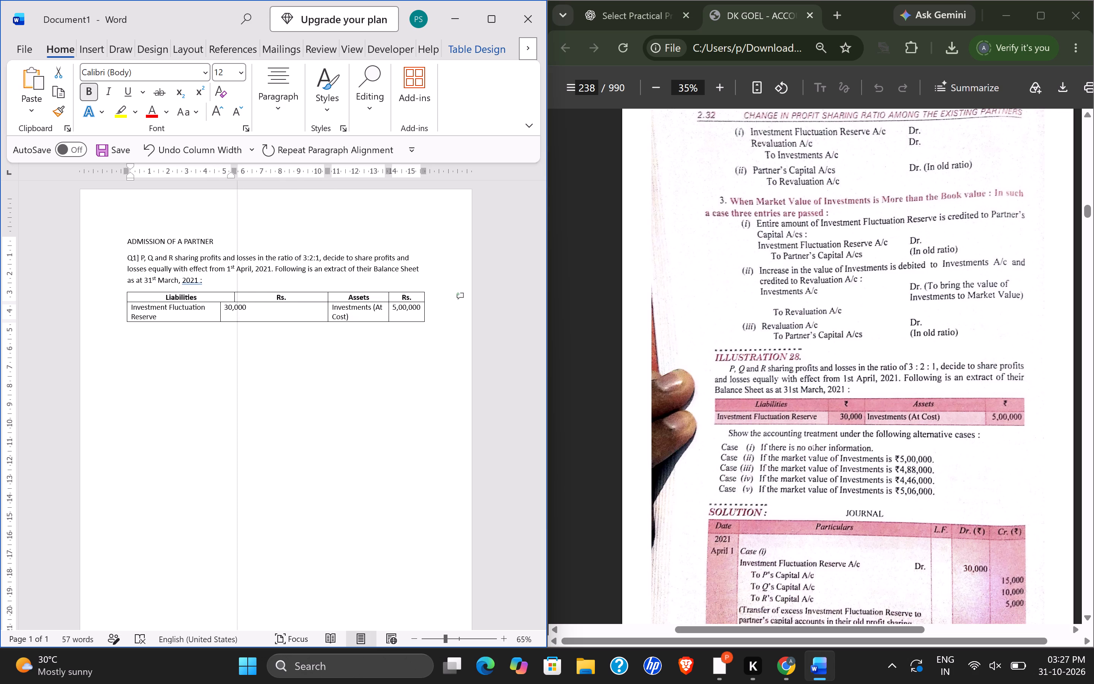
pyautogui.moveTo(242, 297); pyautogui.dragTo(251, 295)
pyautogui.moveTo(220, 316); pyautogui.dragTo(249, 318)
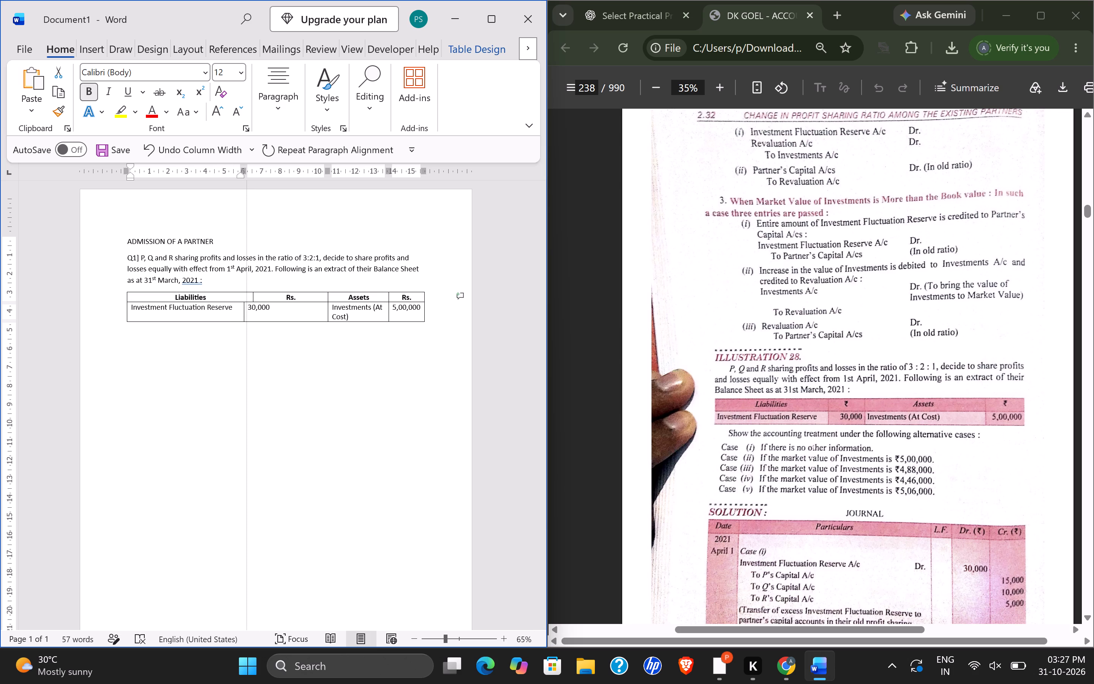
pyautogui.moveTo(249, 318); pyautogui.dragTo(238, 317)
pyautogui.moveTo(238, 317); pyautogui.dragTo(238, 317)
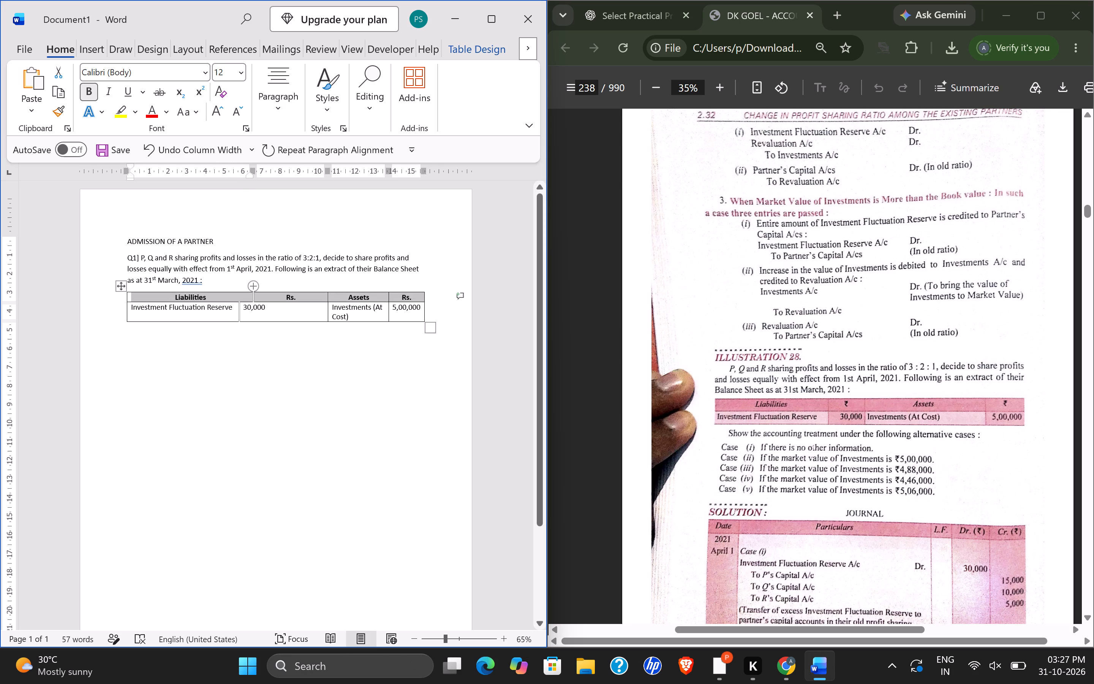
pyautogui.moveTo(253, 298); pyautogui.dragTo(240, 294)
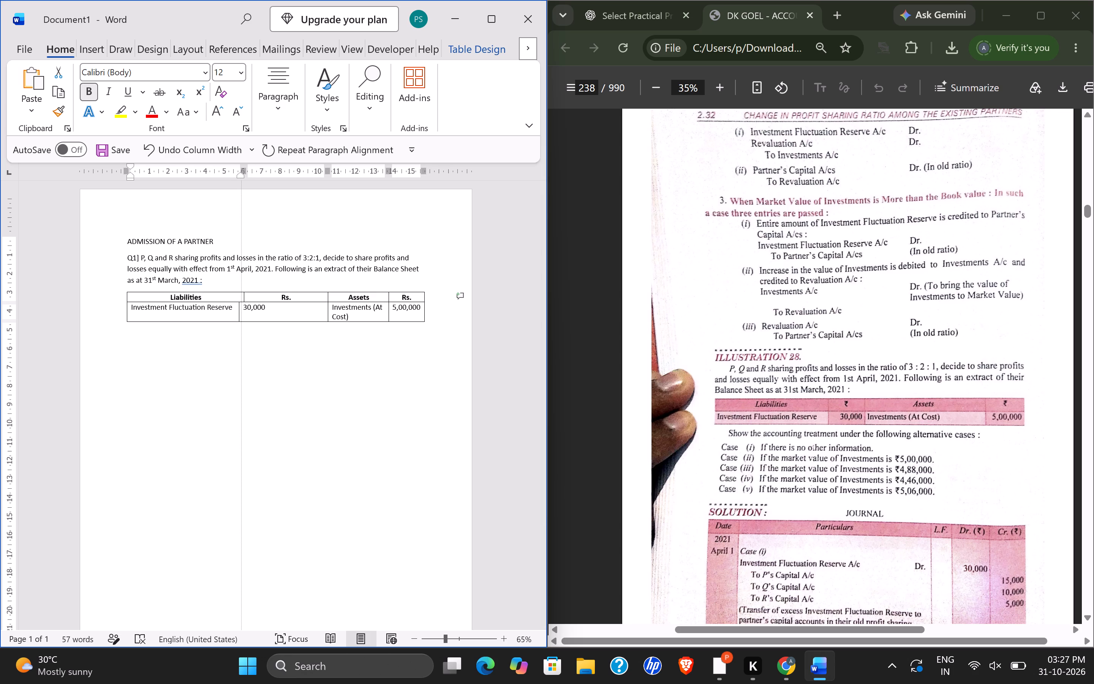
pyautogui.moveTo(240, 294); pyautogui.dragTo(239, 295)
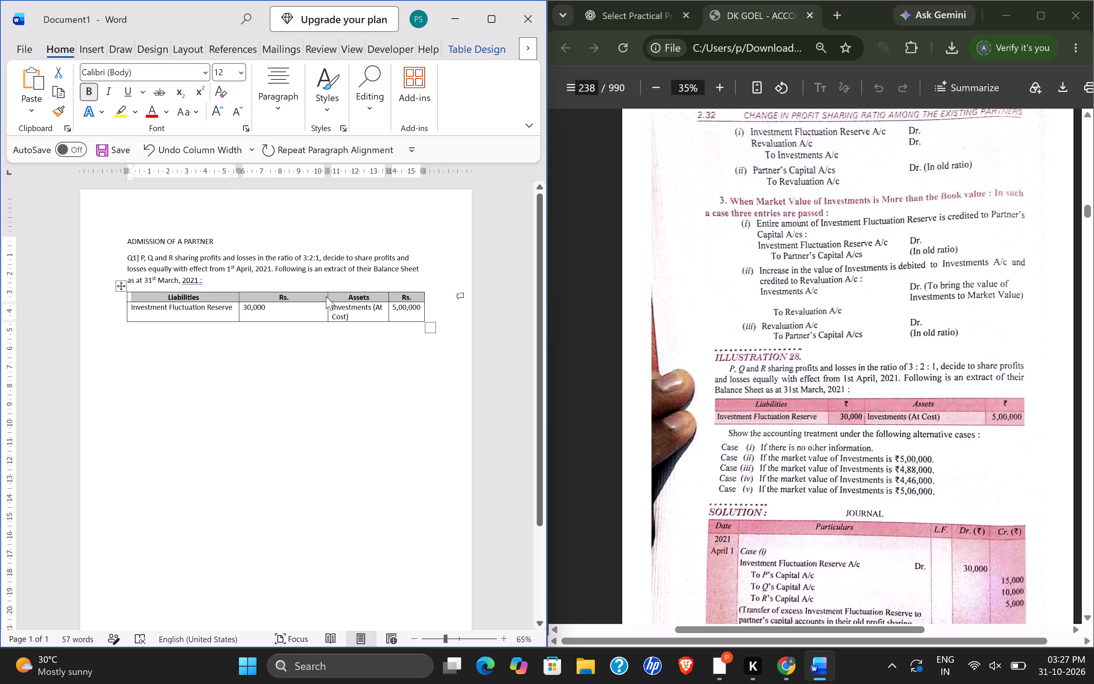
# Narrow the first "Rs." column and widen the "Assets" column at their shared border in the header row.
pyautogui.moveTo(328, 300); pyautogui.dragTo(302, 299)
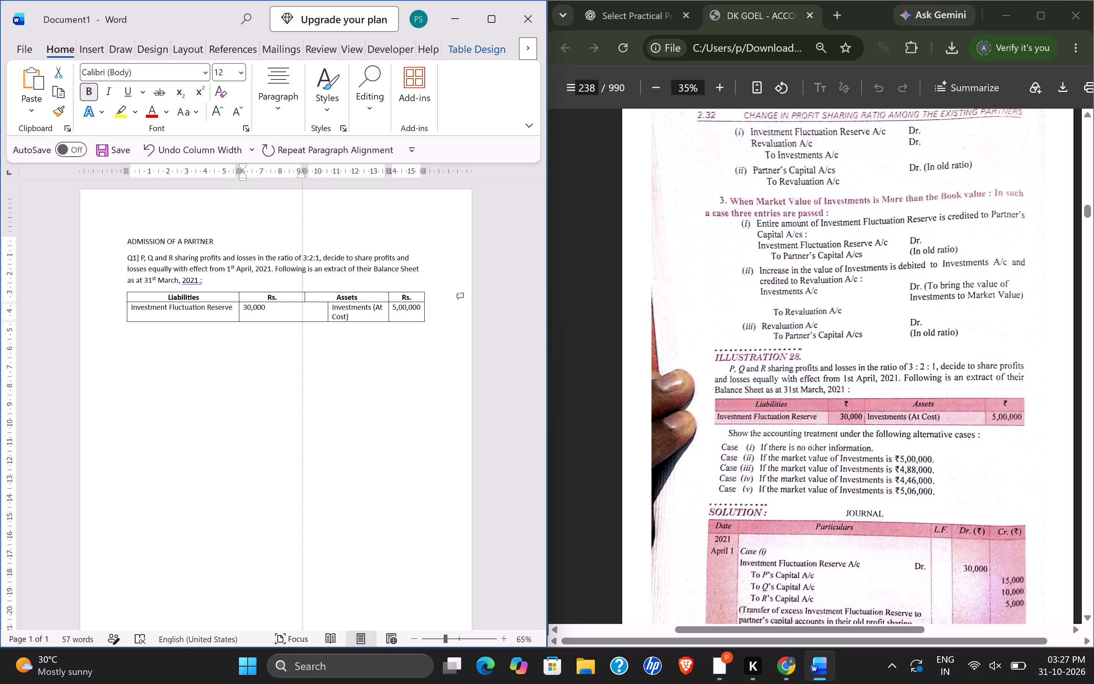
pyautogui.moveTo(302, 299); pyautogui.dragTo(302, 298)
pyautogui.moveTo(302, 298); pyautogui.dragTo(300, 298)
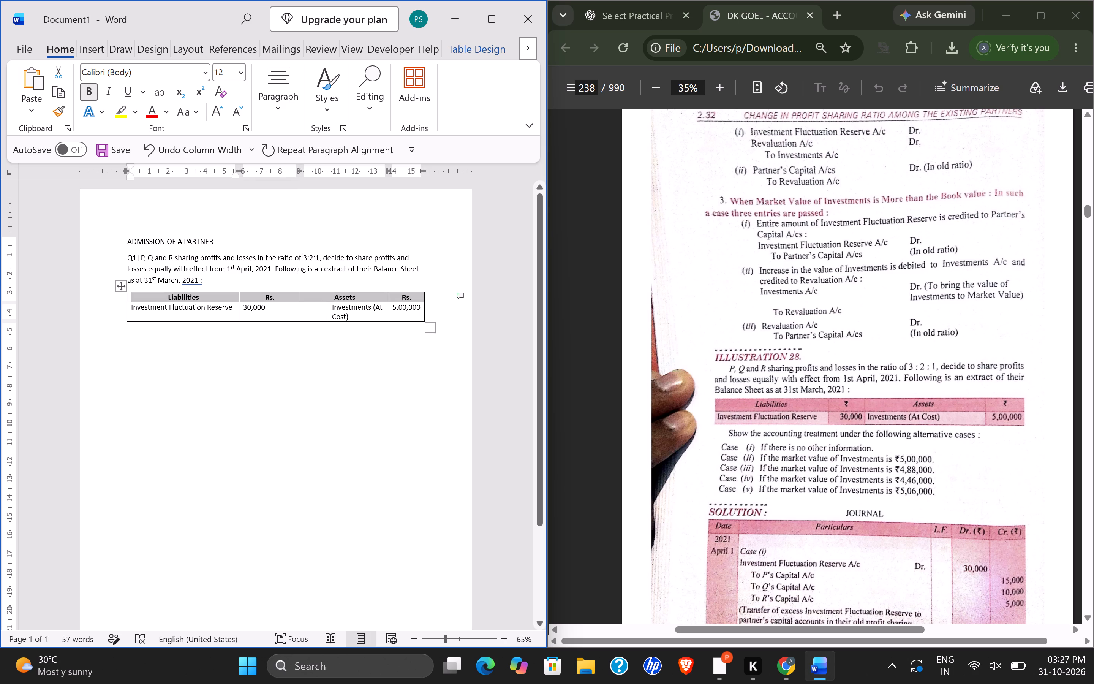
# Widen the "Assets" column in the table's second row so "Investments (At Cost)" fits on one line, aligning its border with the header row.
pyautogui.moveTo(327, 309); pyautogui.dragTo(311, 309)
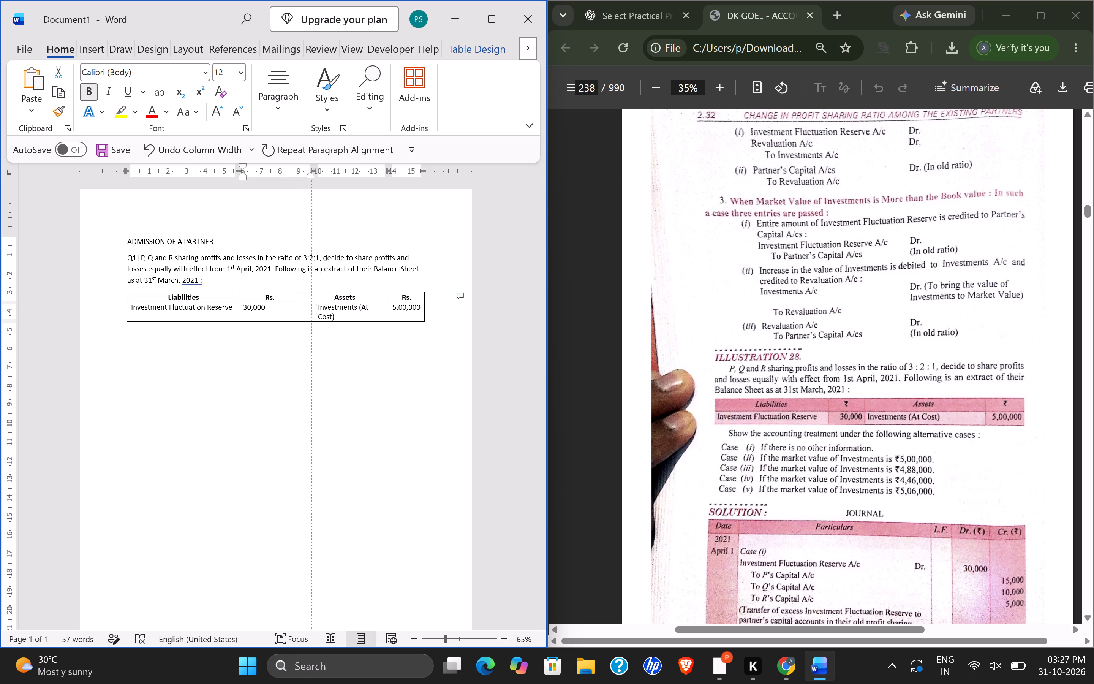
pyautogui.moveTo(311, 309); pyautogui.dragTo(300, 309)
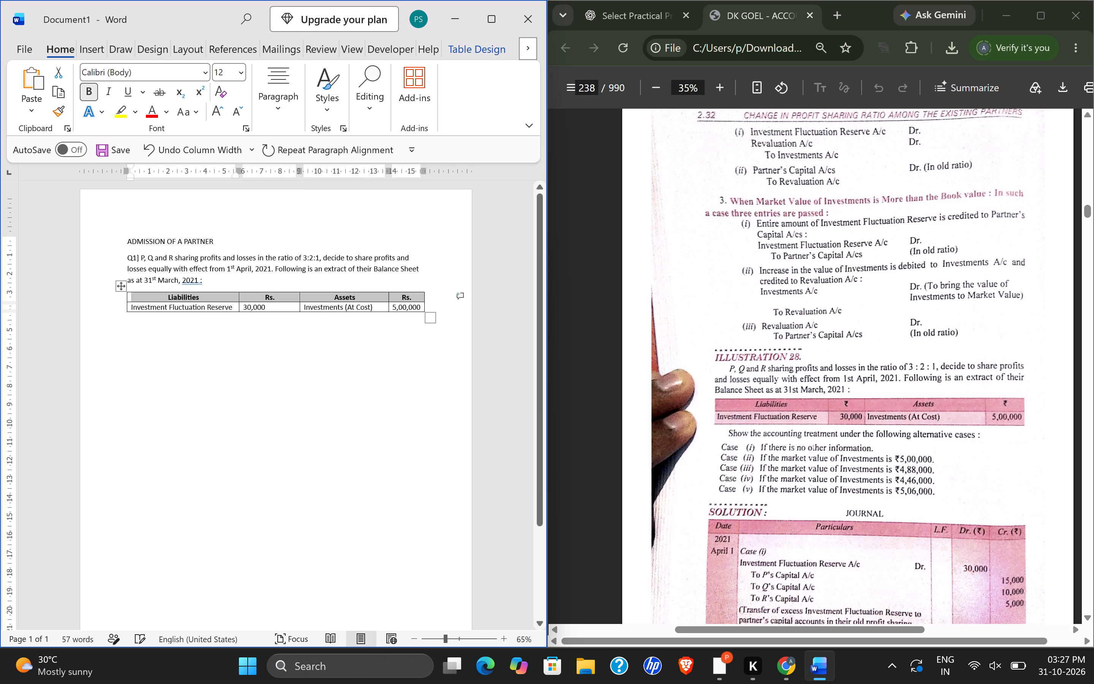
pyautogui.click(303, 458)
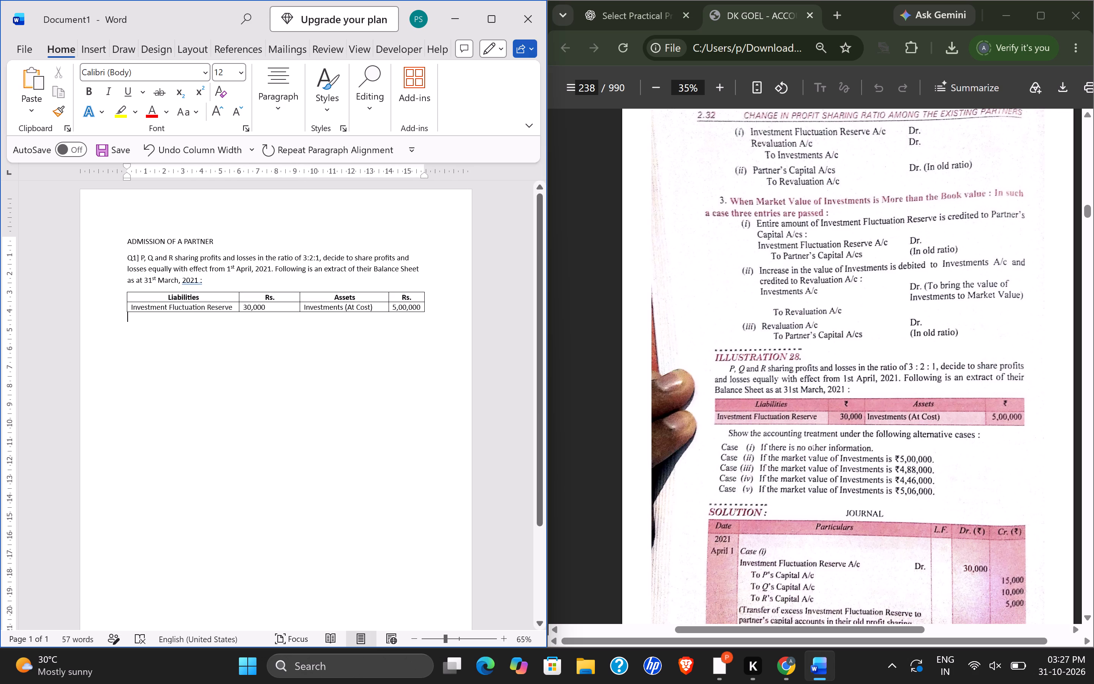
# Narrow the page's right margin slightly and its left margin more, so the question text spans a wider line.
pyautogui.click(204, 332)
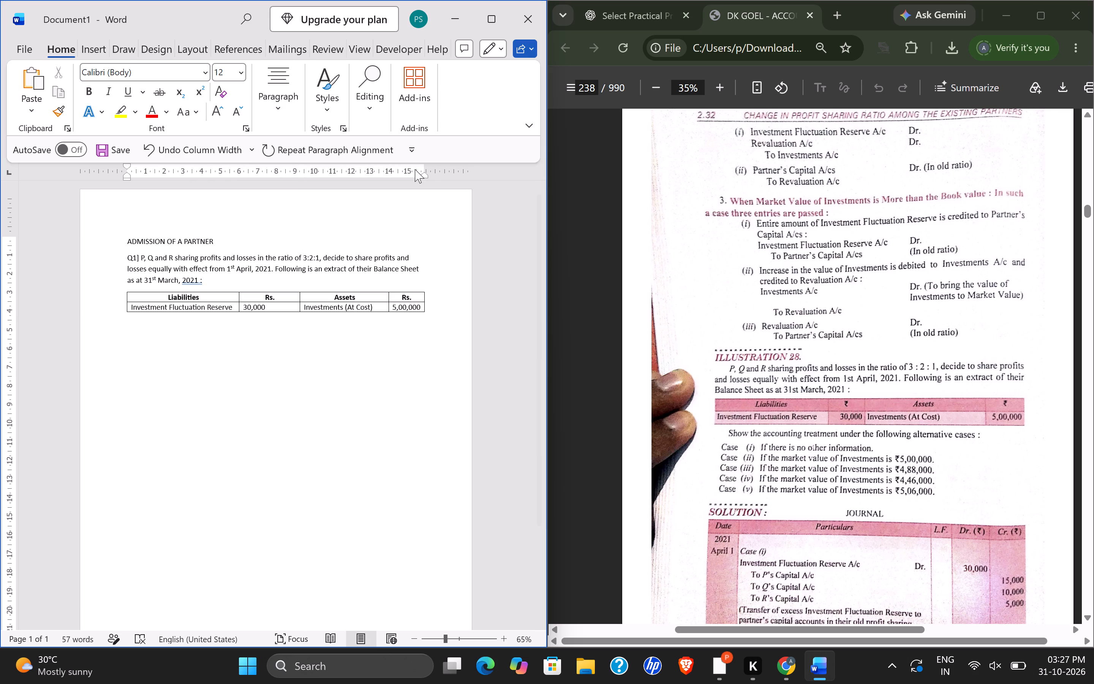
pyautogui.moveTo(425, 171); pyautogui.dragTo(441, 174)
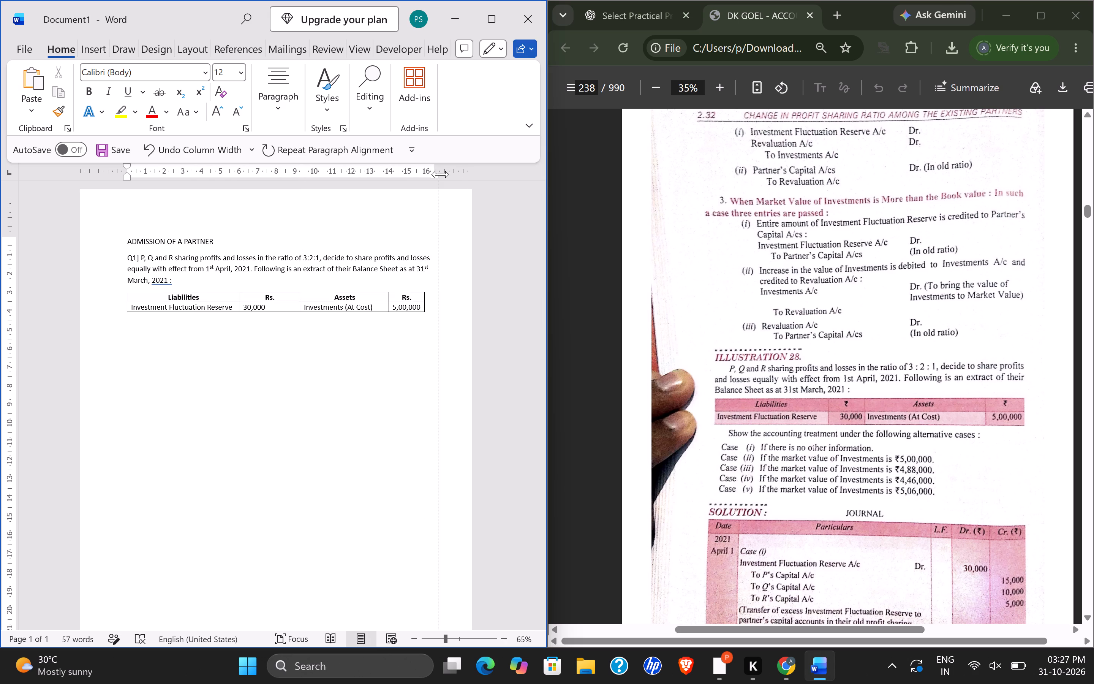
pyautogui.moveTo(441, 174); pyautogui.dragTo(441, 175)
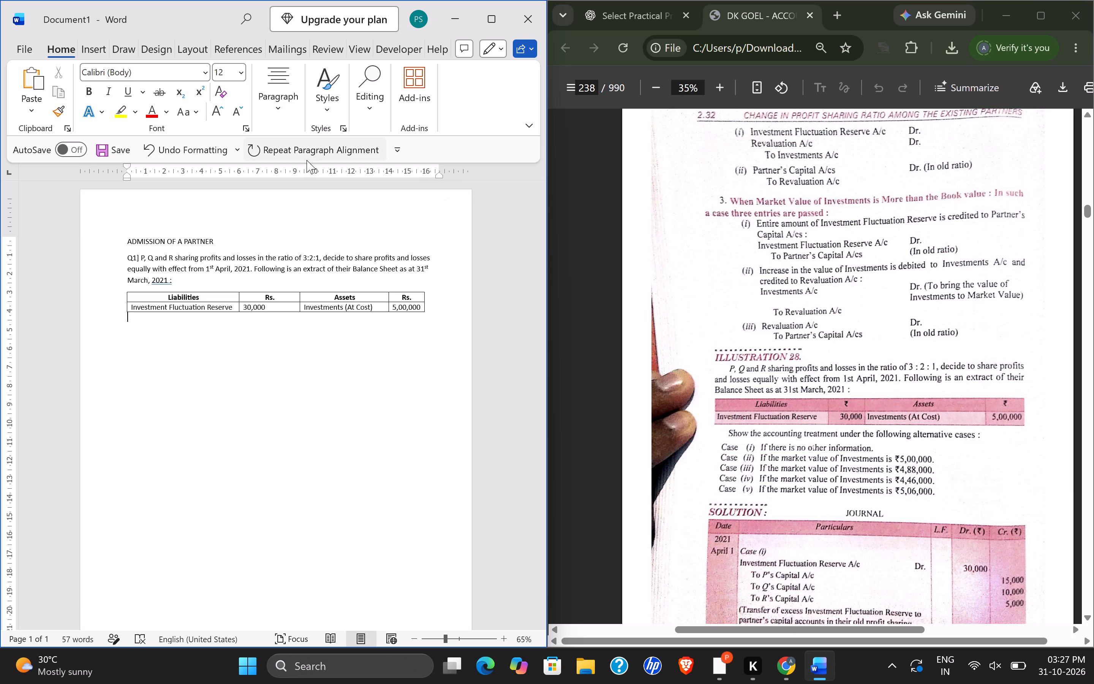
pyautogui.moveTo(126, 171); pyautogui.dragTo(107, 171)
pyautogui.moveTo(128, 171); pyautogui.dragTo(102, 168)
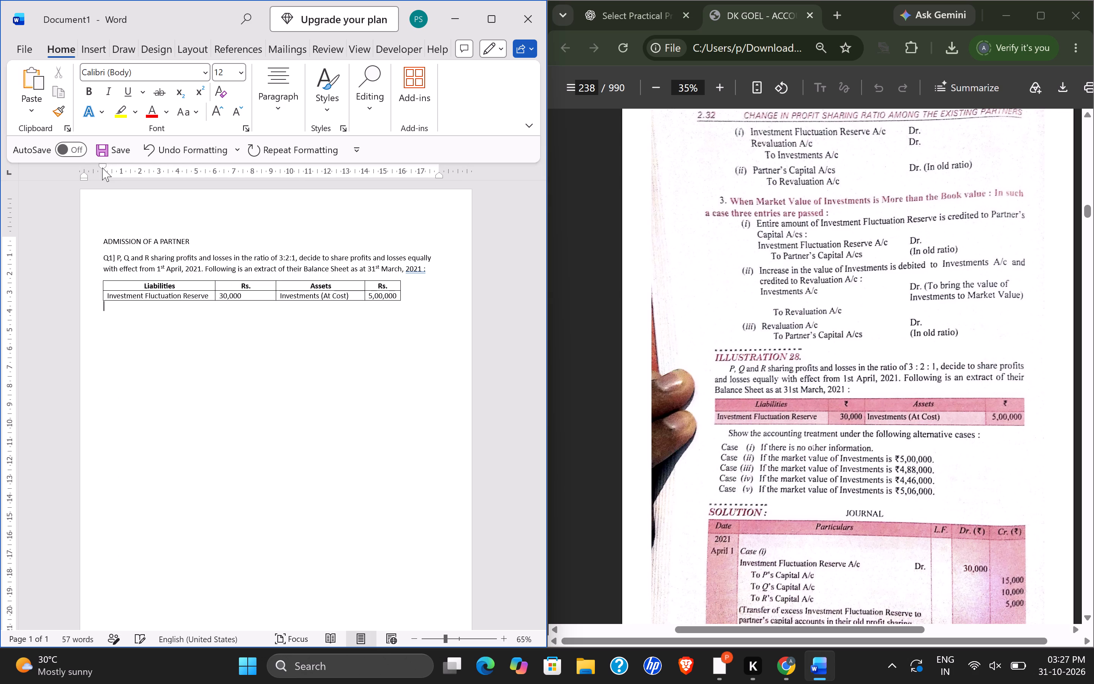
# Select the "ADMISSION OF A PARTNER" heading together with the Q1 question text.
pyautogui.moveTo(99, 244); pyautogui.dragTo(207, 257)
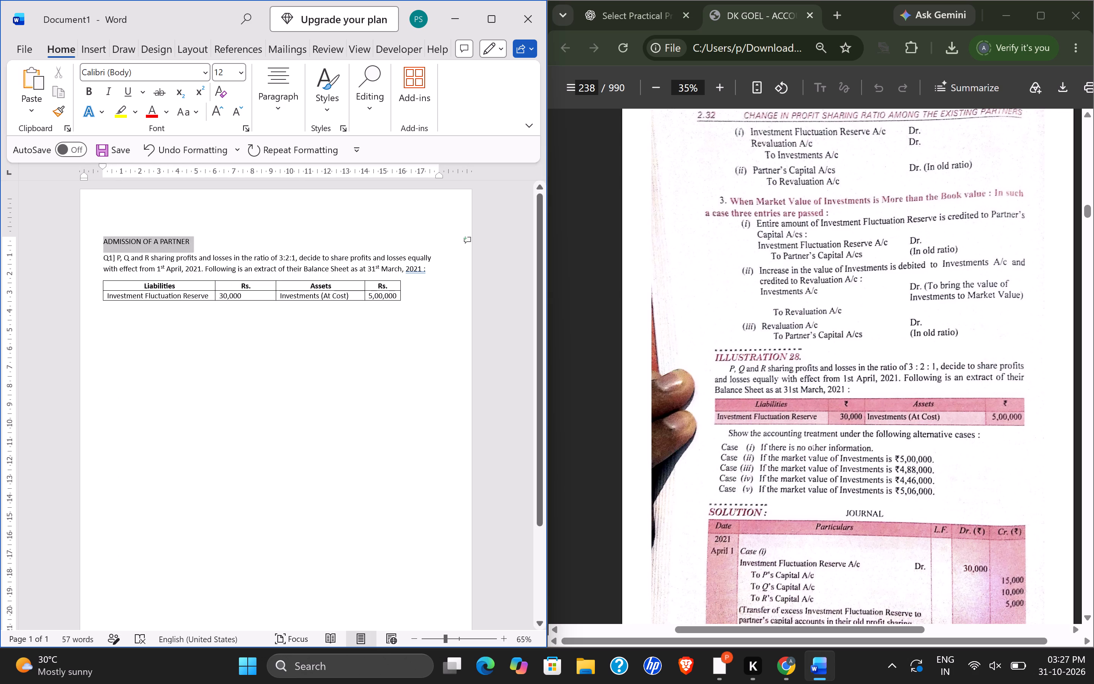
pyautogui.moveTo(207, 257); pyautogui.dragTo(221, 266)
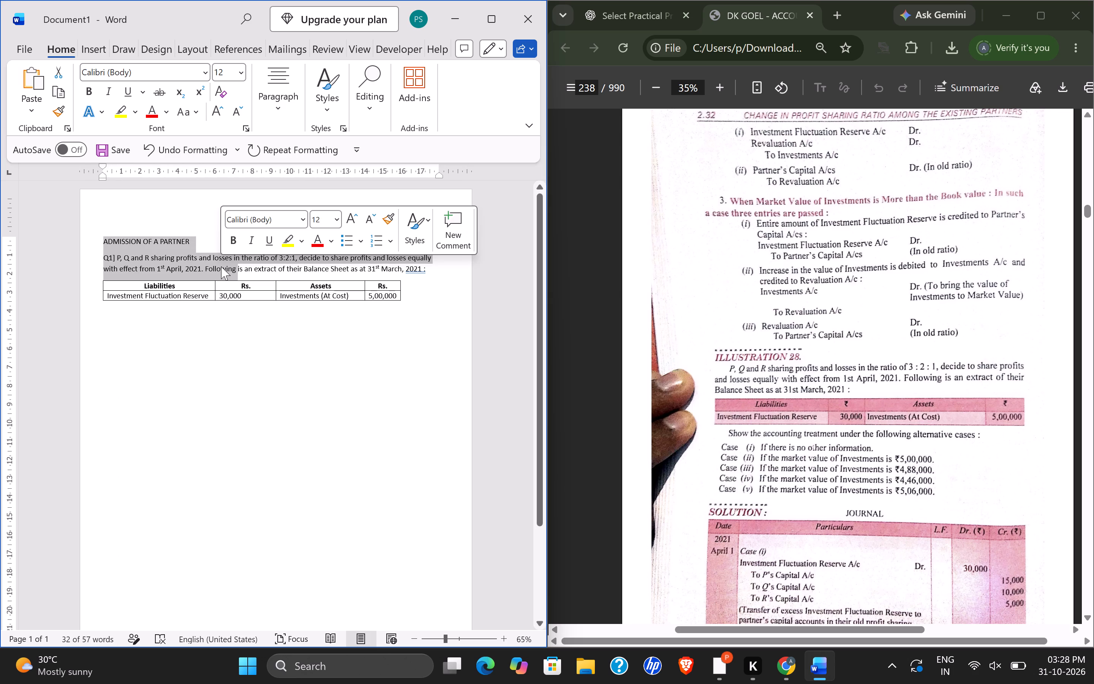
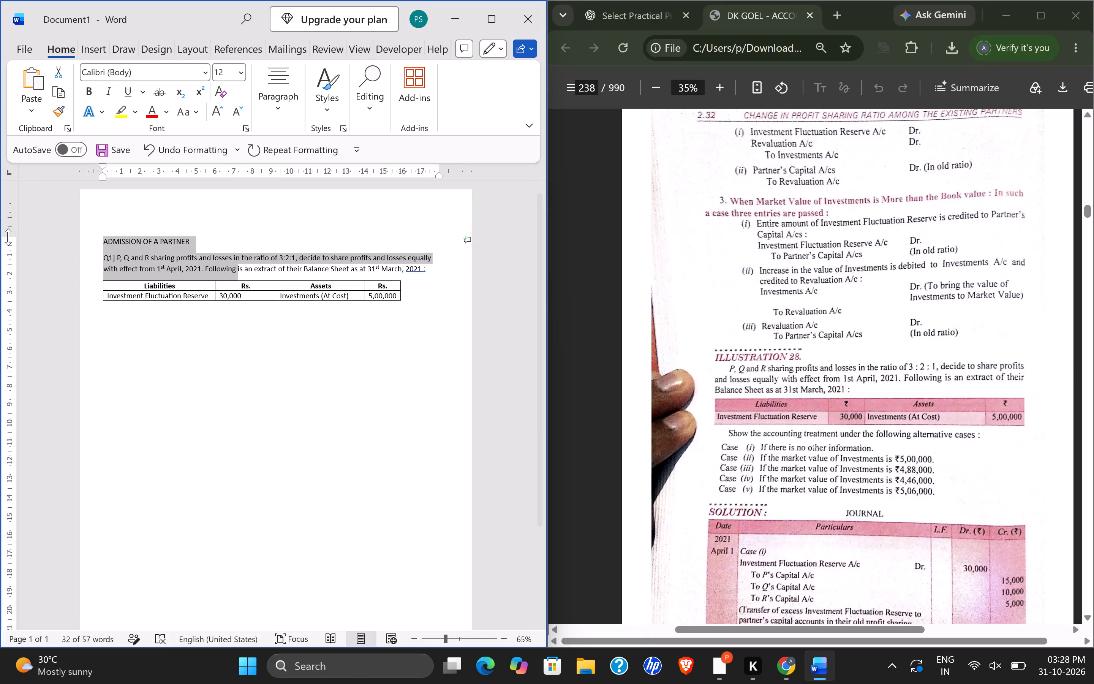
# Reduce the page's top margin so the worksheet content starts higher on the page.
pyautogui.moveTo(8, 237); pyautogui.dragTo(12, 214)
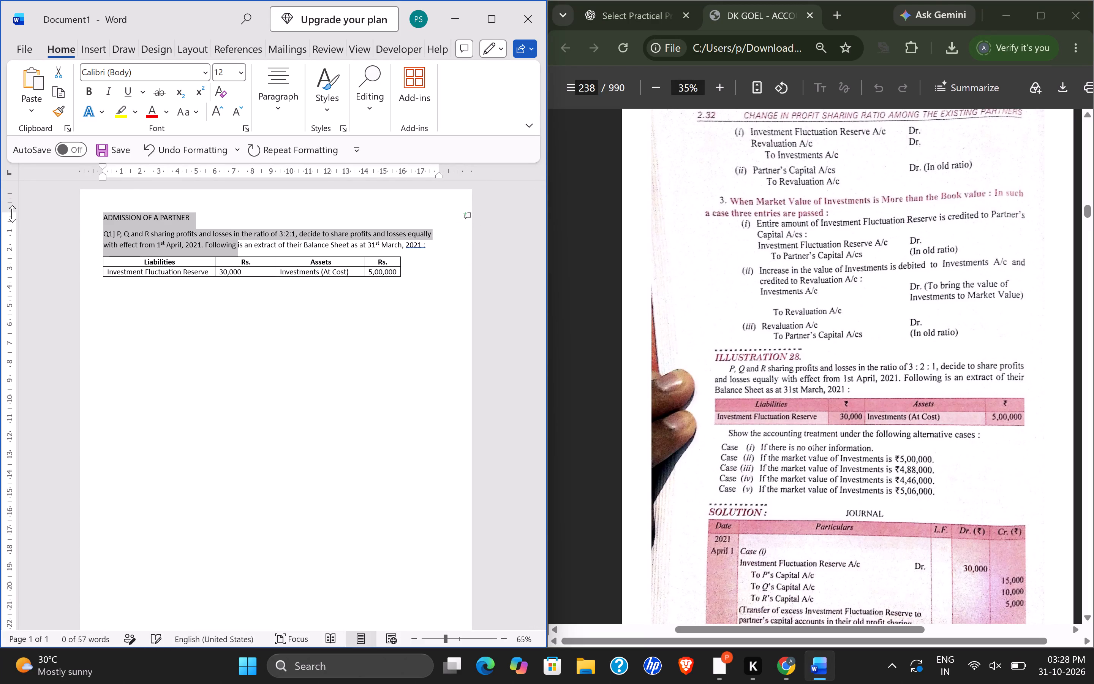
# Centre the heading "ADMISSION OF A PARTNER" and make it bold.
pyautogui.click(116, 218)
pyautogui.moveTo(101, 220); pyautogui.dragTo(196, 220)
pyautogui.click(265, 122)
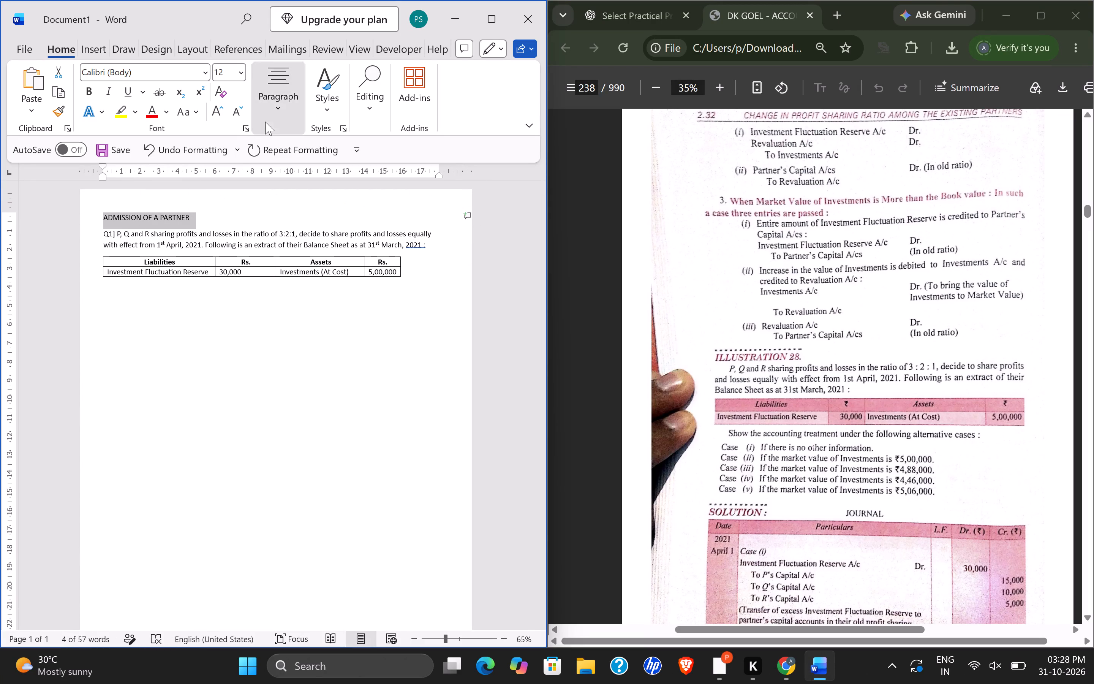
pyautogui.click(290, 174)
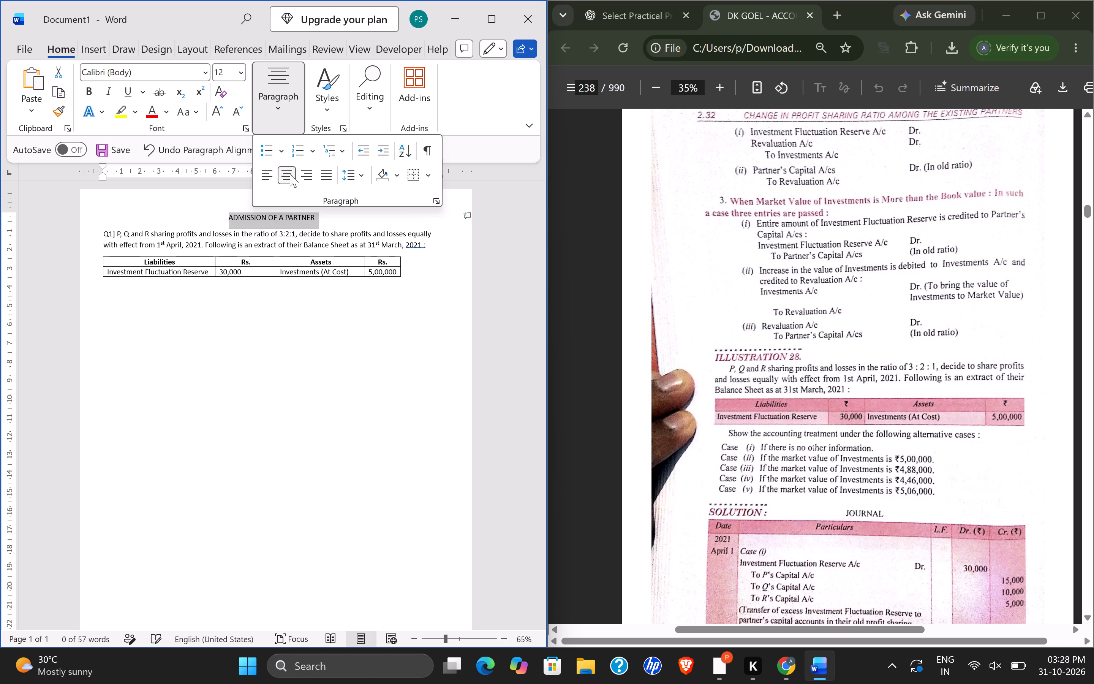
pyautogui.click(86, 91)
pyautogui.click(187, 283)
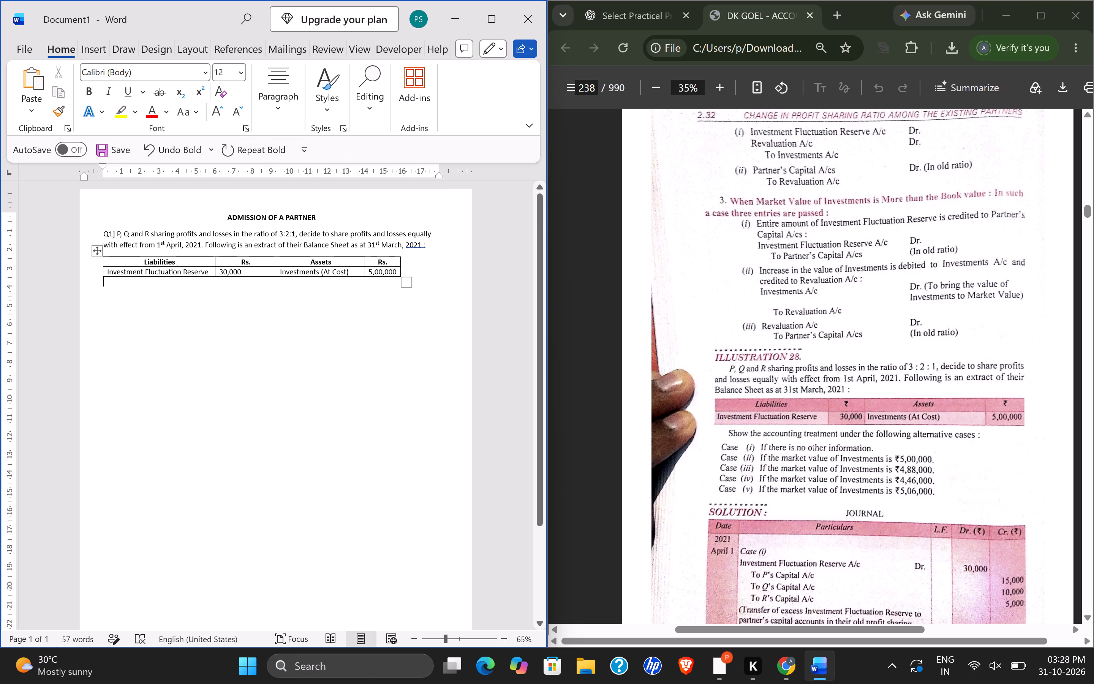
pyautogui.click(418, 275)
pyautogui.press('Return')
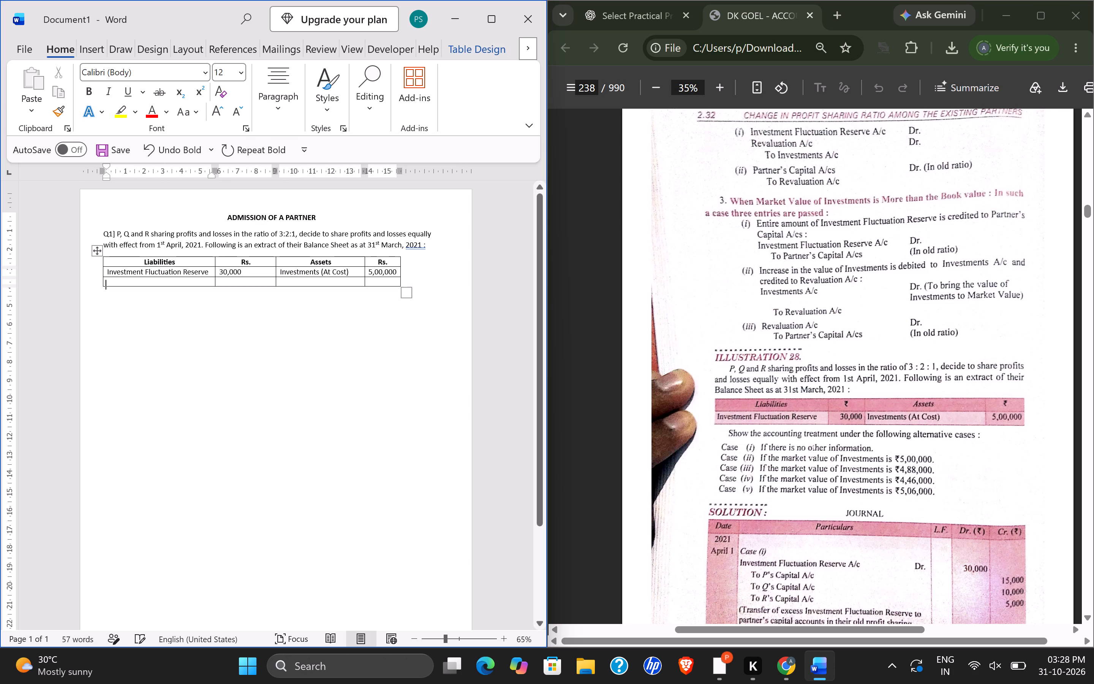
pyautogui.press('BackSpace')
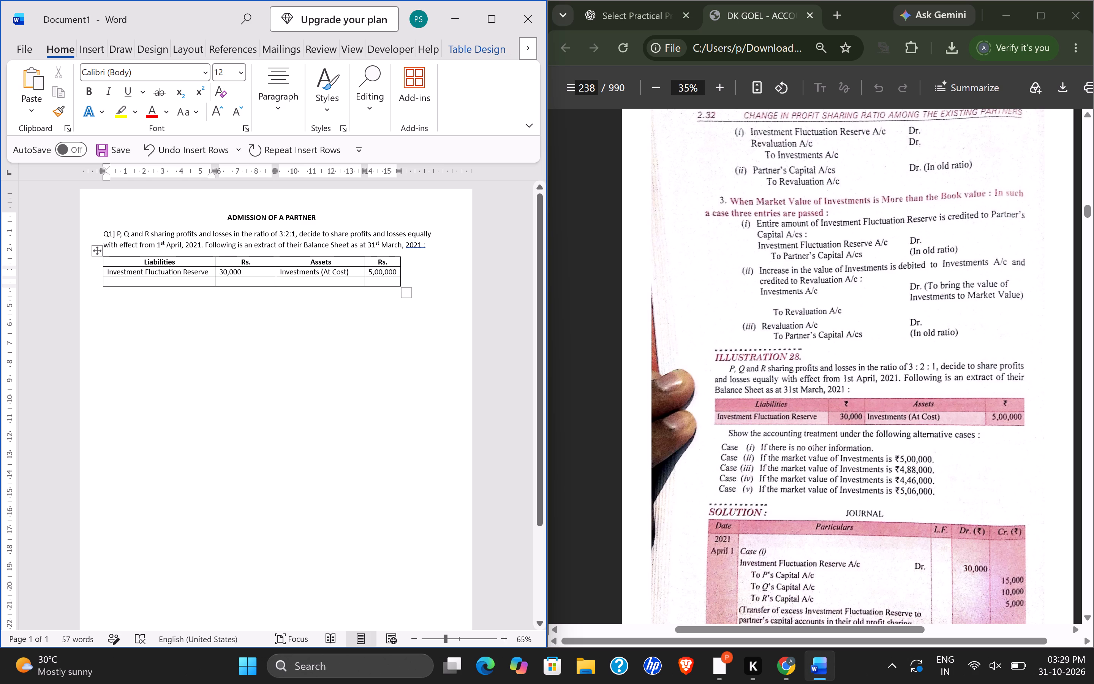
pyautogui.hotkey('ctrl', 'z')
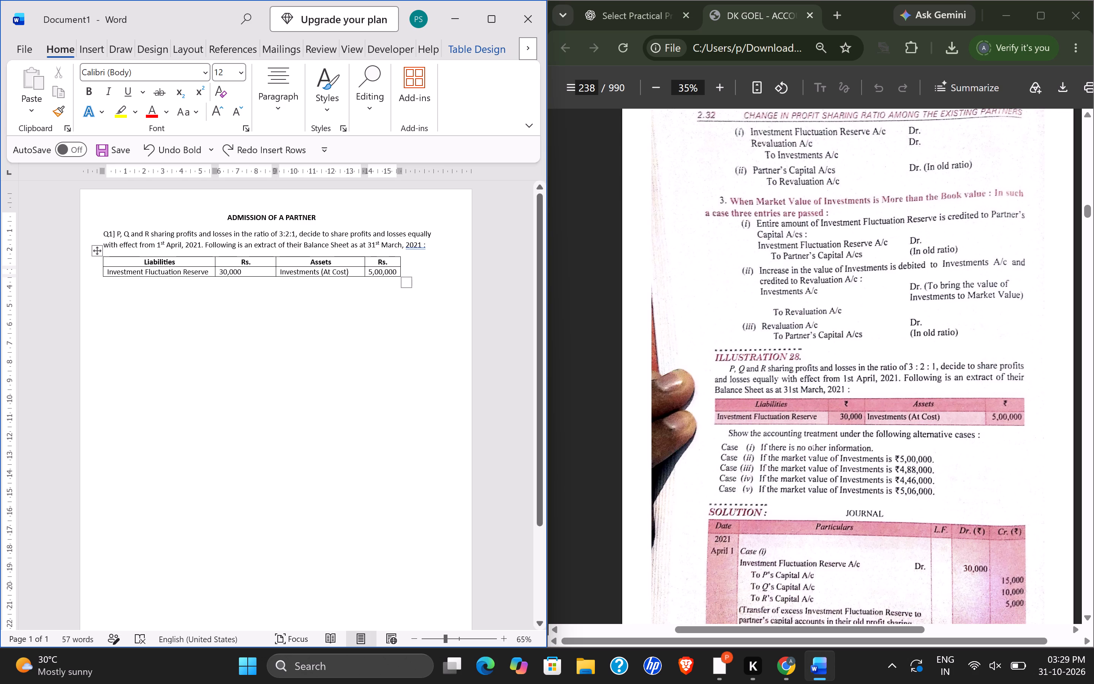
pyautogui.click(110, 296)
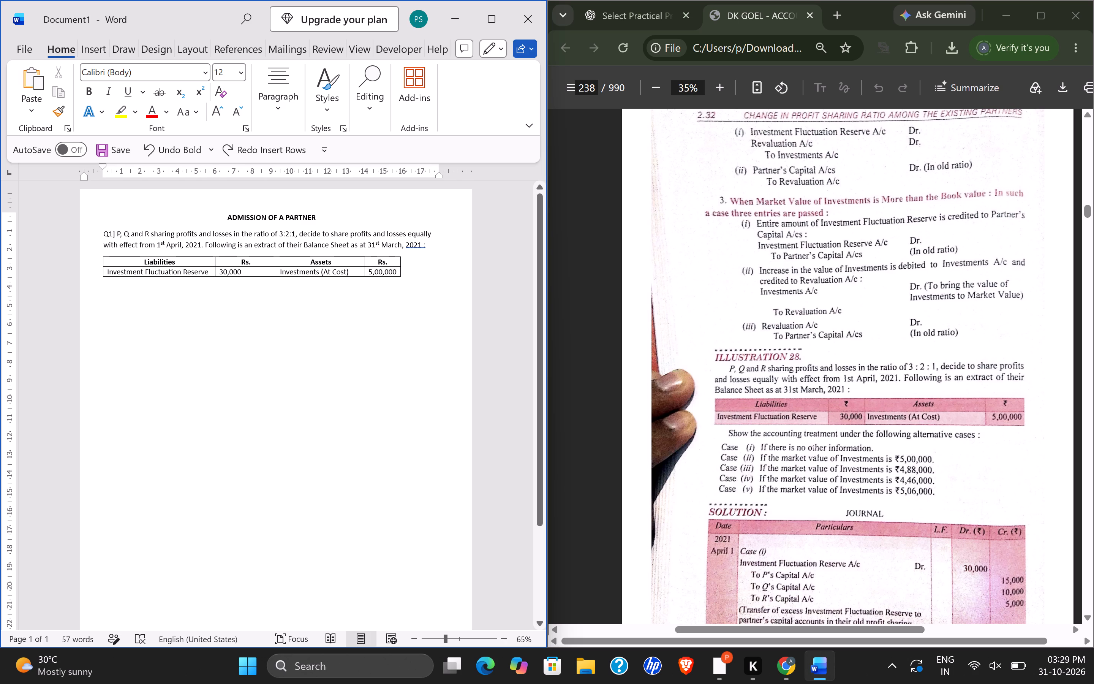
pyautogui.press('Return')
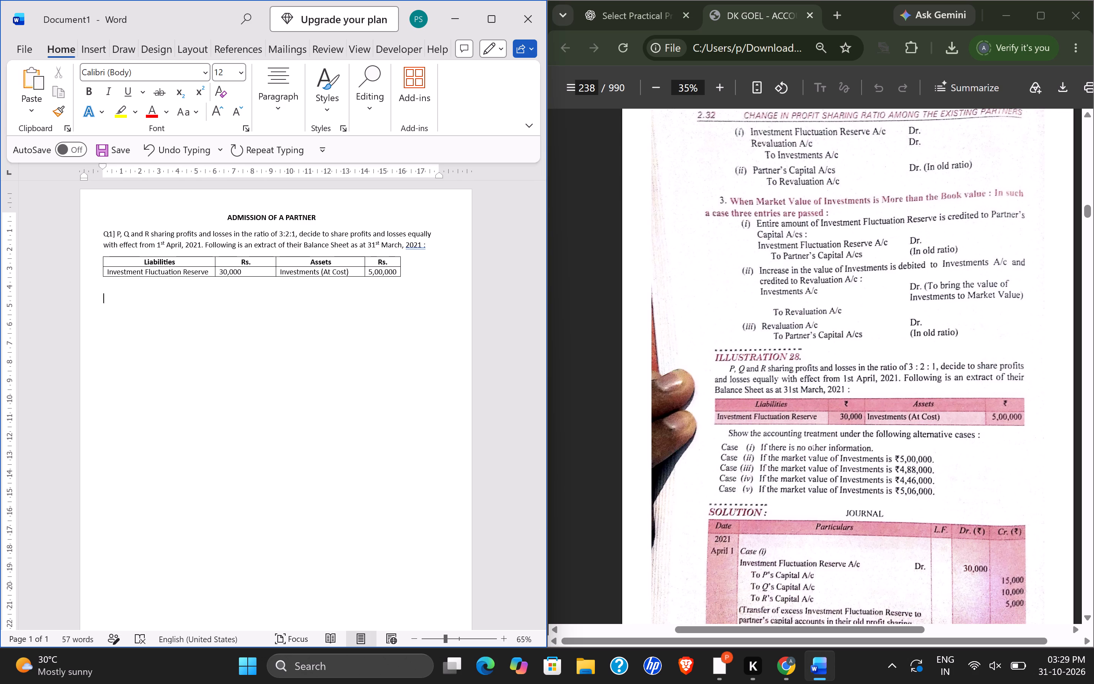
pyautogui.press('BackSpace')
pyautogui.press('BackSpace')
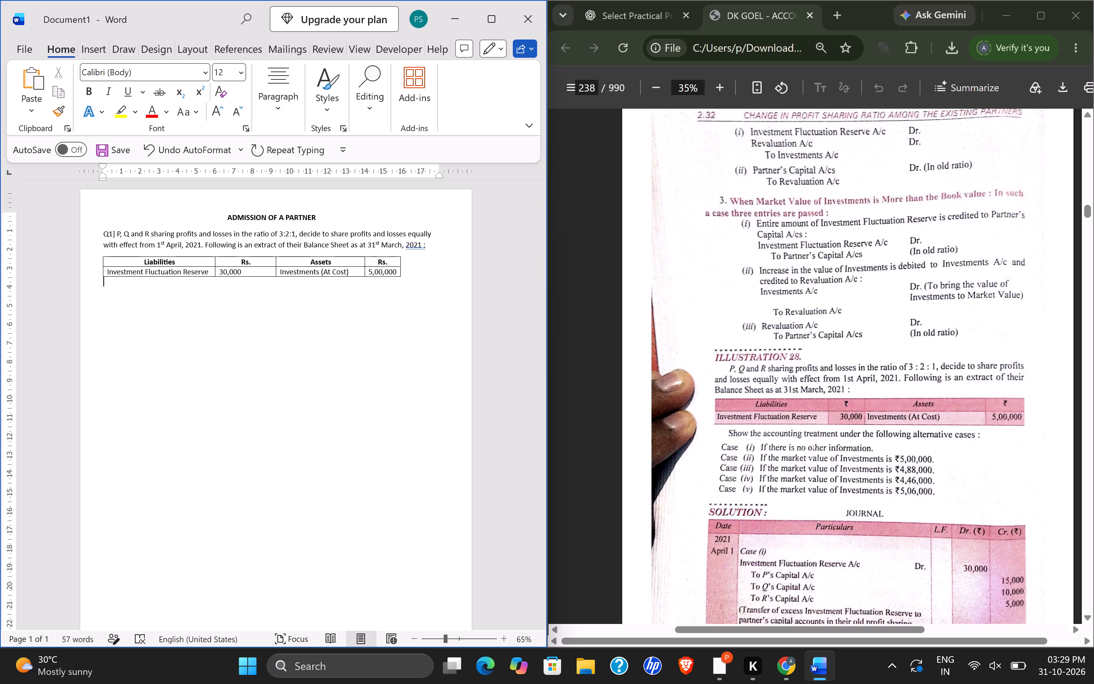
# Below the balance sheet table, write "Show the accounting treatment under the following alternative cases:" and start a new paragraph.
pyautogui.hotkey('shift', 's')
pyautogui.write('ho')
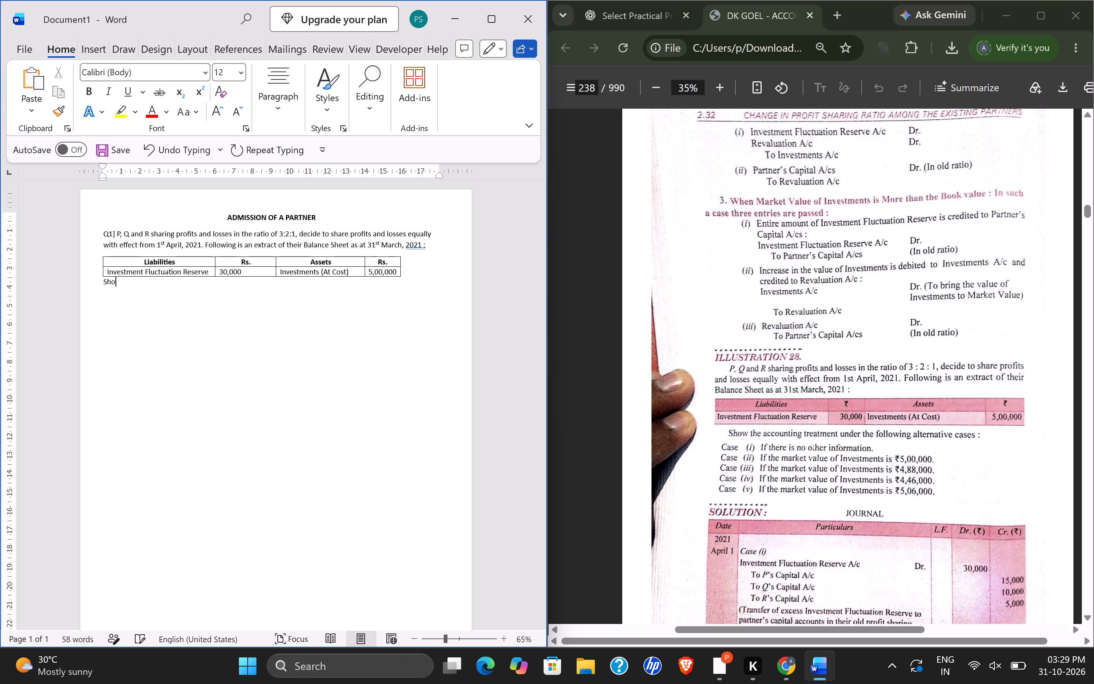
pyautogui.write('w')
pyautogui.press('space')
pyautogui.write('the accounting eq')
pyautogui.press('BackSpace')
pyautogui.press('BackSpace')
pyautogui.write('trate')
pyautogui.press('=')
pyautogui.press('BackSpace')
pyautogui.press('BackSpace')
pyautogui.press('BackSpace')
pyautogui.press('BackSpace')
pyautogui.write('eat')
pyautogui.press('space')
pyautogui.press('BackSpace')
pyautogui.write('ment')
pyautogui.press('space')
pyautogui.write('under the foloo')
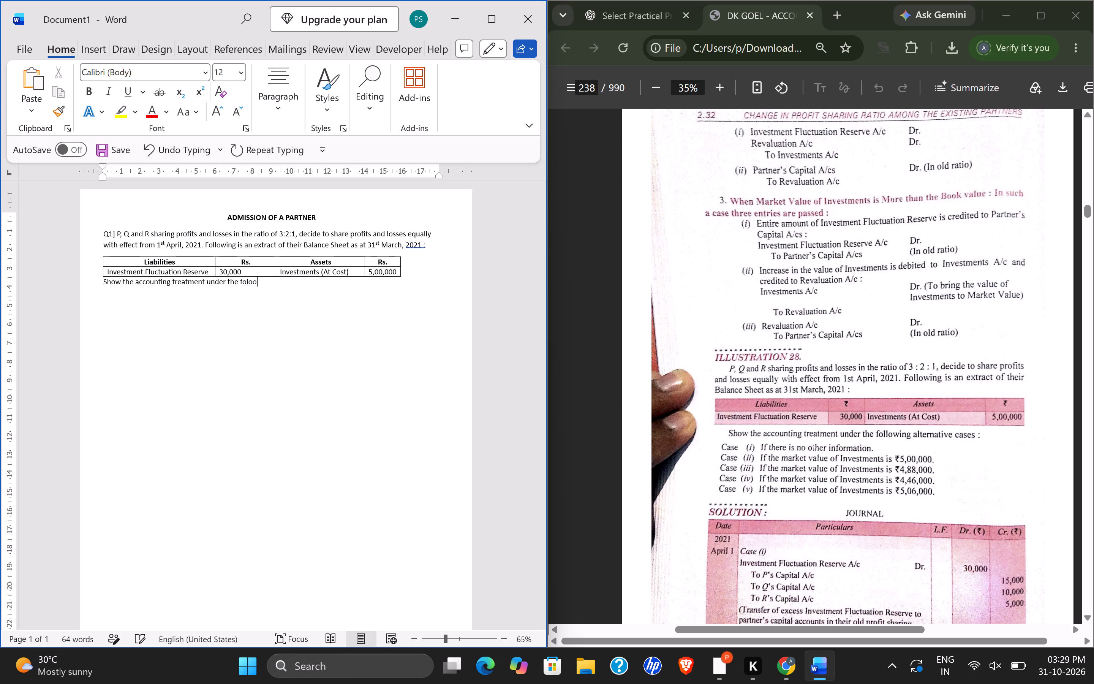
pyautogui.press('BackSpace')
pyautogui.press('BackSpace')
pyautogui.write('lowin')
pyautogui.write('g')
pyautogui.press('space')
pyautogui.write('alternative cases')
pyautogui.hotkey('shift', ':')
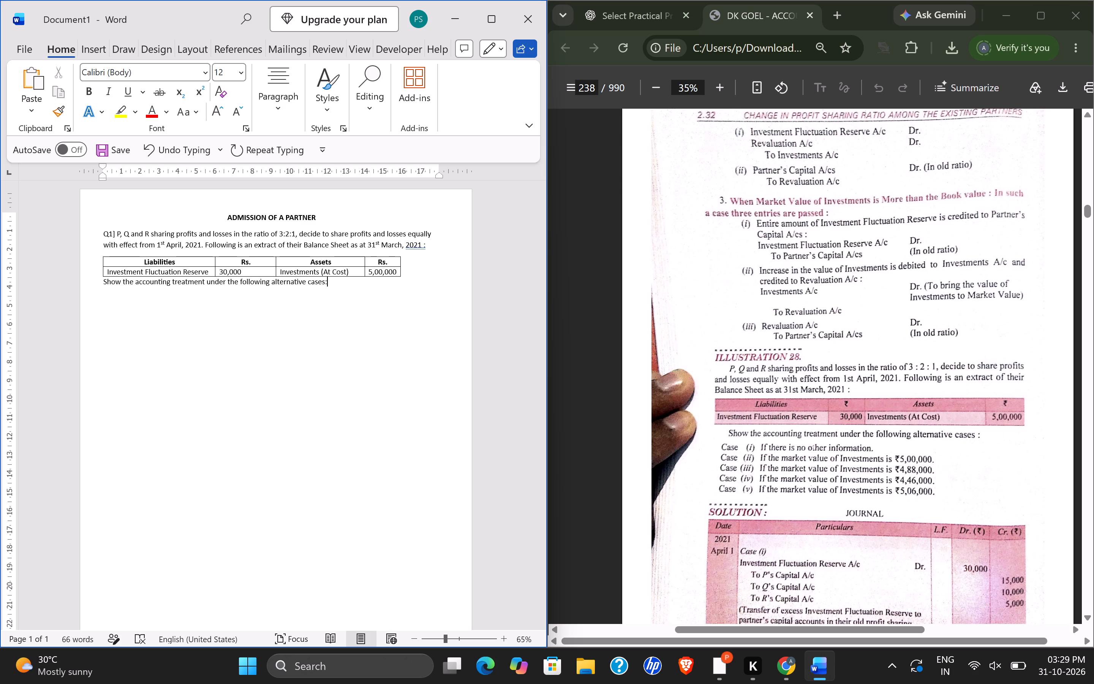
pyautogui.press('Return')
# Add the first case line, "Case 1) If there is no other information.", and start a new paragraph.
pyautogui.write('CAse')
pyautogui.press('space')
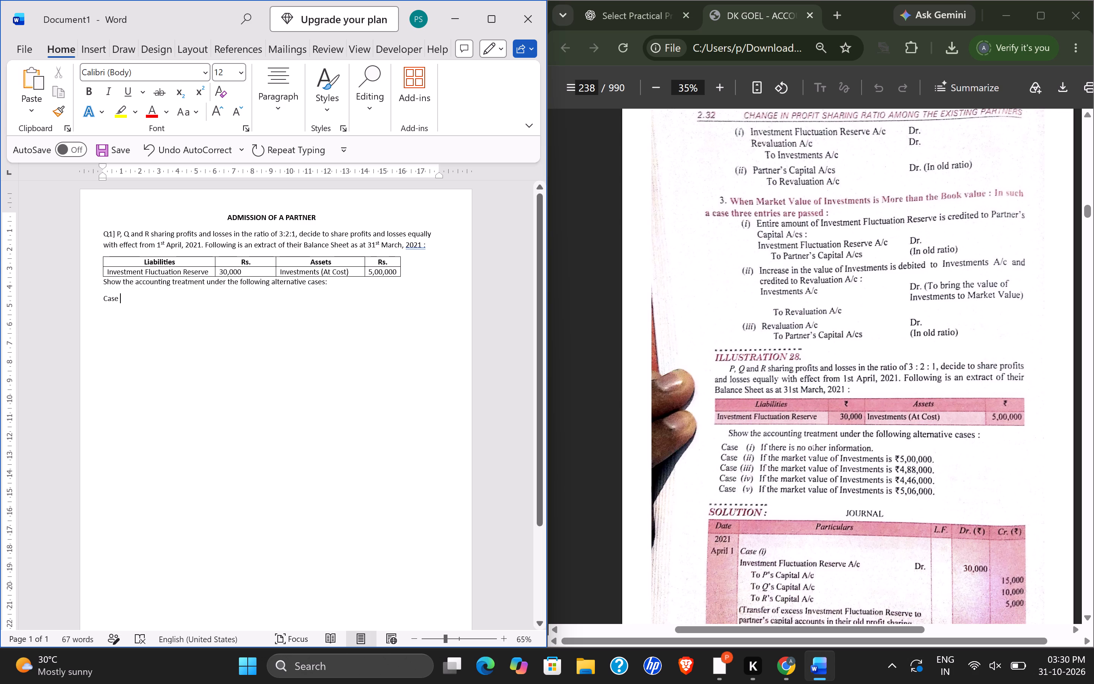
pyautogui.press('1')
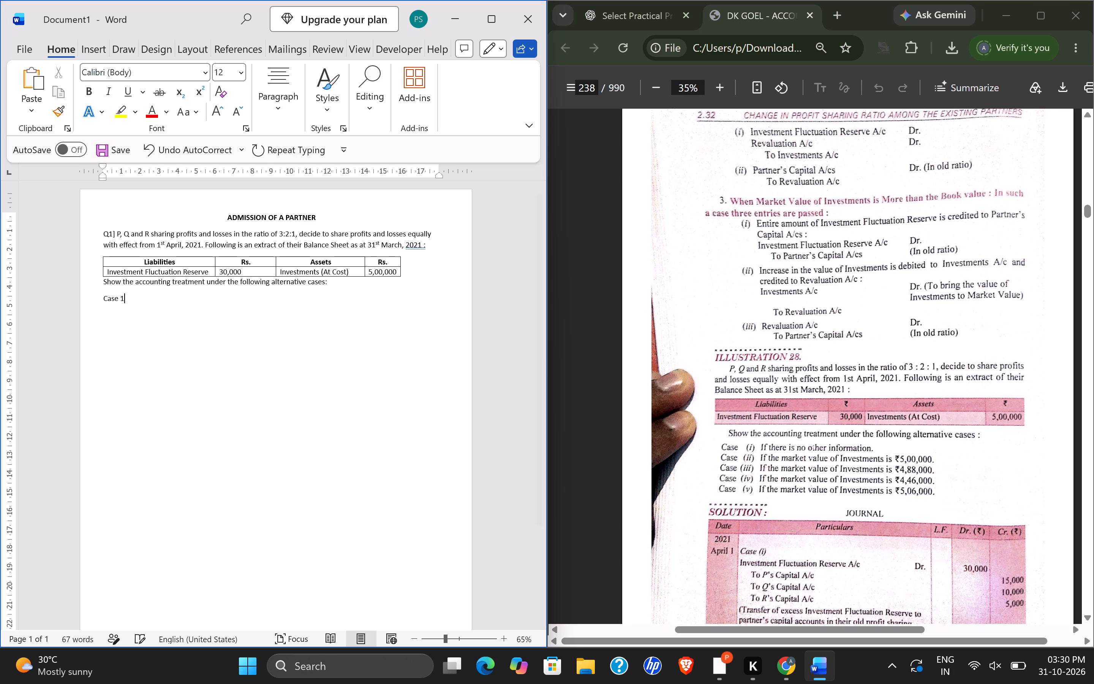
pyautogui.write(')')
pyautogui.press('space')
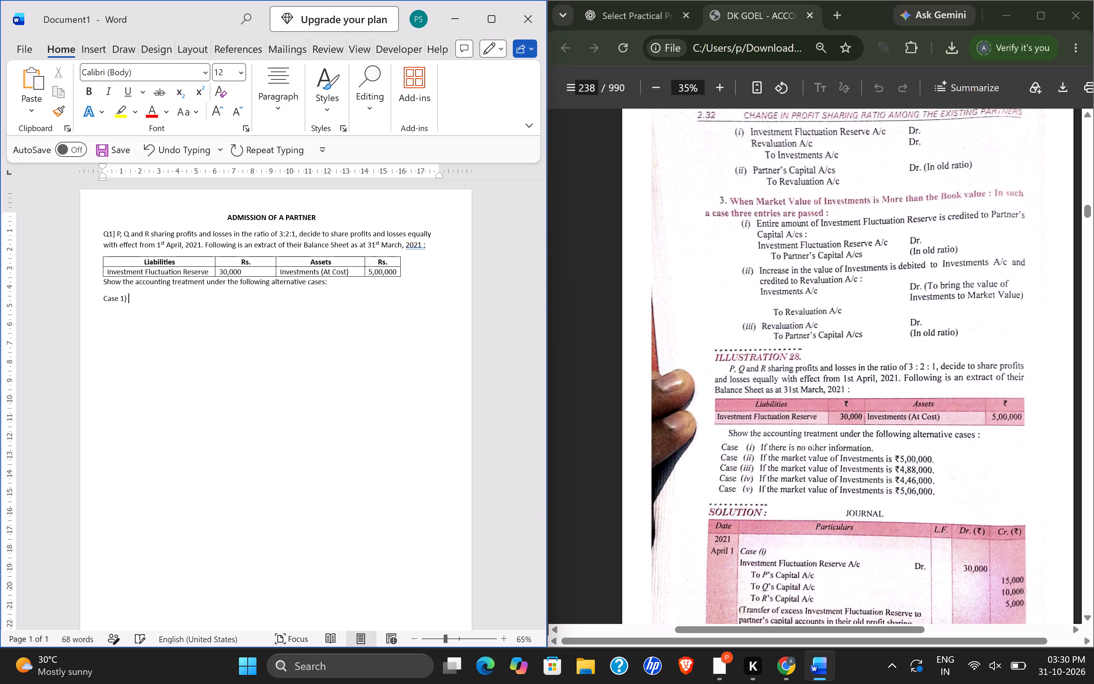
pyautogui.write('If there')
pyautogui.press('space')
pyautogui.write('is no')
pyautogui.press('space')
pyautogui.write('other')
pyautogui.press('space')
pyautogui.write('information')
pyautogui.press('.')
pyautogui.press('Return')
# Add the second case line, "Case 2) If the market value of investments is Rs. 5,00,000", and start a new paragraph.
pyautogui.hotkey('shift', 'c')
pyautogui.write('ase 2')
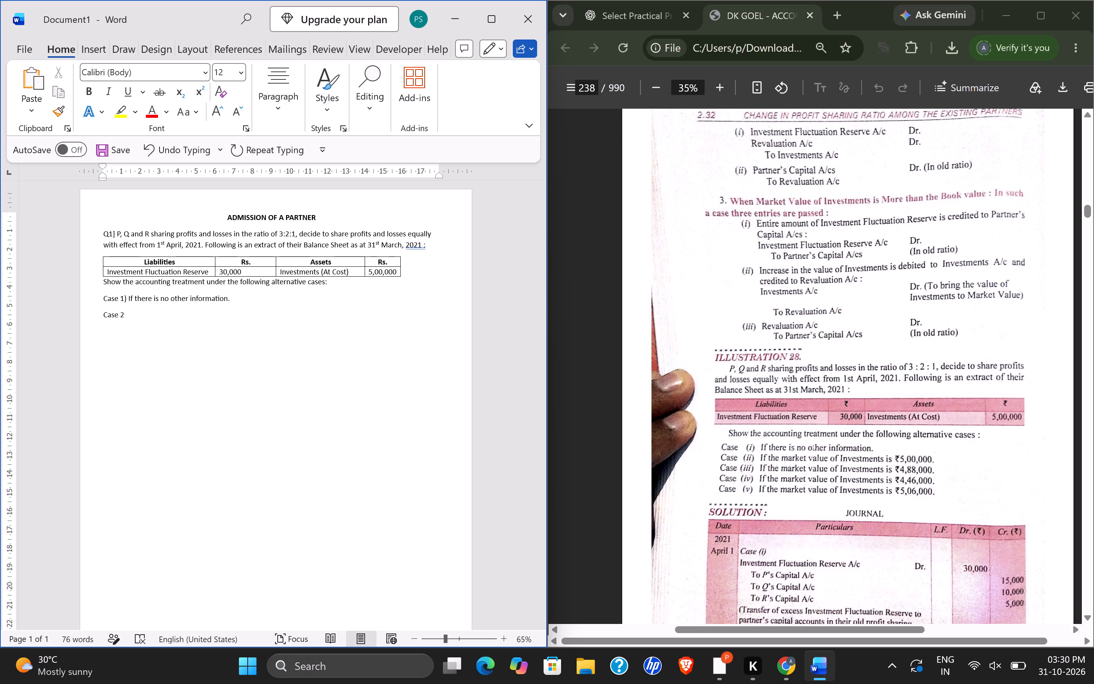
pyautogui.write(')')
pyautogui.press('space')
pyautogui.hotkey('shift', 'i')
pyautogui.press('f')
pyautogui.press('space')
pyautogui.write('the')
pyautogui.press('space')
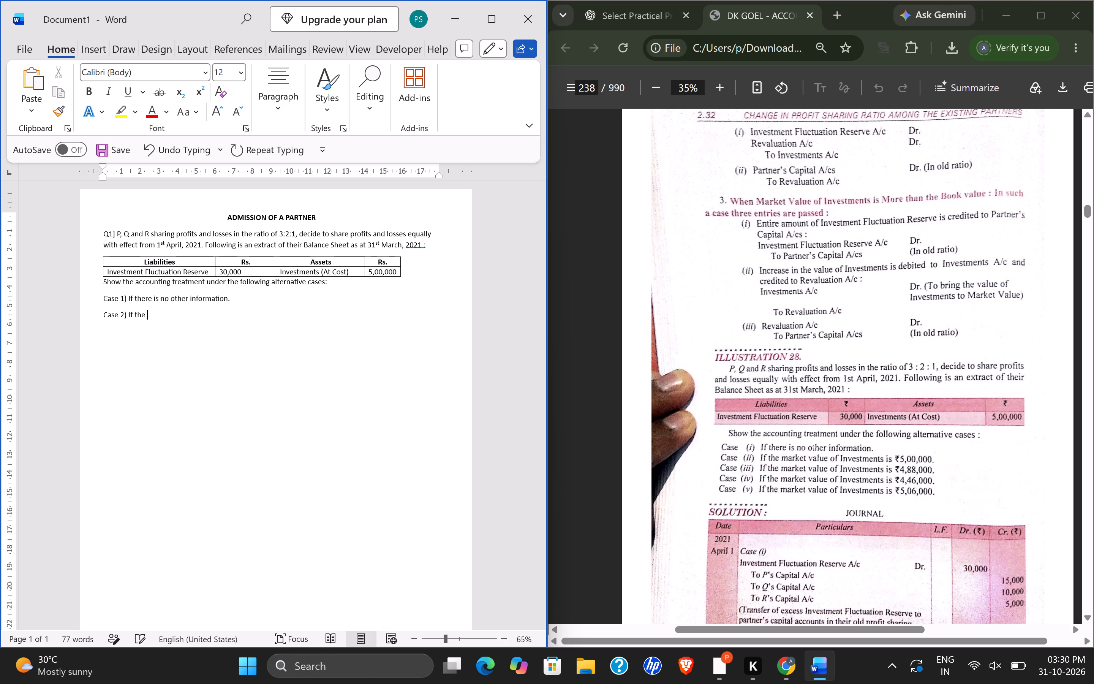
pyautogui.write('market')
pyautogui.press('space')
pyautogui.write('value')
pyautogui.press('space')
pyautogui.write('of investments')
pyautogui.press('space')
pyautogui.write('is')
pyautogui.press('space')
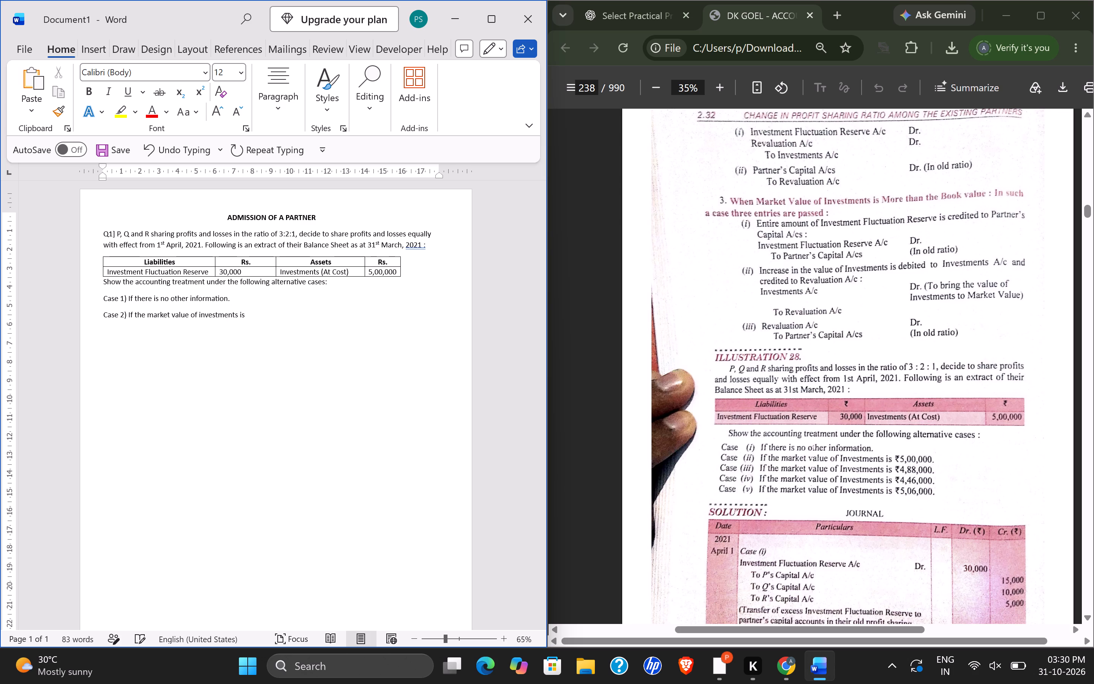
pyautogui.hotkey('shift', 'r')
pyautogui.write('s.')
pyautogui.press('space')
pyautogui.write('5,00')
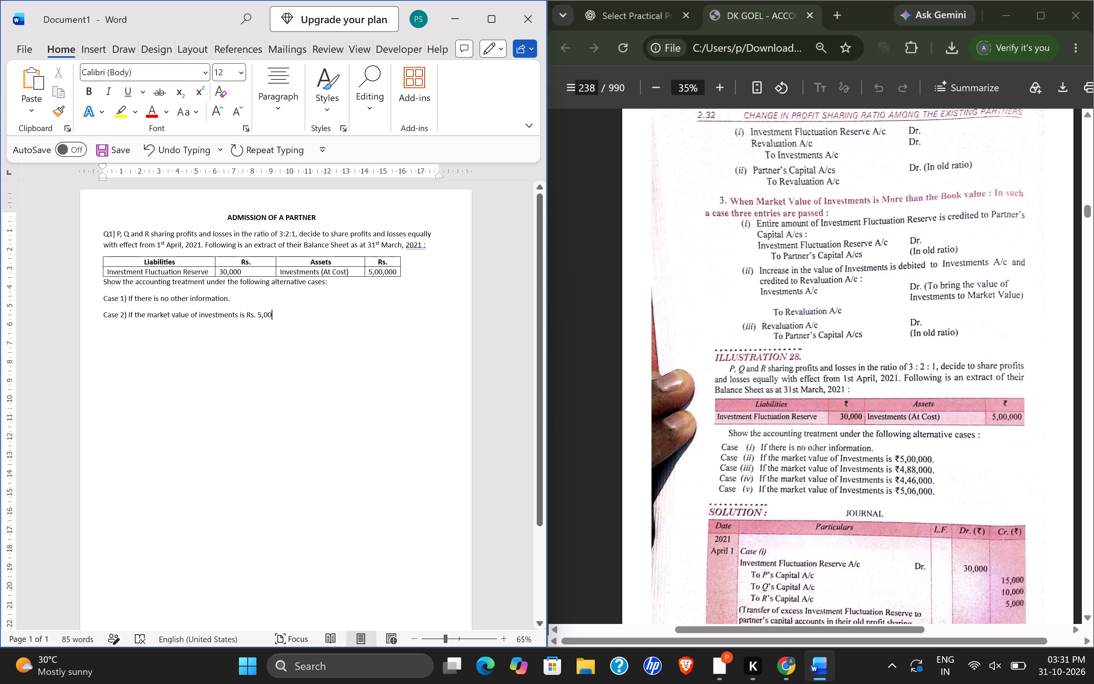
pyautogui.write(',000')
pyautogui.press('Return')
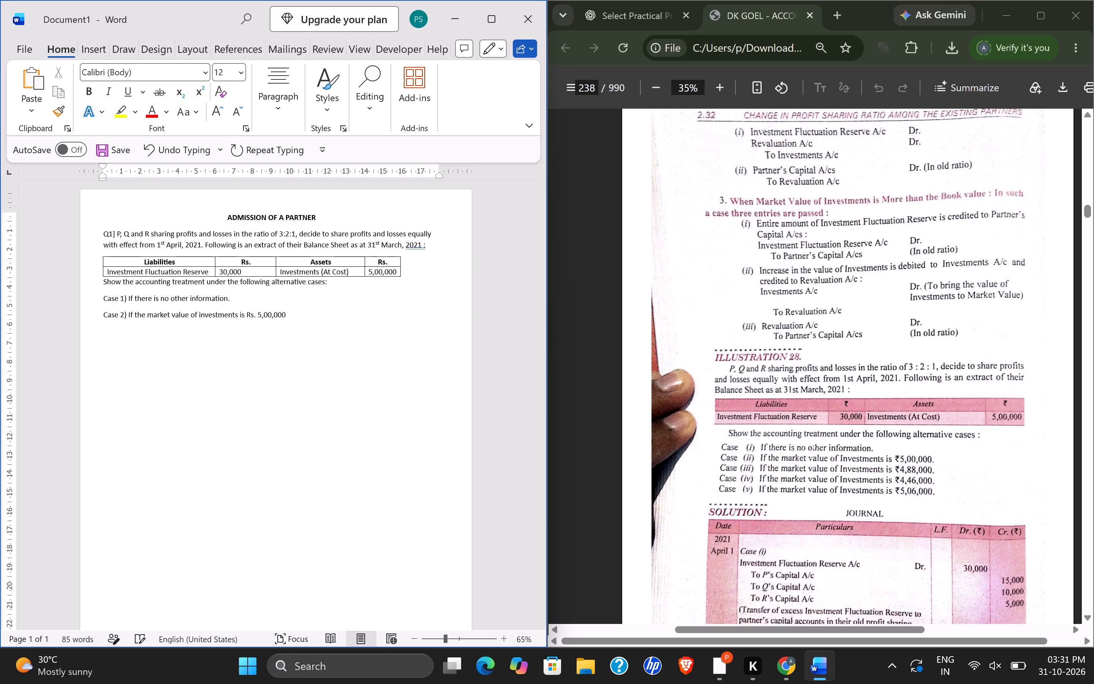
# Add the third case line, "Case 3) If the market value of investments is Rs. 4,88,000.".
pyautogui.write('Cas')
pyautogui.write('e 3)')
pyautogui.press('space')
pyautogui.hotkey('shift', 'i')
pyautogui.write('f')
pyautogui.press('space')
pyautogui.write('the')
pyautogui.press('space')
pyautogui.press('space')
pyautogui.press('Delete')
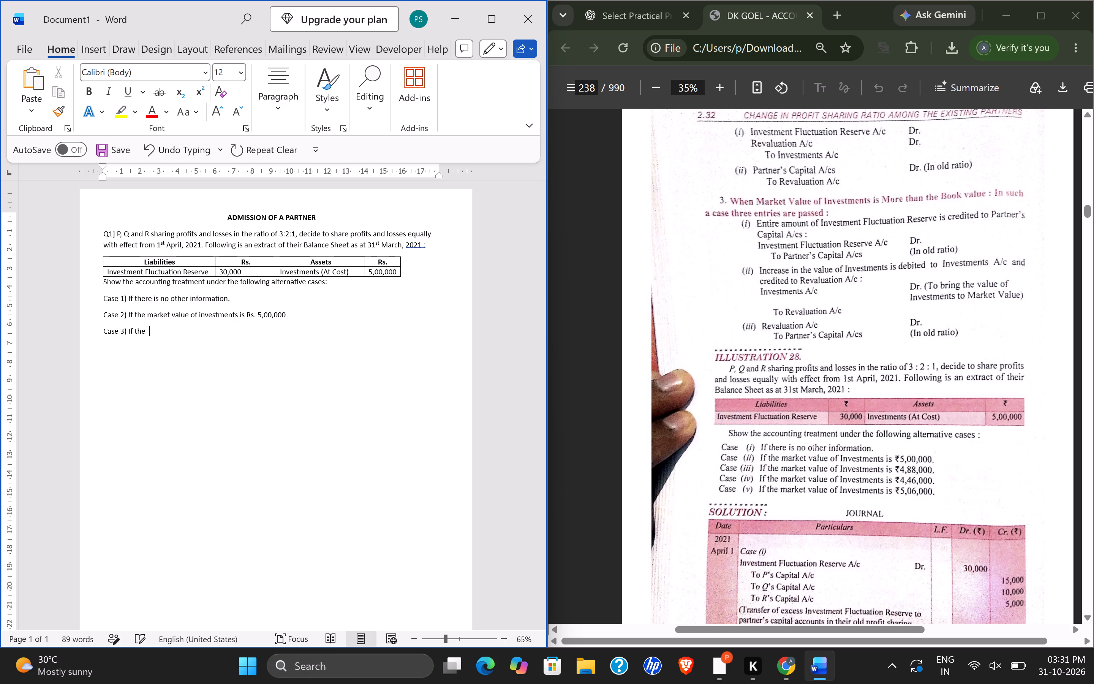
pyautogui.press('BackSpace')
pyautogui.write('market')
pyautogui.press('space')
pyautogui.press('c')
pyautogui.press('Delete')
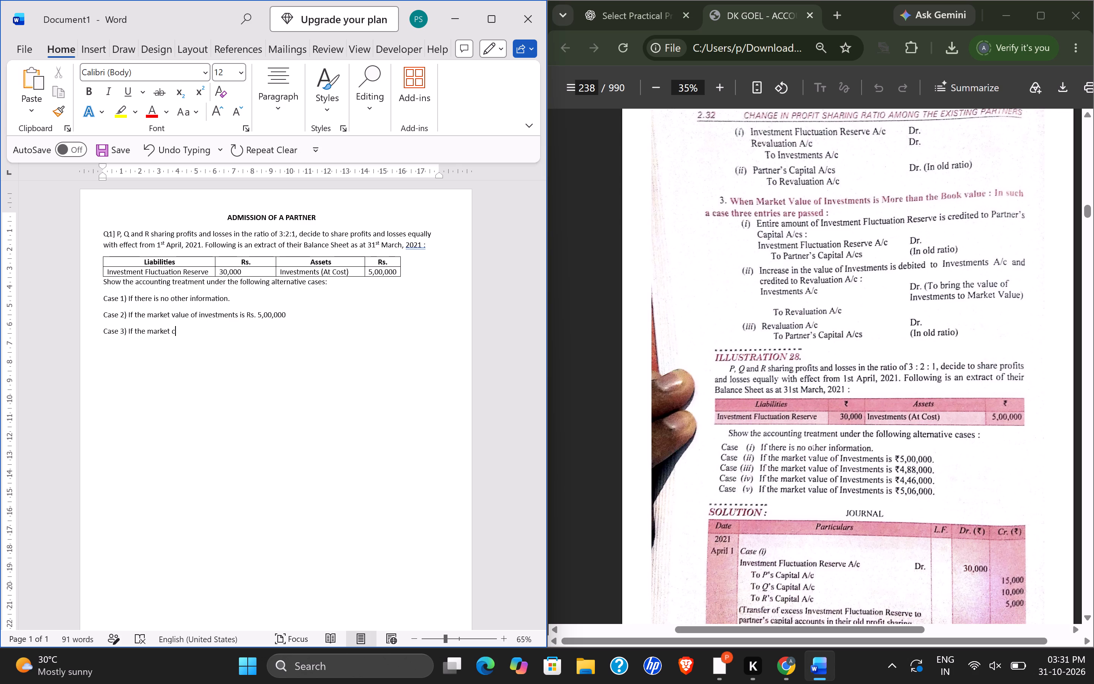
pyautogui.press('Delete')
pyautogui.press('BackSpace')
pyautogui.write('value')
pyautogui.press('space')
pyautogui.write('of investments')
pyautogui.press('space')
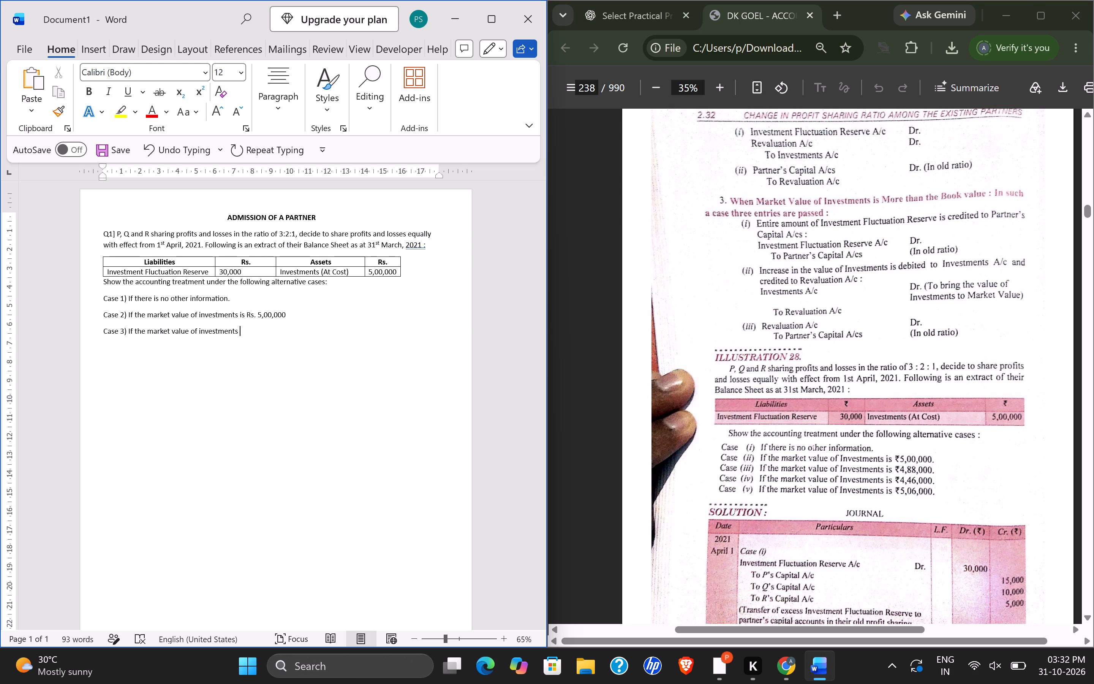
pyautogui.write('is R')
pyautogui.write('s.')
pyautogui.press('space')
pyautogui.write('4,88')
pyautogui.write(',000')
pyautogui.press('.')
# Add the missing full stop at the end of the Case 2 line and return to the end of the Case 3 line.
pyautogui.press('Up')
pyautogui.press('.')
pyautogui.press('Down')
pyautogui.press('Down')
pyautogui.press('Down')
# Add the fourth case line in a new paragraph: "Case 4) If the market value of investments is Rs. 4,46,000".
pyautogui.press('Return')
pyautogui.hotkey('shift', 'c')
pyautogui.write('ase')
pyautogui.press('space')
pyautogui.press('4')
pyautogui.write(')')
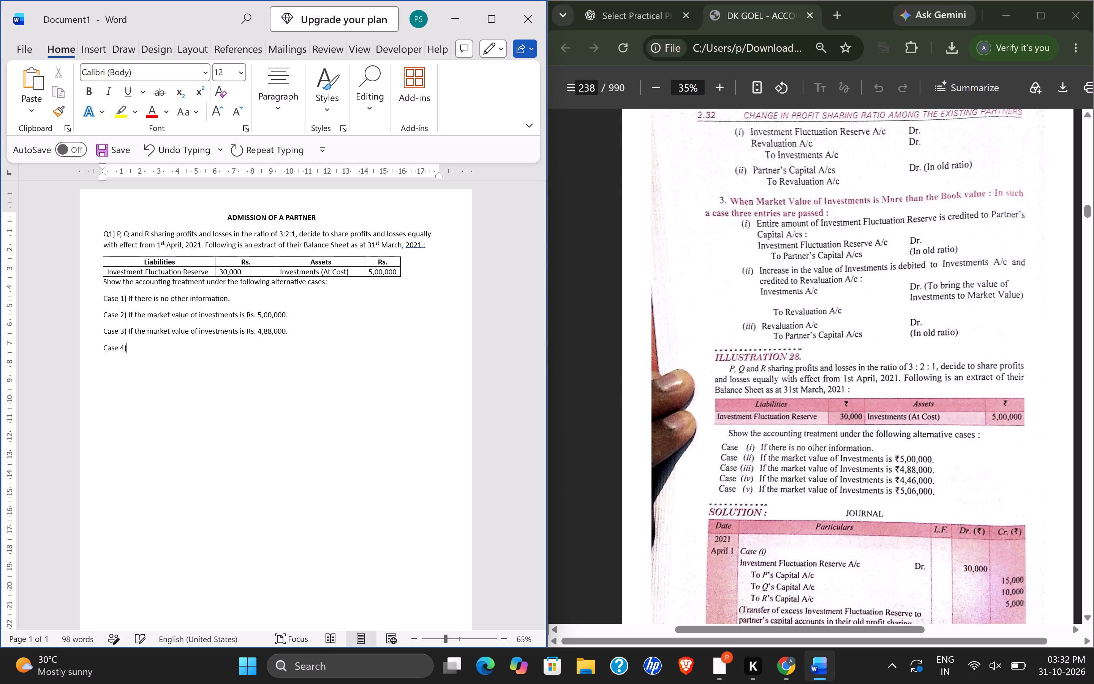
pyautogui.press('space')
pyautogui.hotkey('shift', 'i')
pyautogui.write('f the market')
pyautogui.press('space')
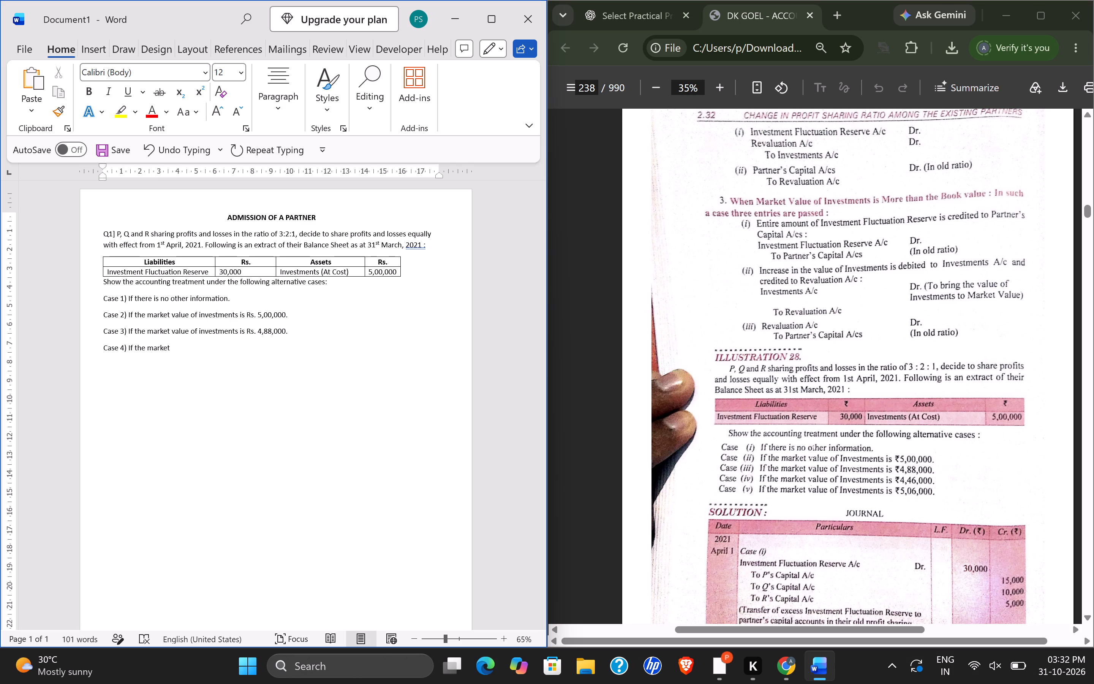
pyautogui.write('value')
pyautogui.press('space')
pyautogui.write('of investments')
pyautogui.press('space')
pyautogui.write('is Rs.')
pyautogui.press('space')
pyautogui.write('4,46')
pyautogui.write(',000')
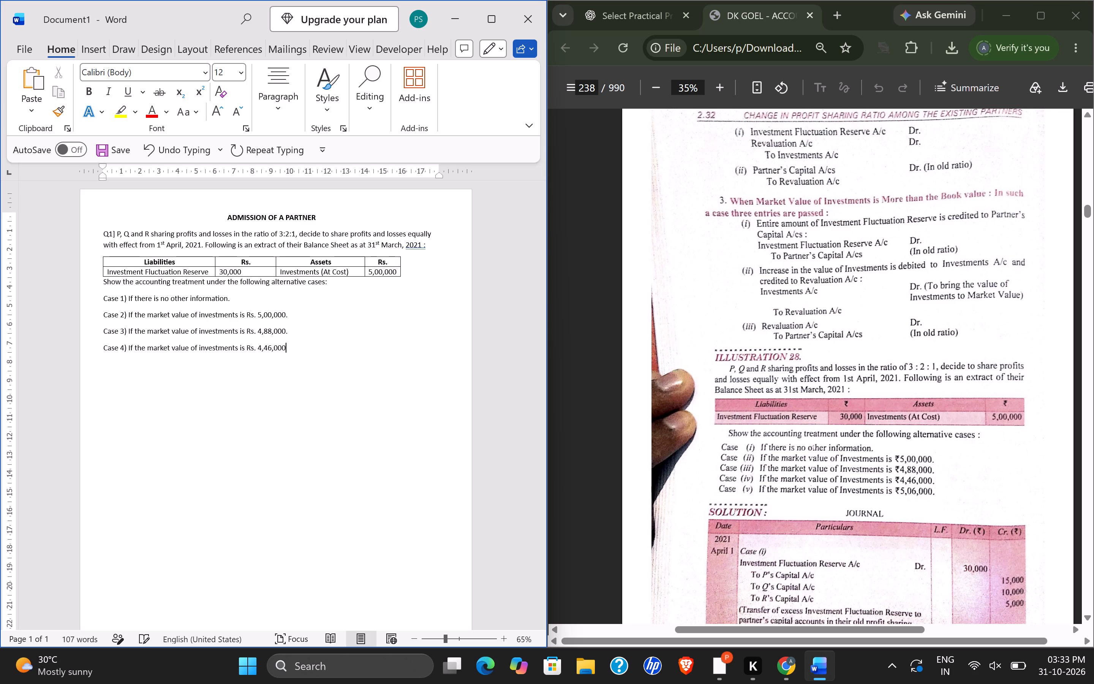
# Add the fifth case line in a new paragraph: "Case 5) If the market value of investments is Rs. 5,06,000".
pyautogui.press('Return')
pyautogui.write('Case')
pyautogui.press('space')
pyautogui.press('5')
pyautogui.hotkey('shift', ')')
pyautogui.press('space')
pyautogui.hotkey('shift', 'i')
pyautogui.write('f the')
pyautogui.press('space')
pyautogui.write('market')
pyautogui.press('space')
pyautogui.write('value')
pyautogui.press('space')
pyautogui.write('of in')
pyautogui.write('vestments')
pyautogui.press('space')
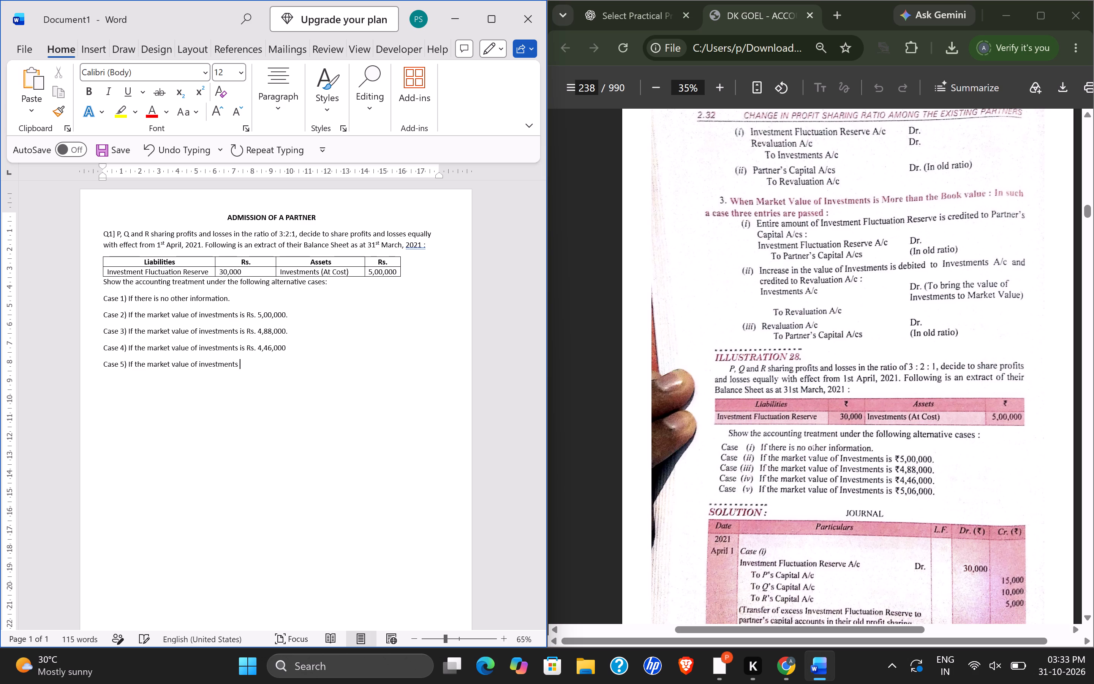
pyautogui.write('is')
pyautogui.press('space')
pyautogui.write('Rs.')
pyautogui.press('space')
pyautogui.press('5')
pyautogui.write(',06')
pyautogui.write(',000')
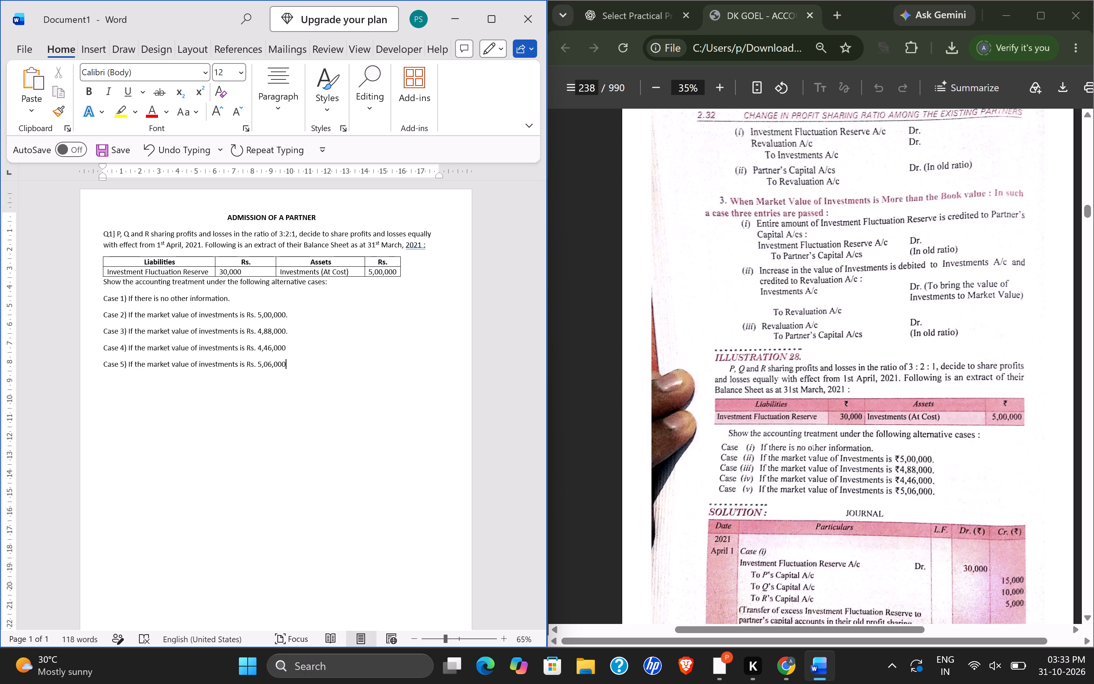
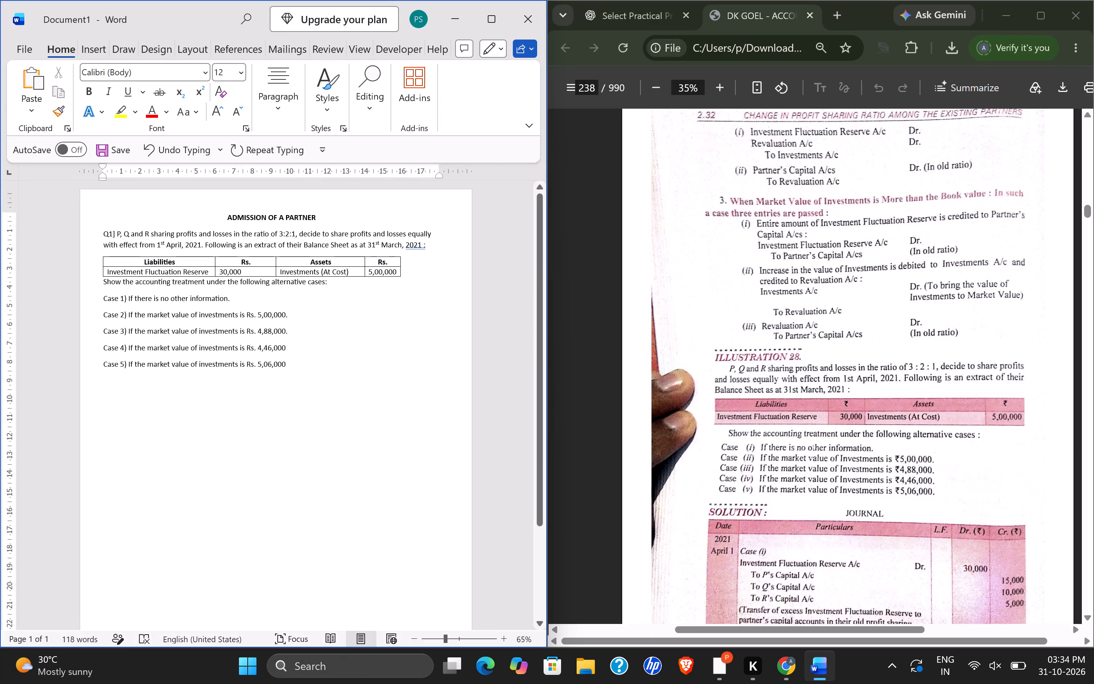
# Replace the paragraph breaks between the Case 1 to Case 5 lines with line breaks so the cases are closely spaced.
pyautogui.click(99, 321)
pyautogui.press('BackSpace')
pyautogui.hotkey('shift', 'Return')
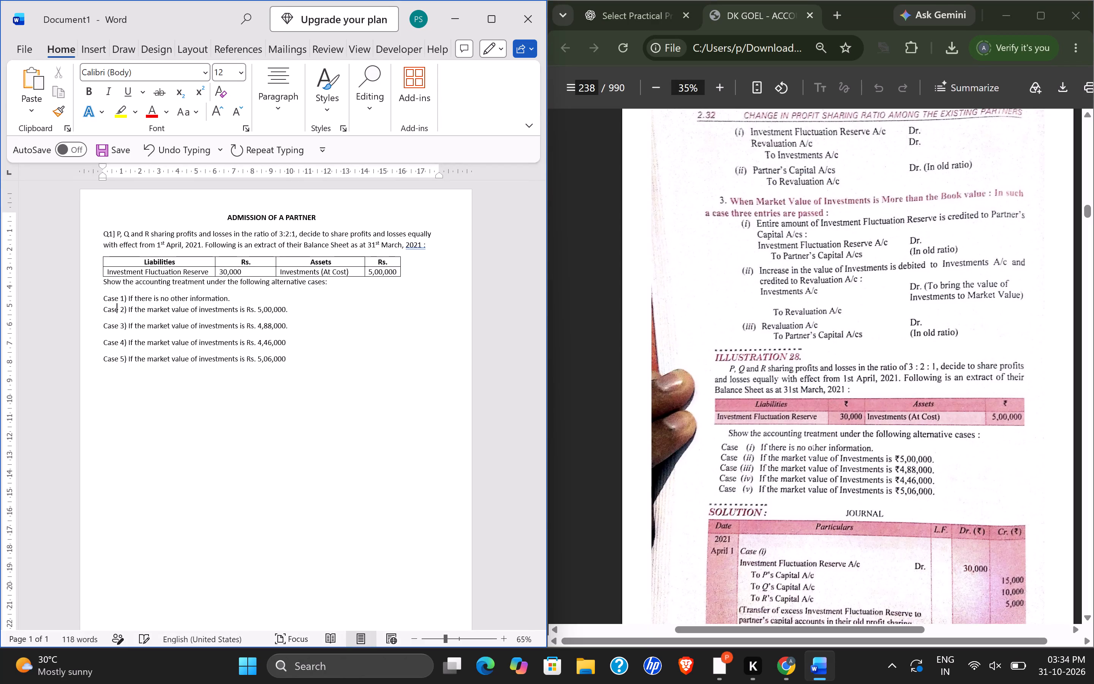
pyautogui.press('Down')
pyautogui.press('BackSpace')
pyautogui.hotkey('shift', 'Return')
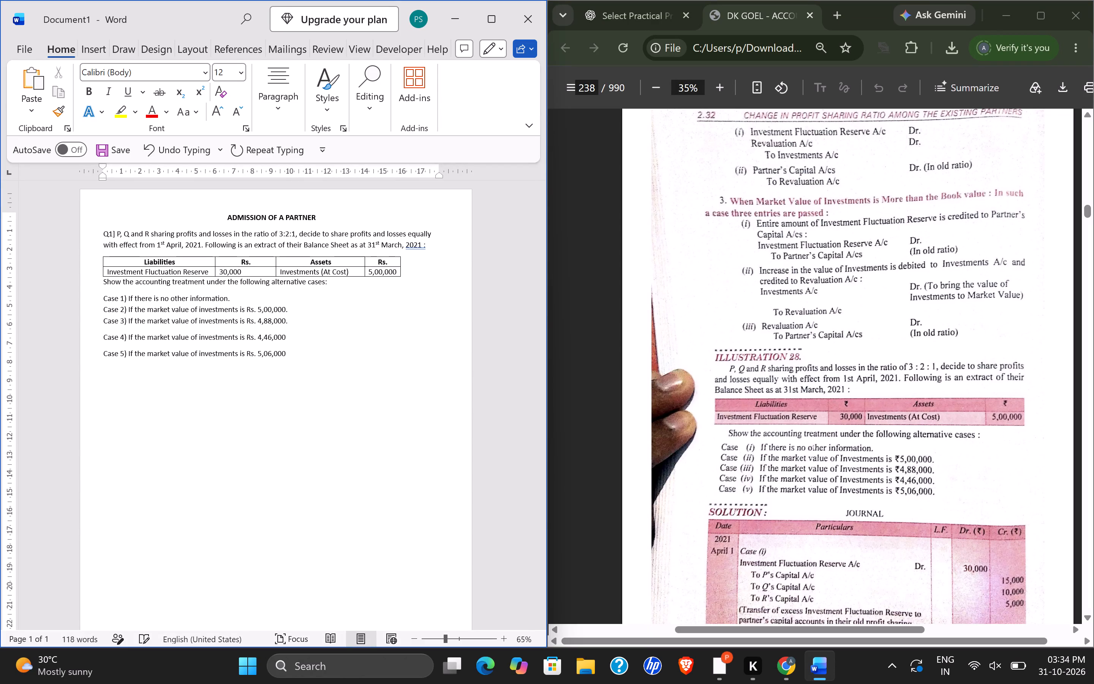
pyautogui.press('Right')
pyautogui.press('Down')
pyautogui.press('Left')
pyautogui.press('BackSpace')
pyautogui.hotkey('shift', 'Return')
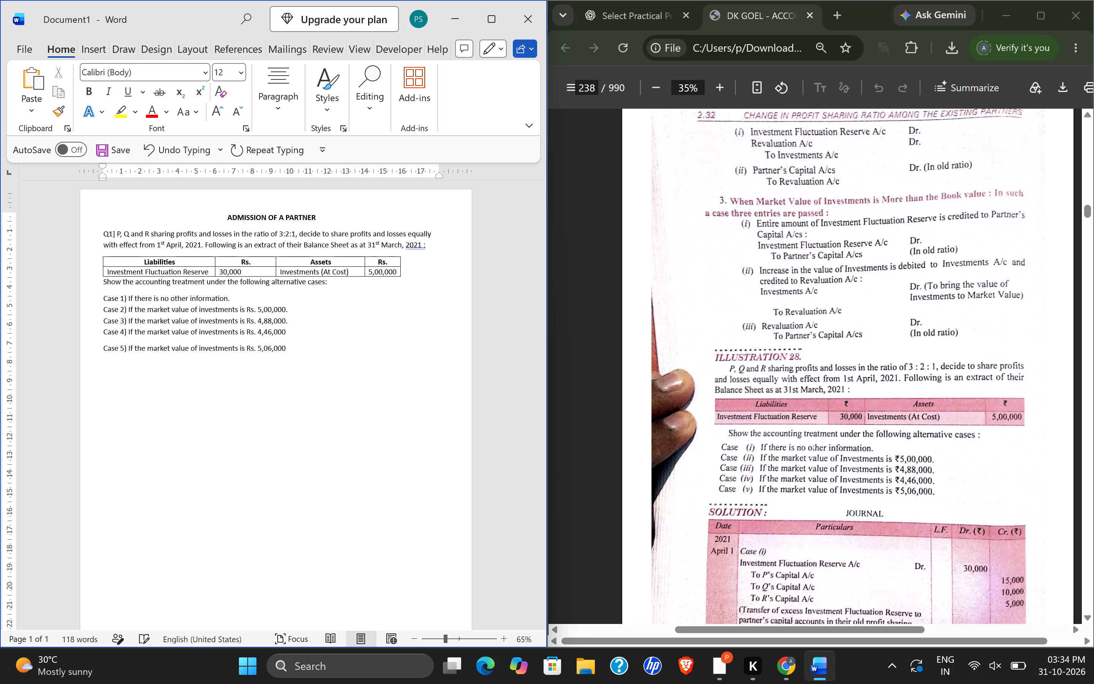
pyautogui.press('Down')
pyautogui.press('BackSpace')
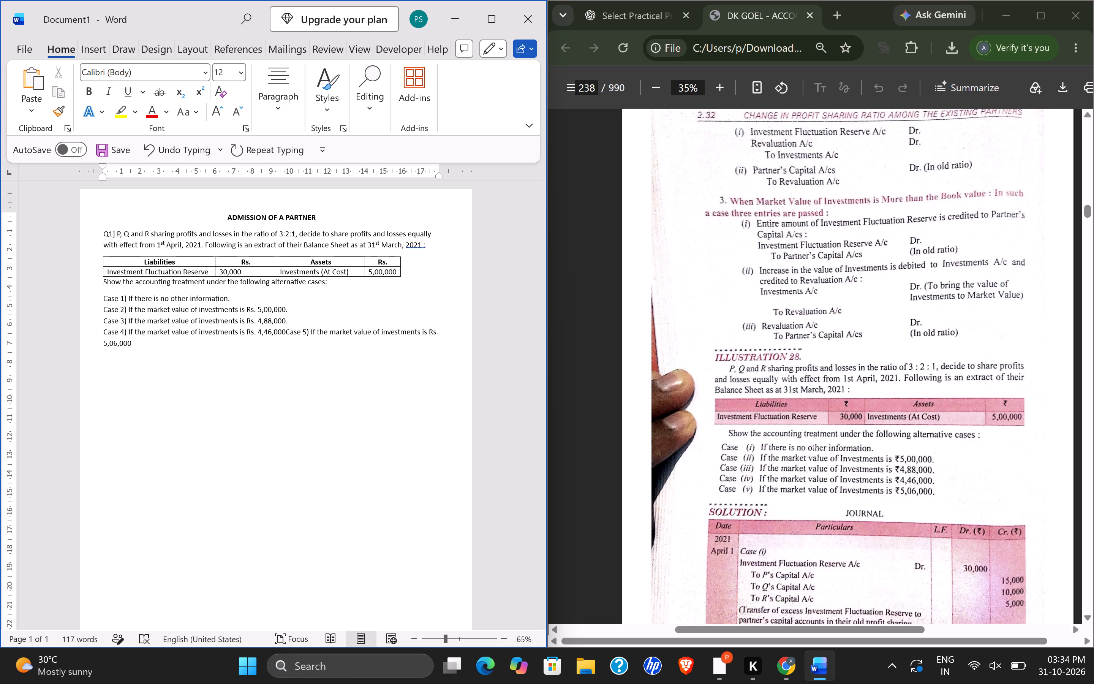
pyautogui.hotkey('shift', 'Return')
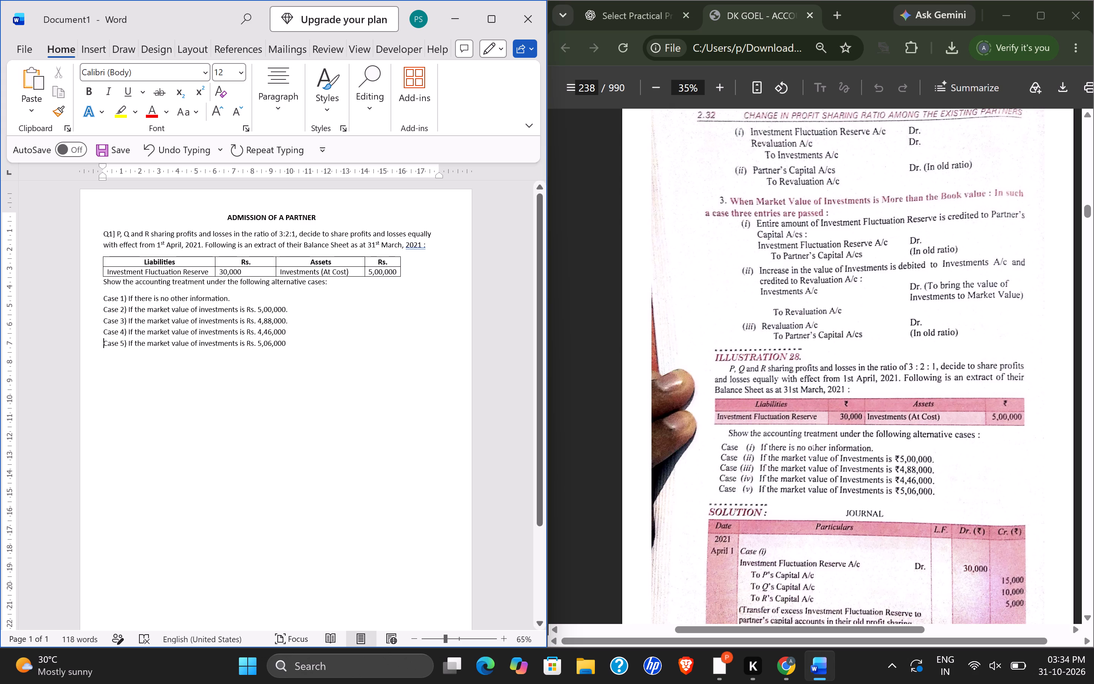
# Insert a blank line between the balance sheet table and the "Show the accounting treatment" sentence.
pyautogui.click(102, 283)
pyautogui.hotkey('shift', 'Return')
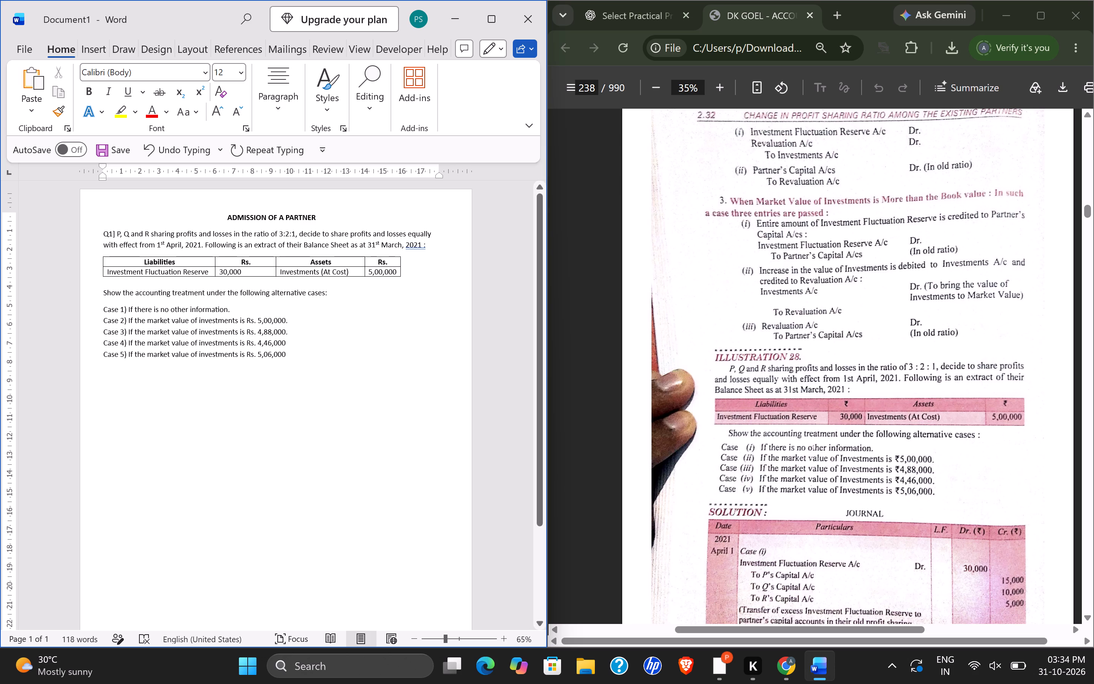
pyautogui.click(111, 282)
# Make the question label "Q1]" bold.
pyautogui.scroll(-1, 142, 323)
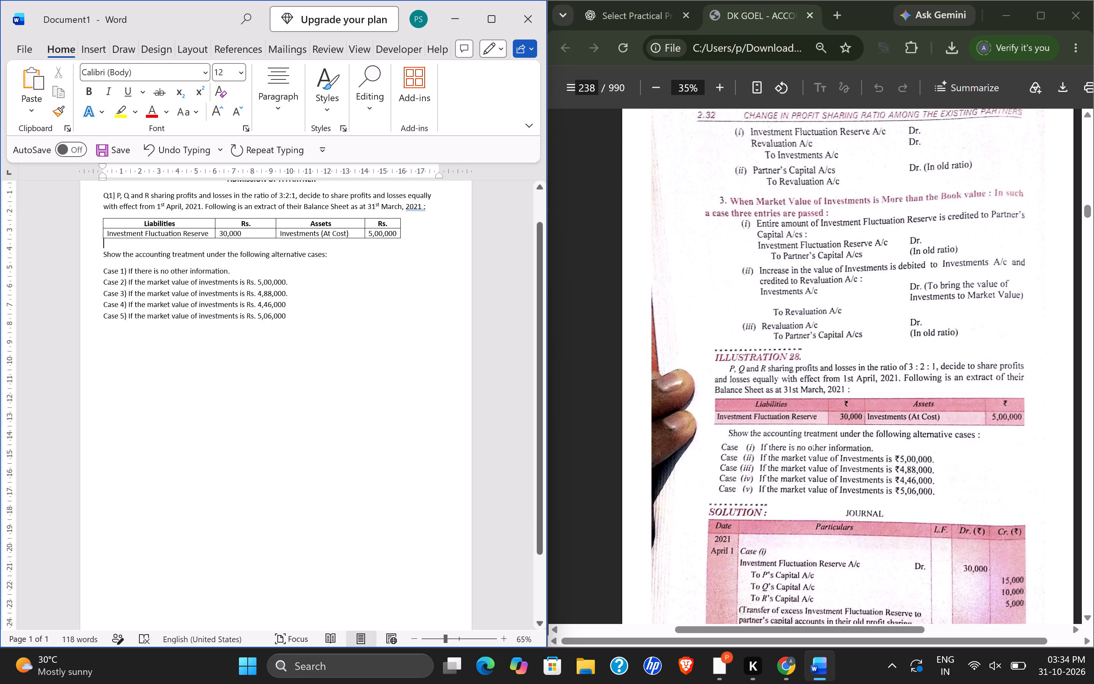
pyautogui.scroll(-1, 142, 323)
pyautogui.scroll(1, 141, 297)
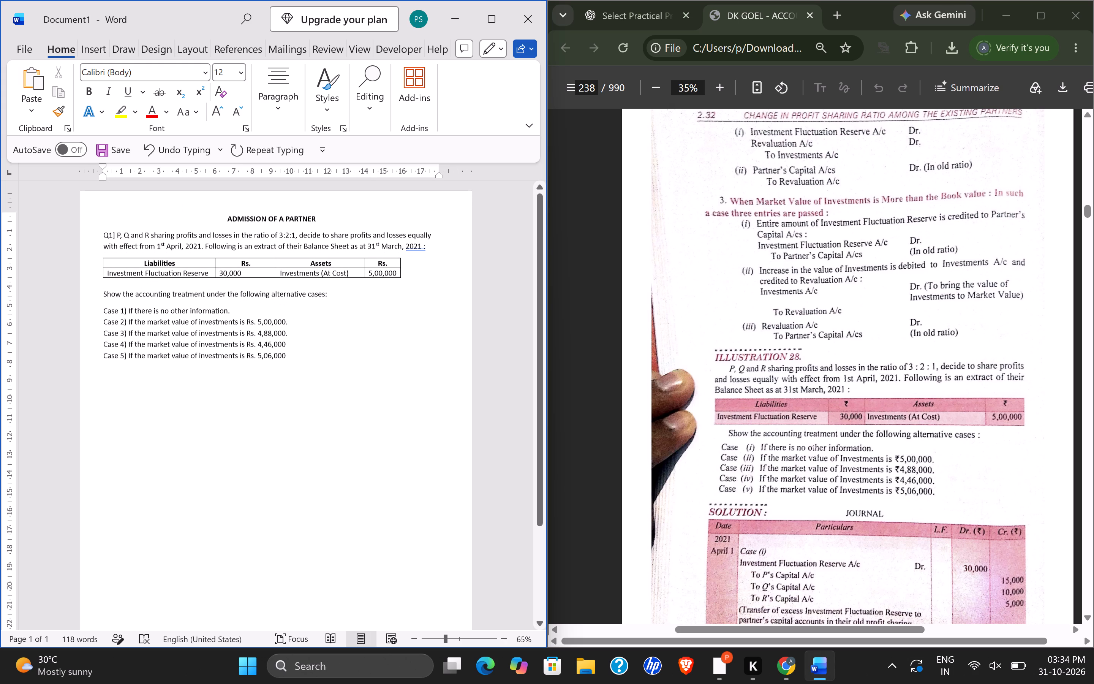
pyautogui.moveTo(114, 236); pyautogui.dragTo(104, 236)
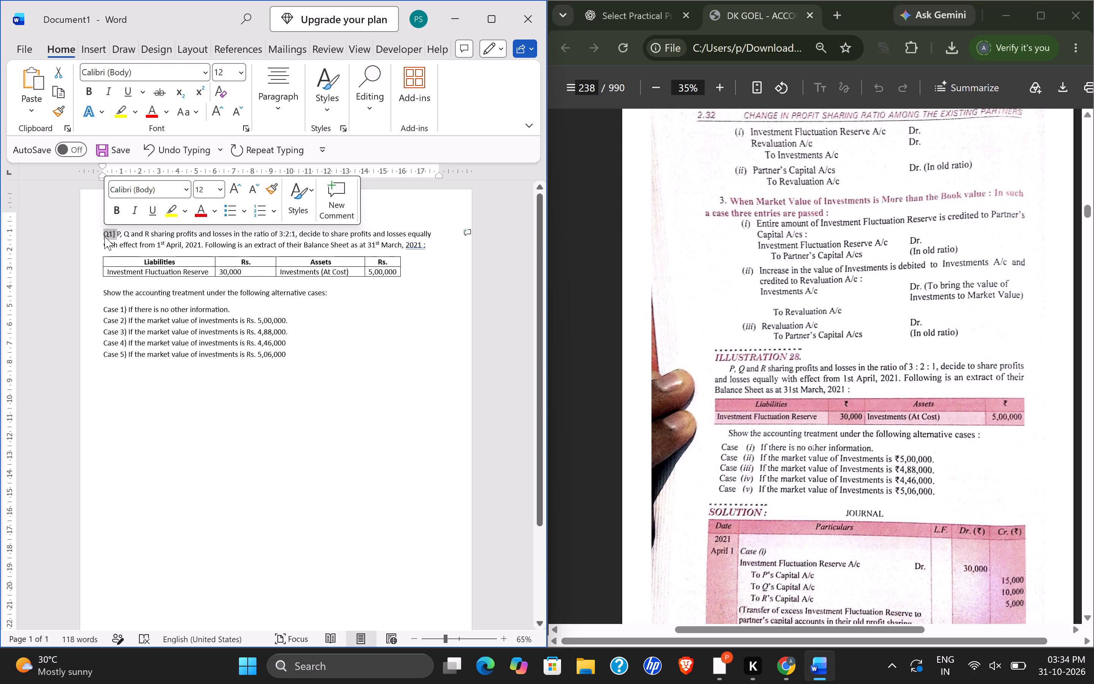
pyautogui.hotkey('ctrl', 'c')
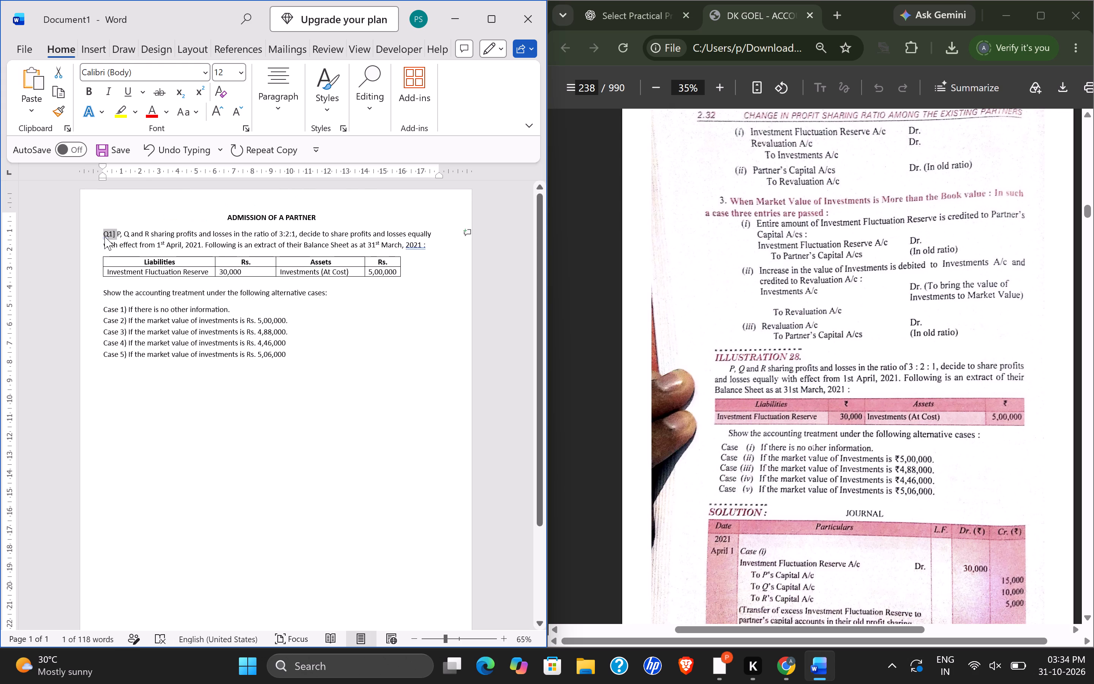
pyautogui.hotkey('ctrl', 'b')
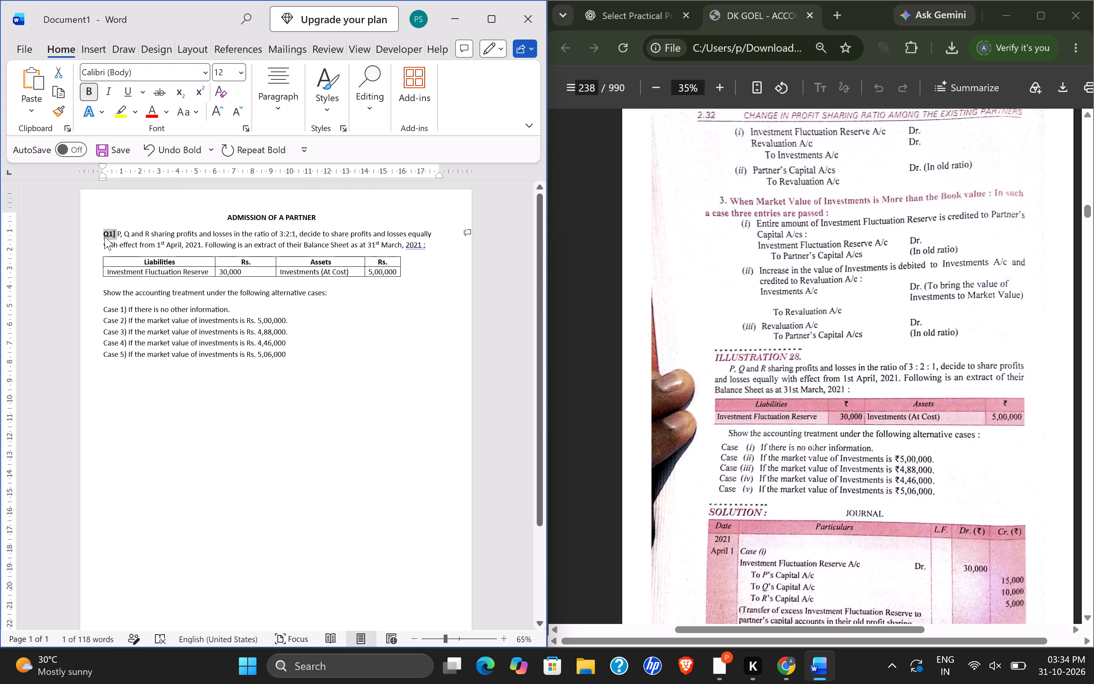
# Add the missing full stops at the ends of the Case 5 and Case 4 lines.
pyautogui.click(292, 360)
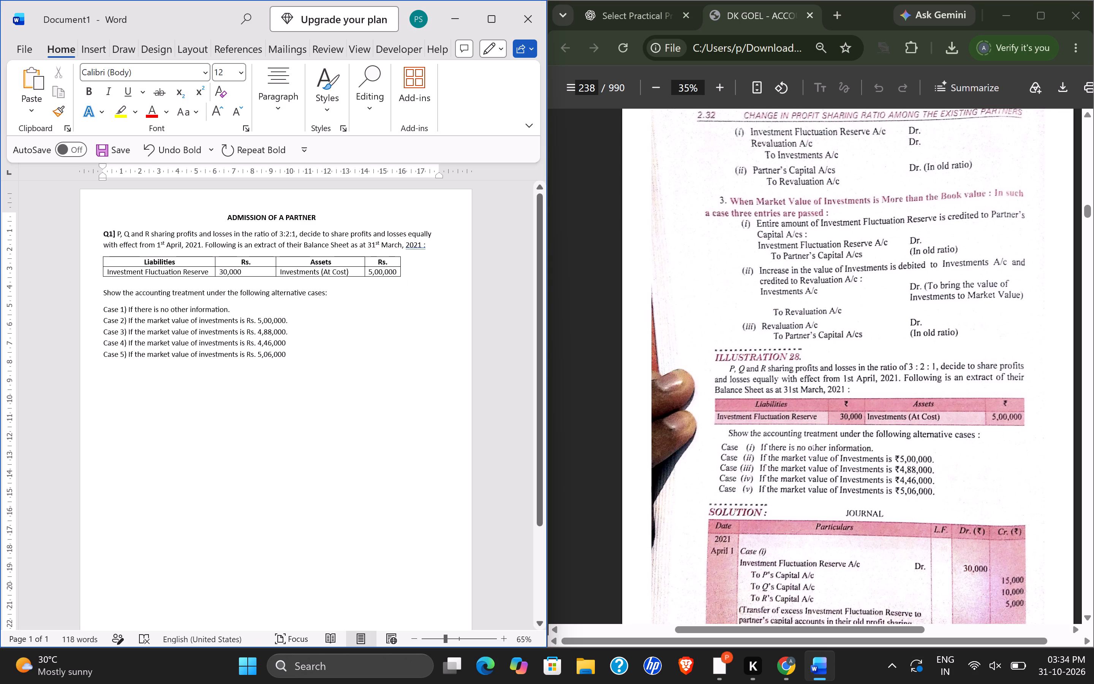
pyautogui.press('.')
pyautogui.press('Up')
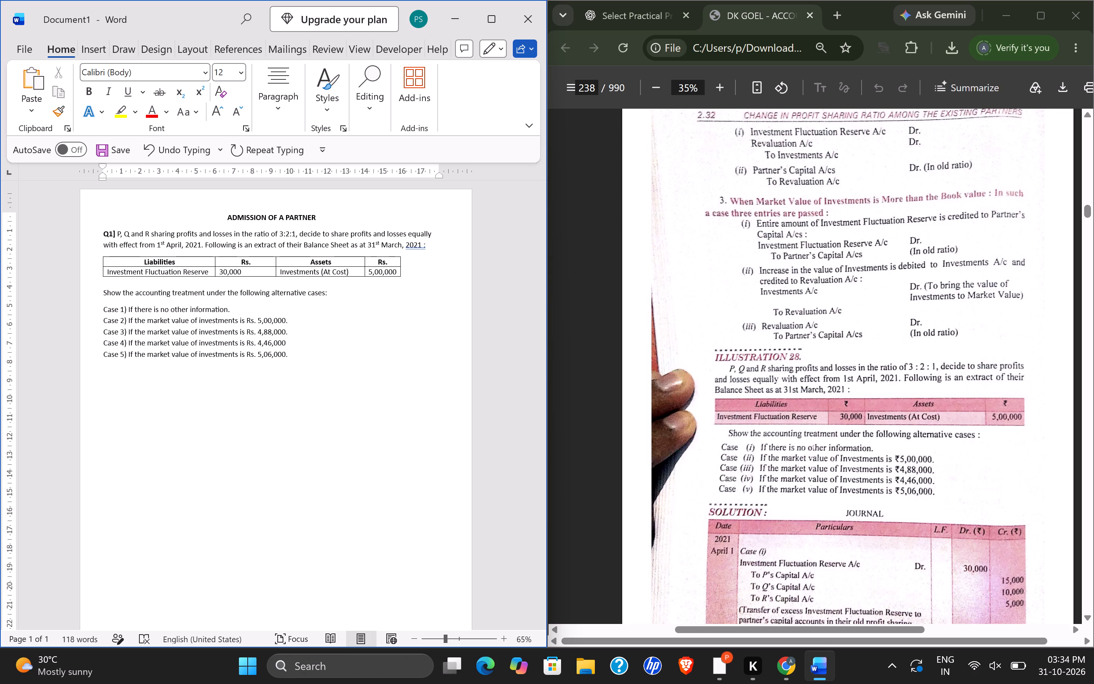
pyautogui.press('.')
# Look through the DK Goel PDF from the Illustration 28 solution to Case Based MCQs 3 for the next practical question.
pyautogui.scroll(-3, 837, 401)
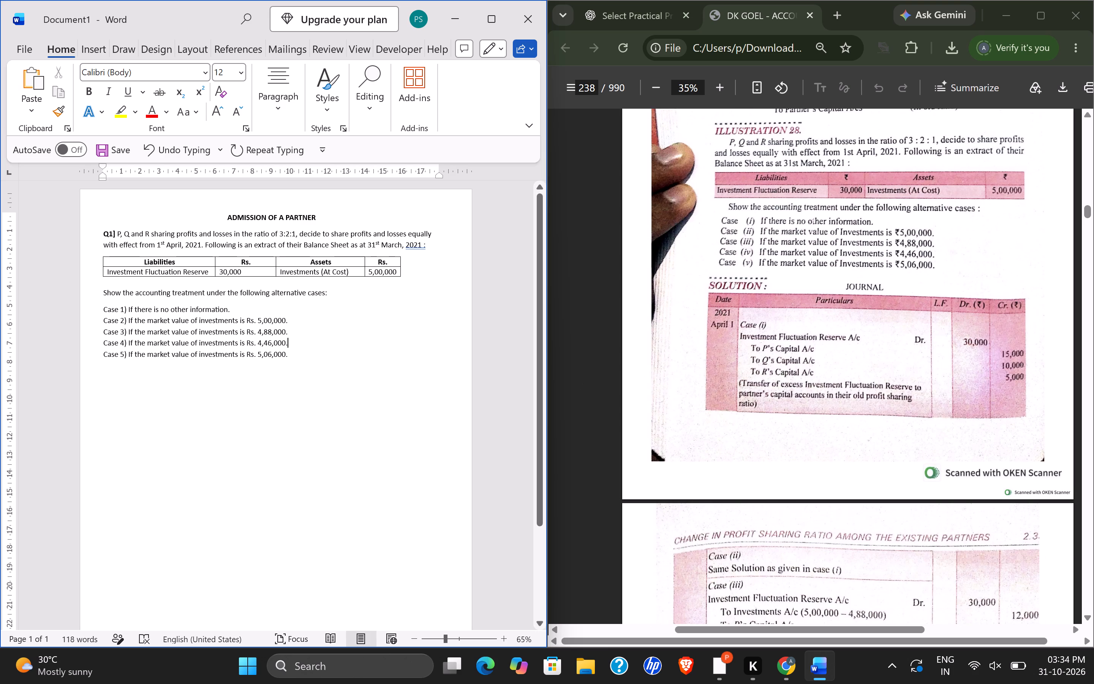
pyautogui.scroll(-2, 754, 381)
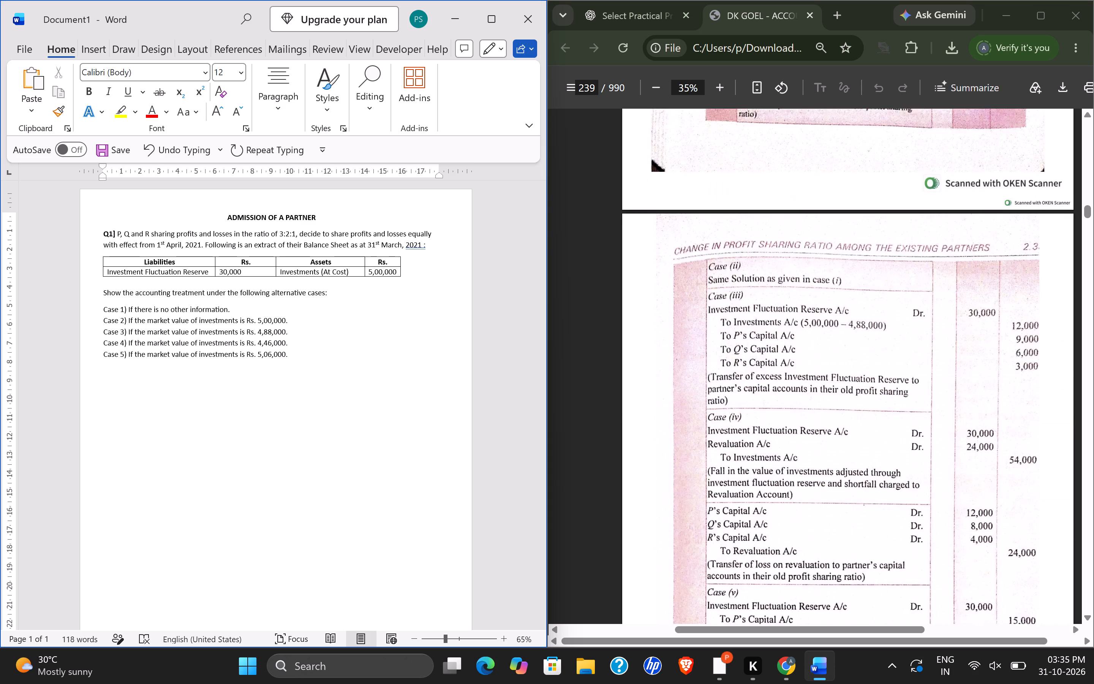
pyautogui.scroll(-9, 754, 381)
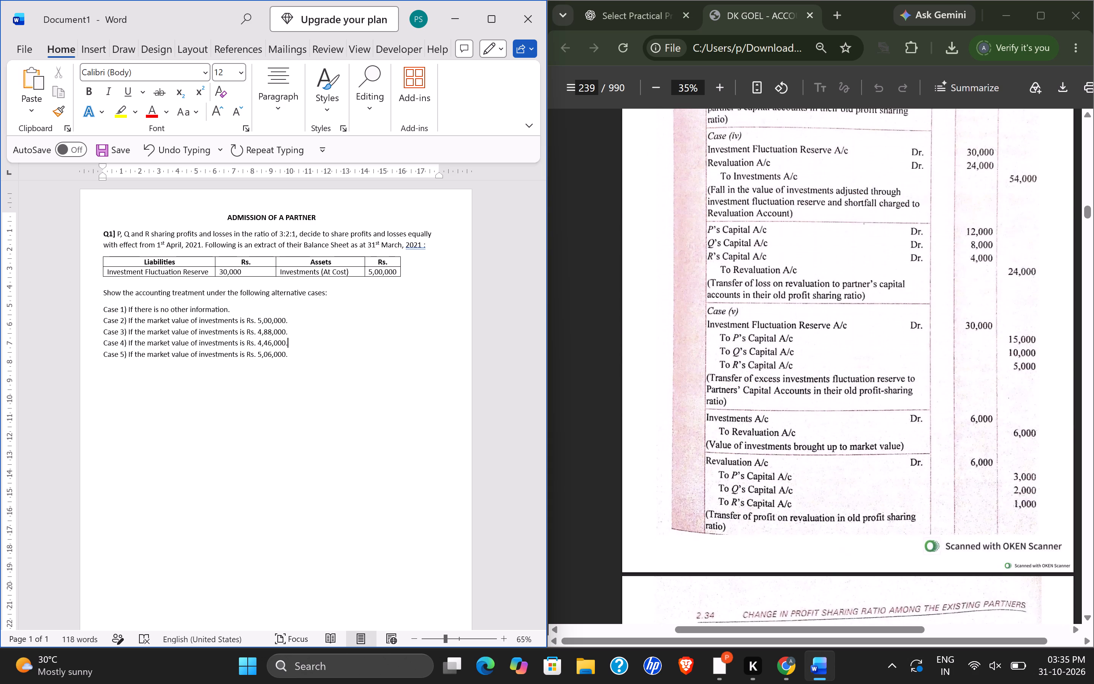
pyautogui.scroll(-6, 754, 381)
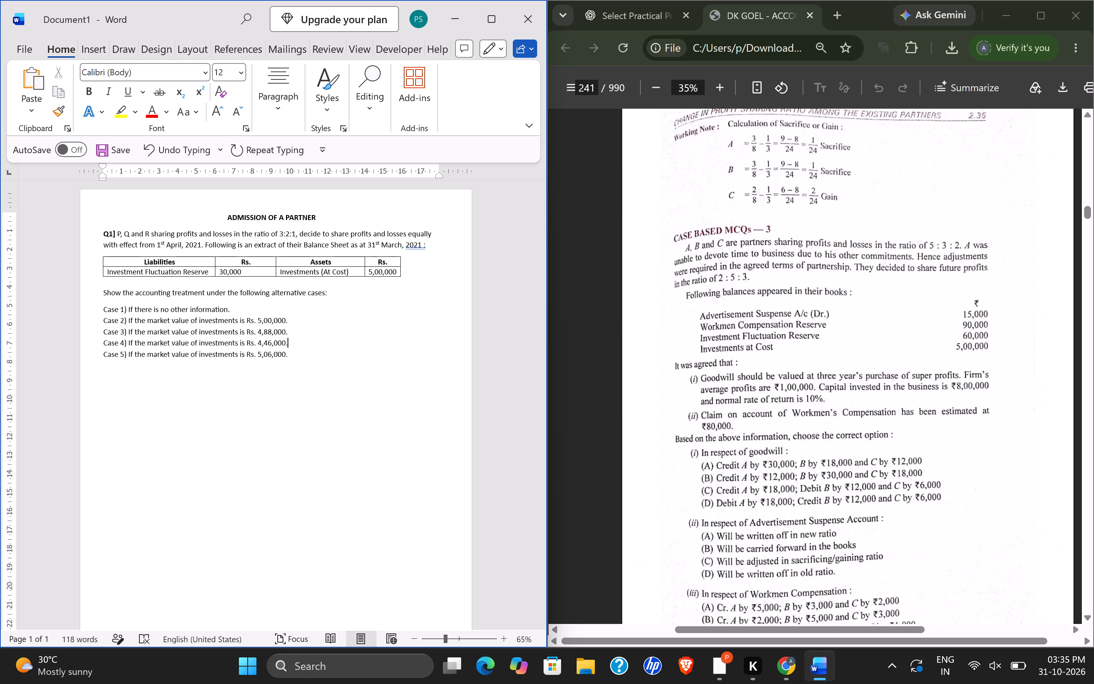
pyautogui.scroll(2, 754, 381)
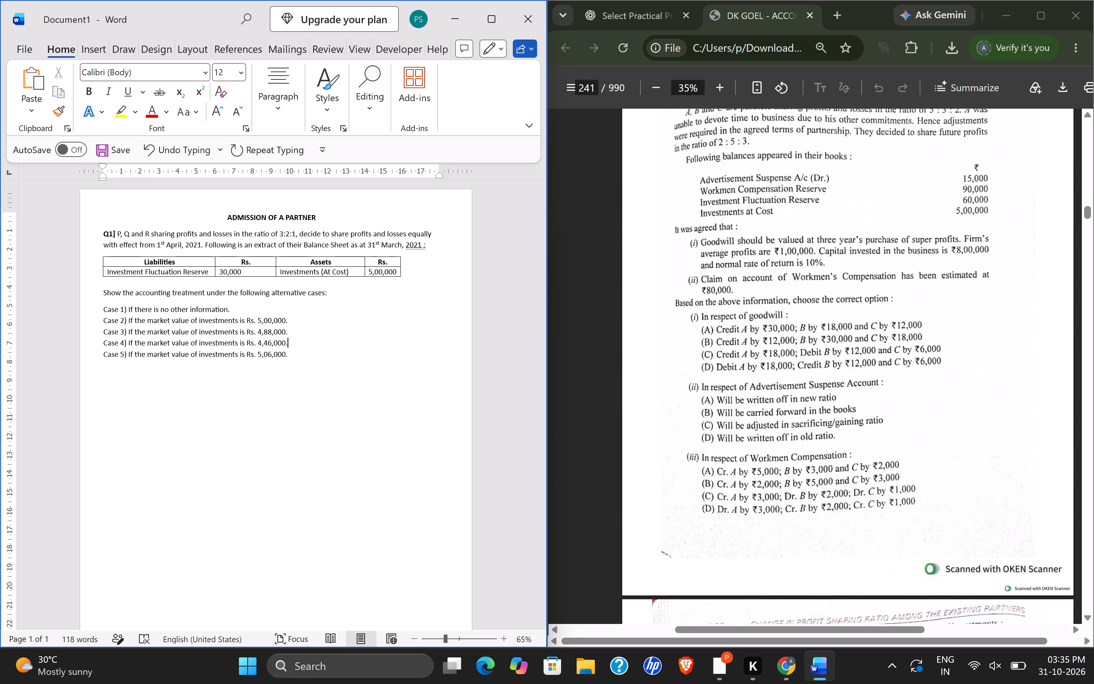
pyautogui.scroll(3, 754, 381)
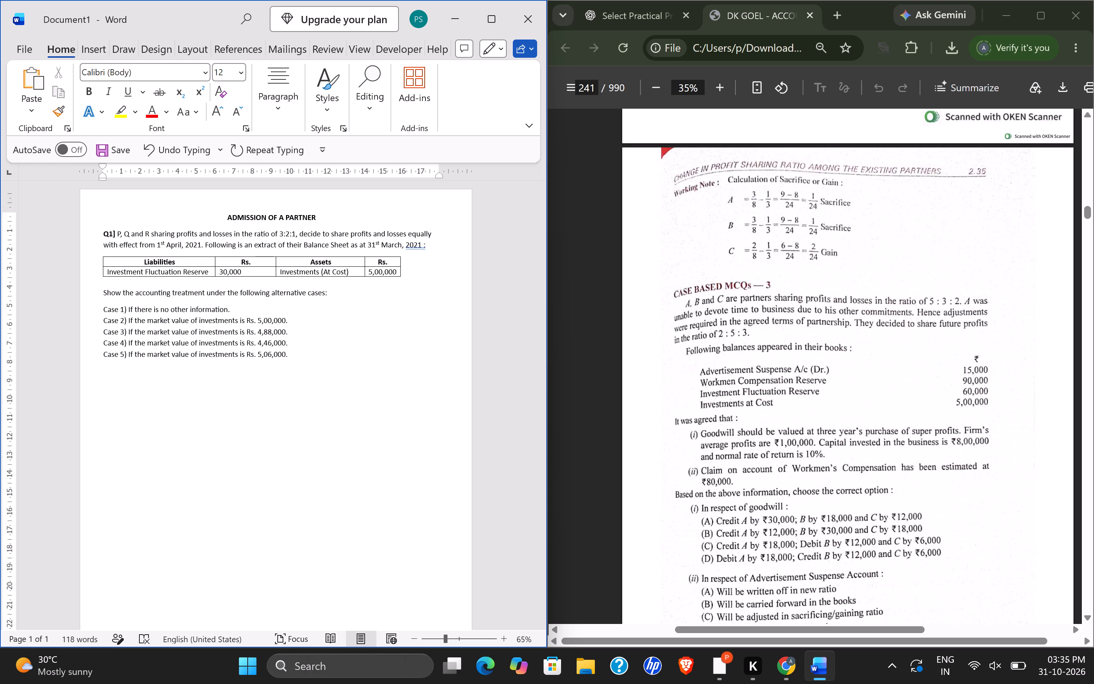
pyautogui.scroll(1, 754, 381)
pyautogui.scroll(-2, 754, 381)
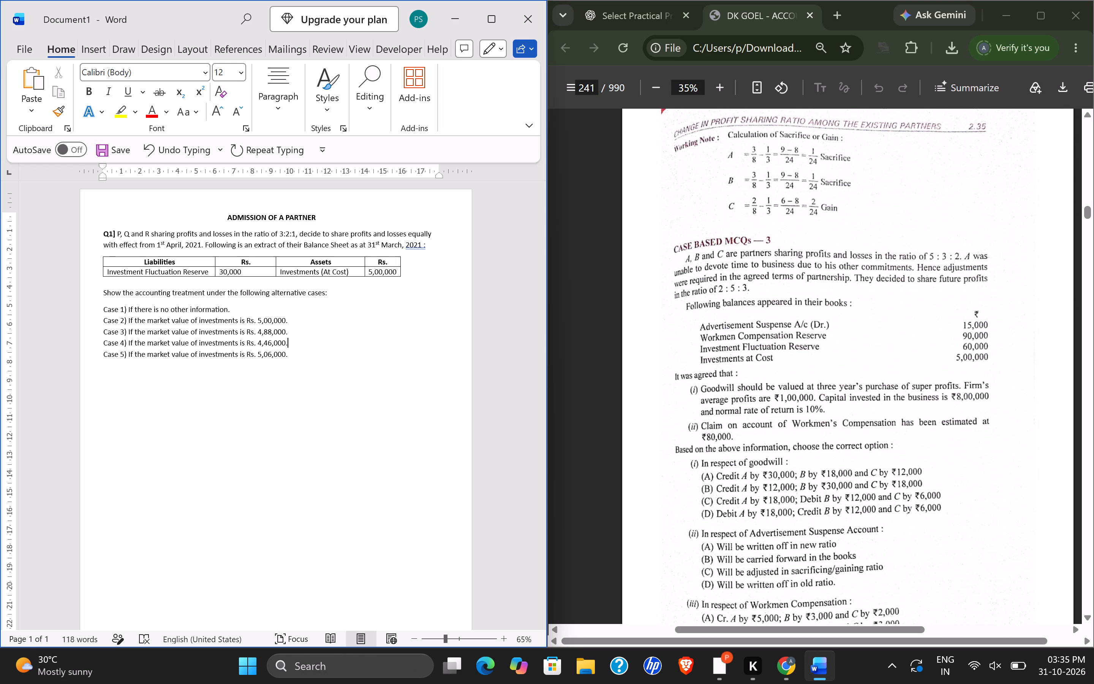
pyautogui.scroll(-1, 754, 381)
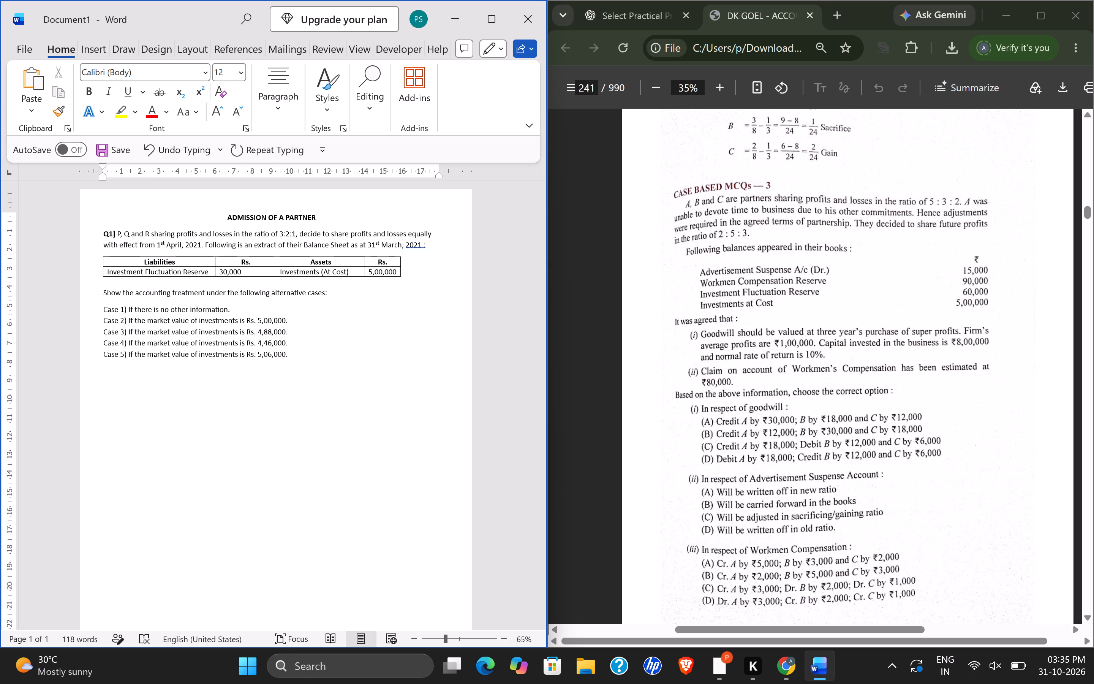
pyautogui.scroll(-1, 754, 381)
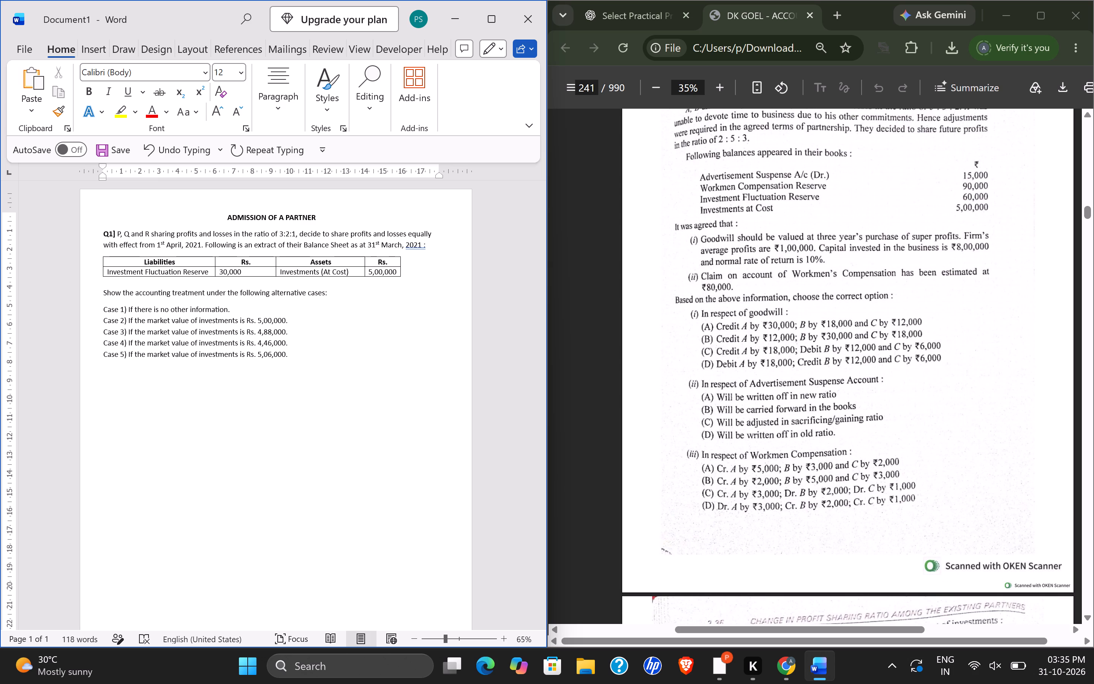
# Examine the section on reserves not transferred to capital accounts, including Illustrations 30 and 32, for a suitable worksheet question.
pyautogui.scroll(-5, 754, 381)
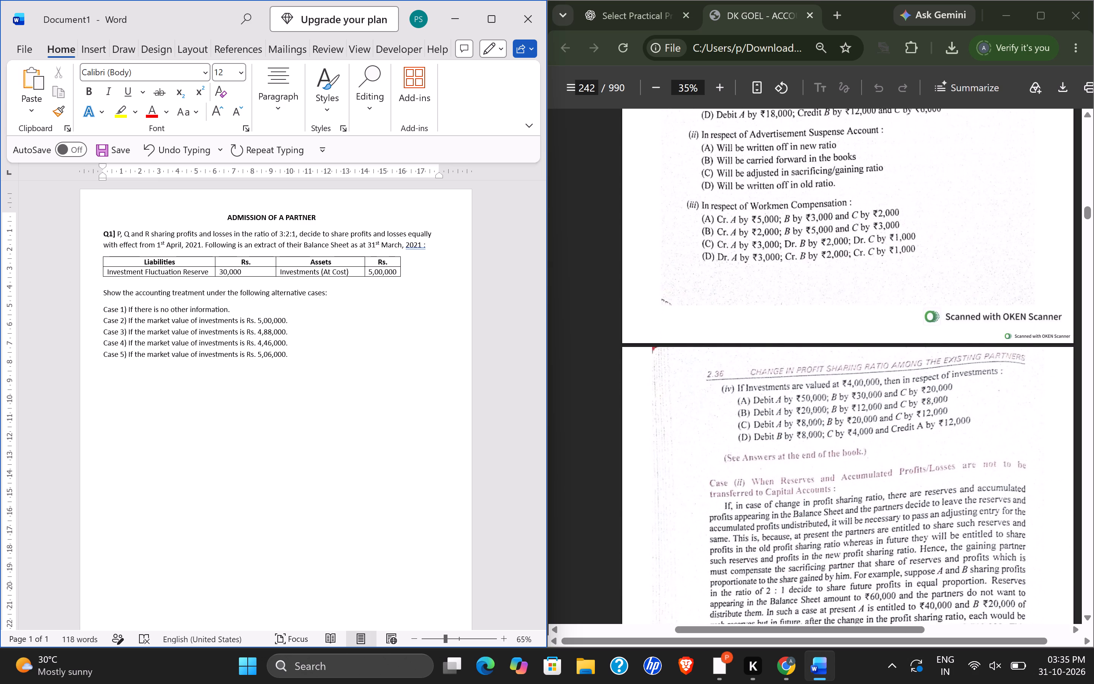
pyautogui.scroll(-3, 754, 381)
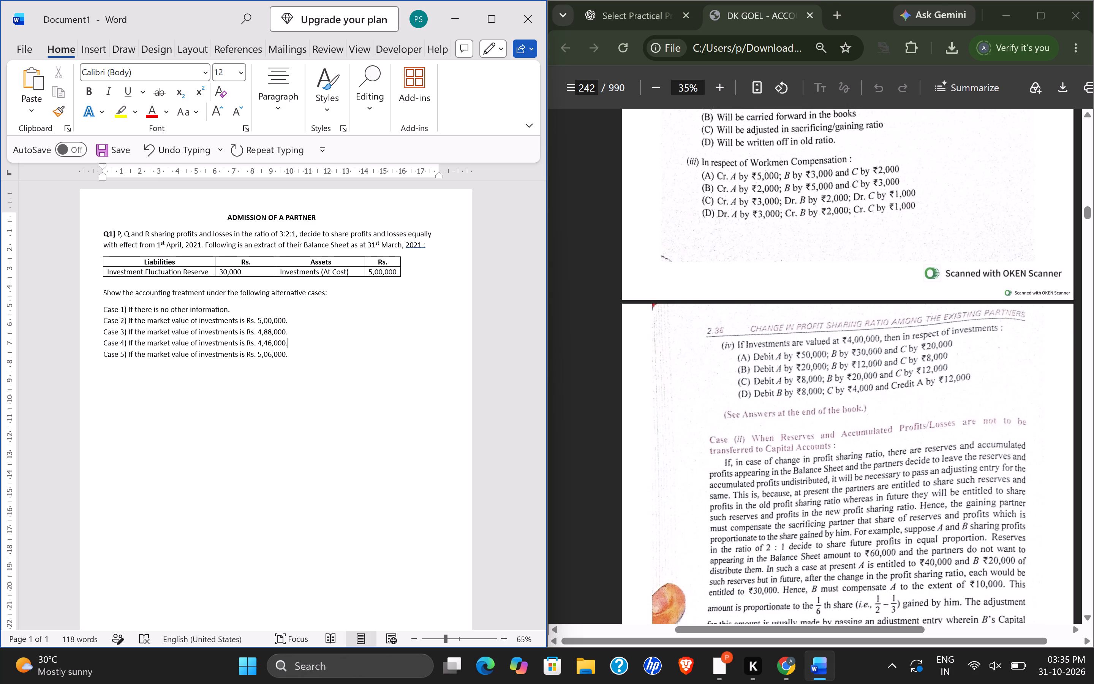
pyautogui.scroll(-1, 754, 381)
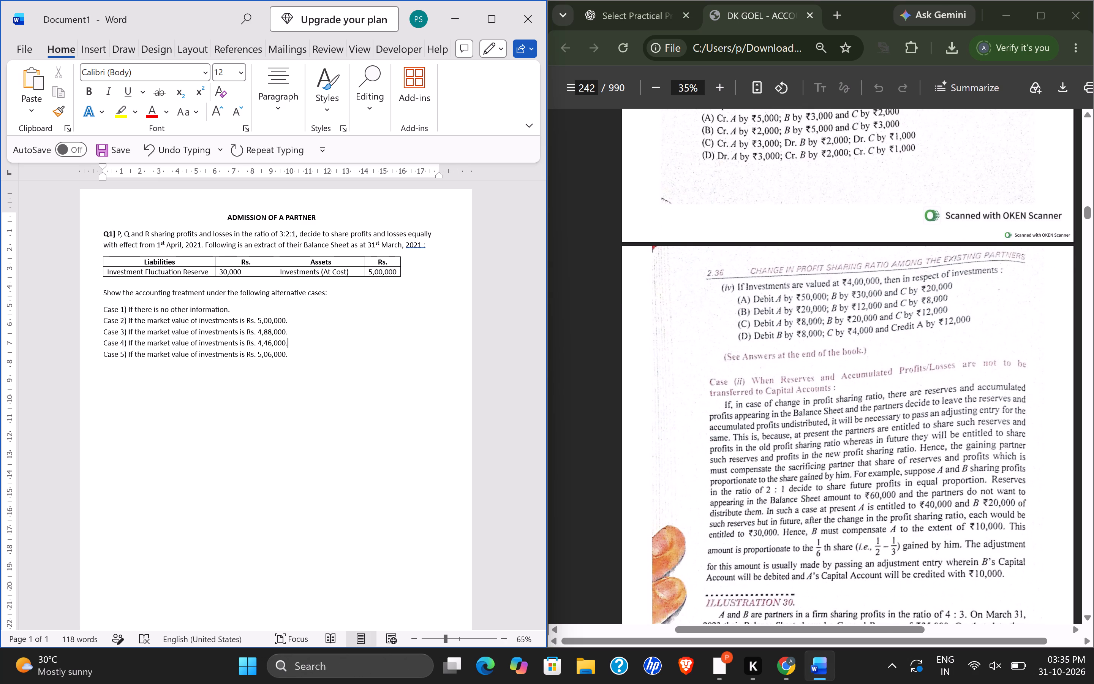
pyautogui.scroll(-1, 754, 404)
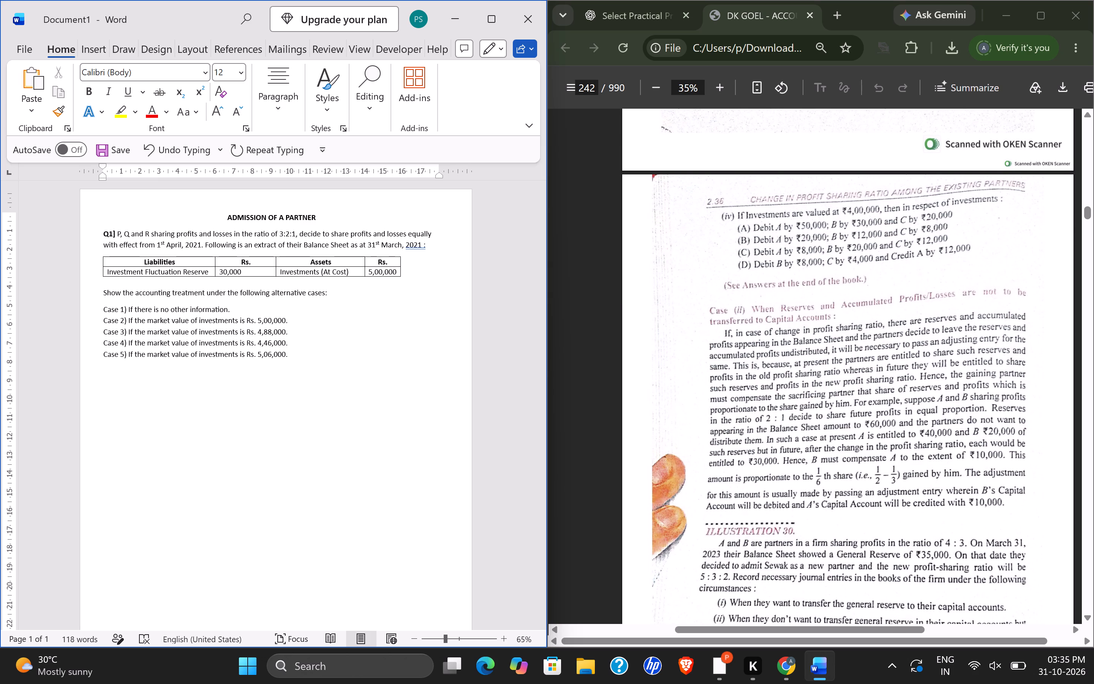
pyautogui.scroll(-1, 754, 404)
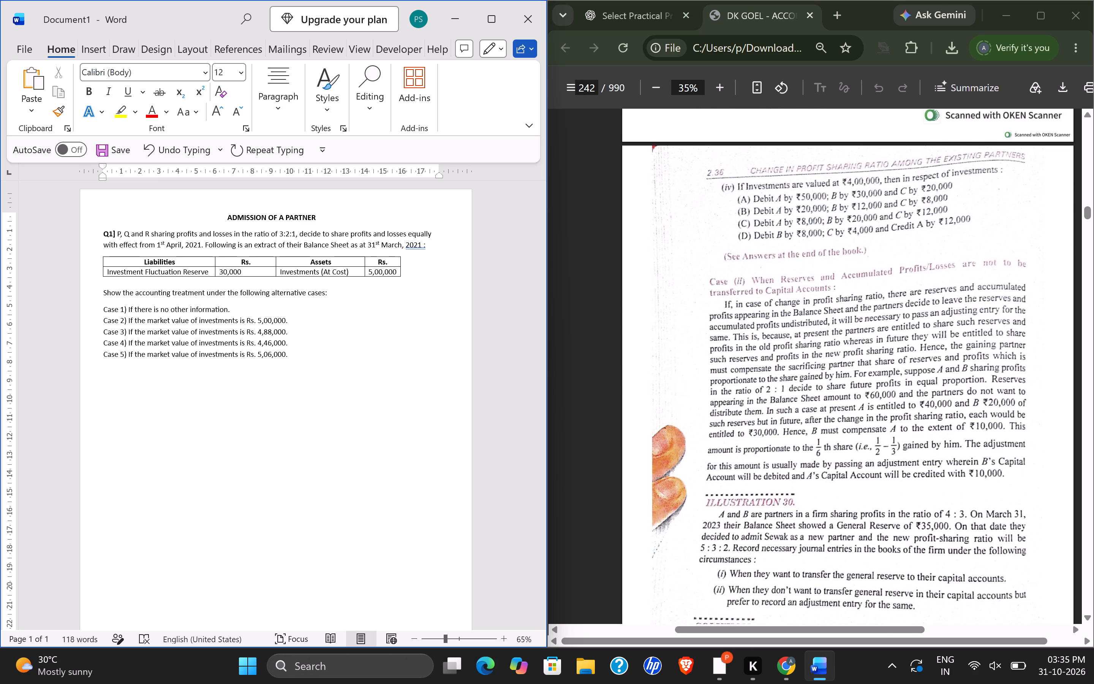
pyautogui.scroll(-8, 754, 404)
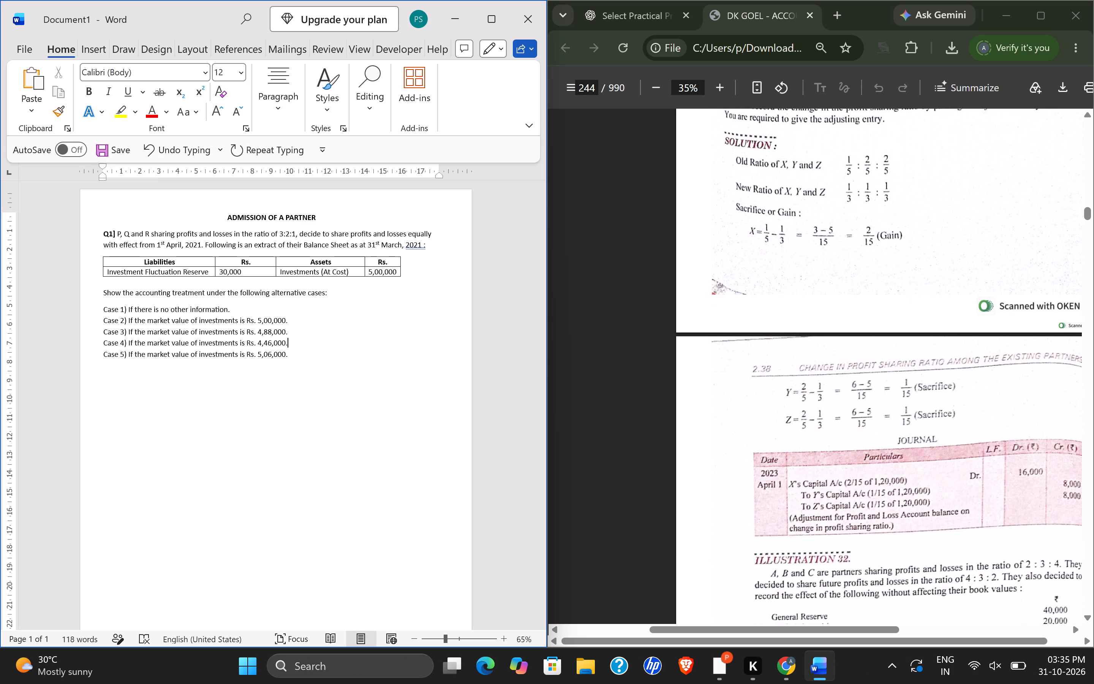
pyautogui.scroll(-3, 798, 406)
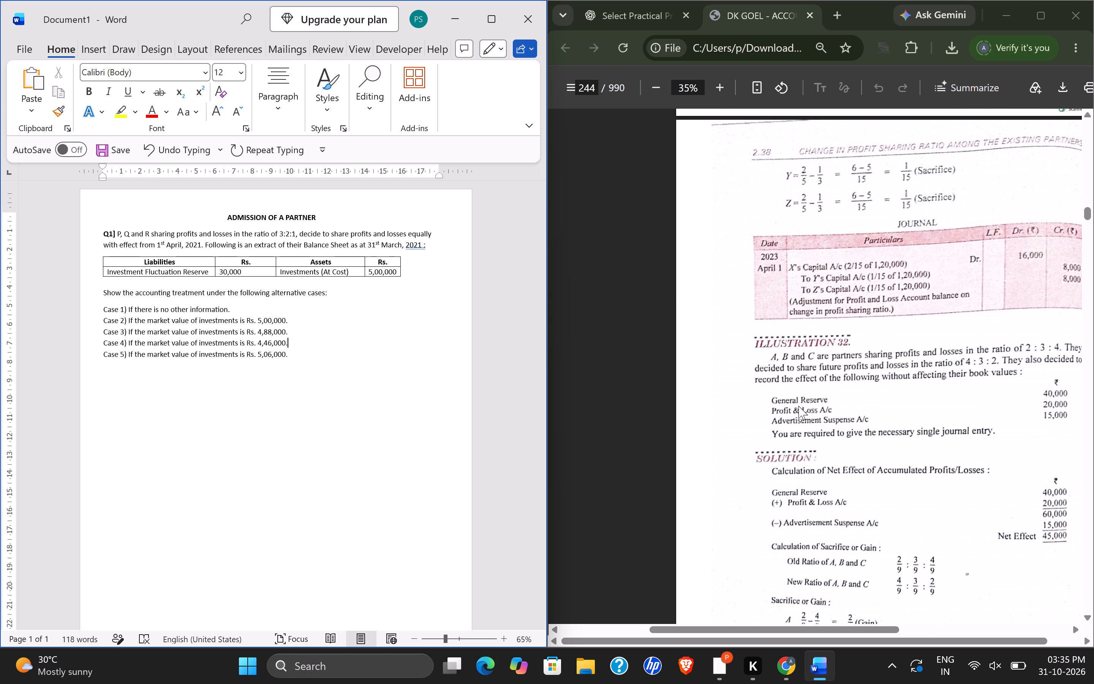
pyautogui.scroll(-1, 798, 406)
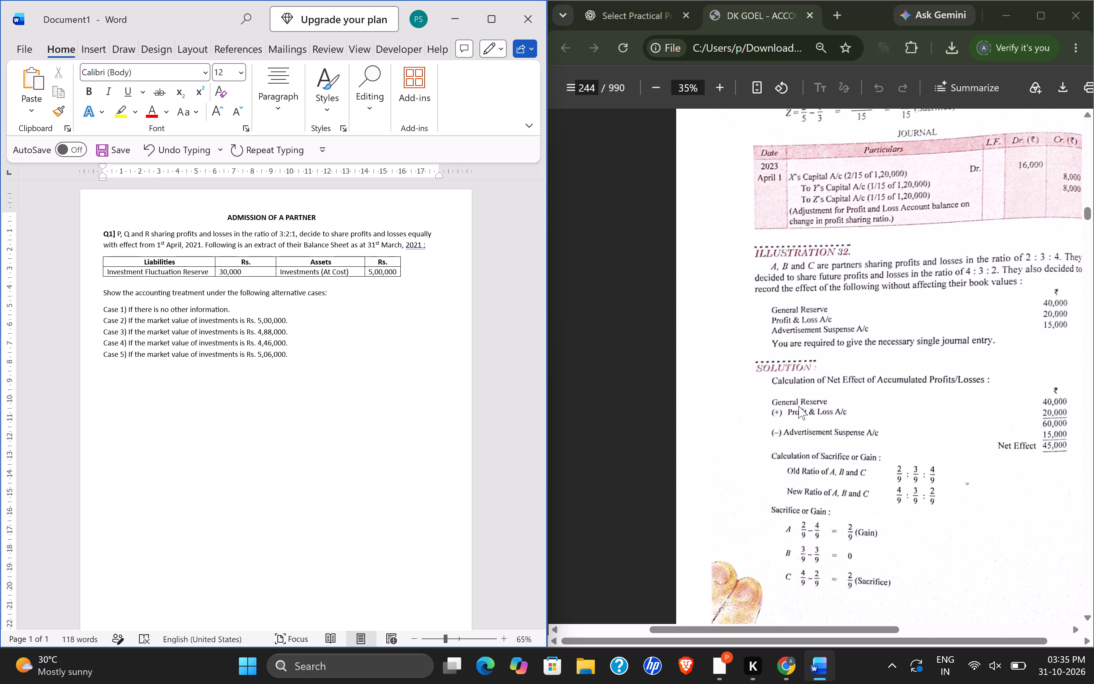
pyautogui.scroll(-4, 798, 406)
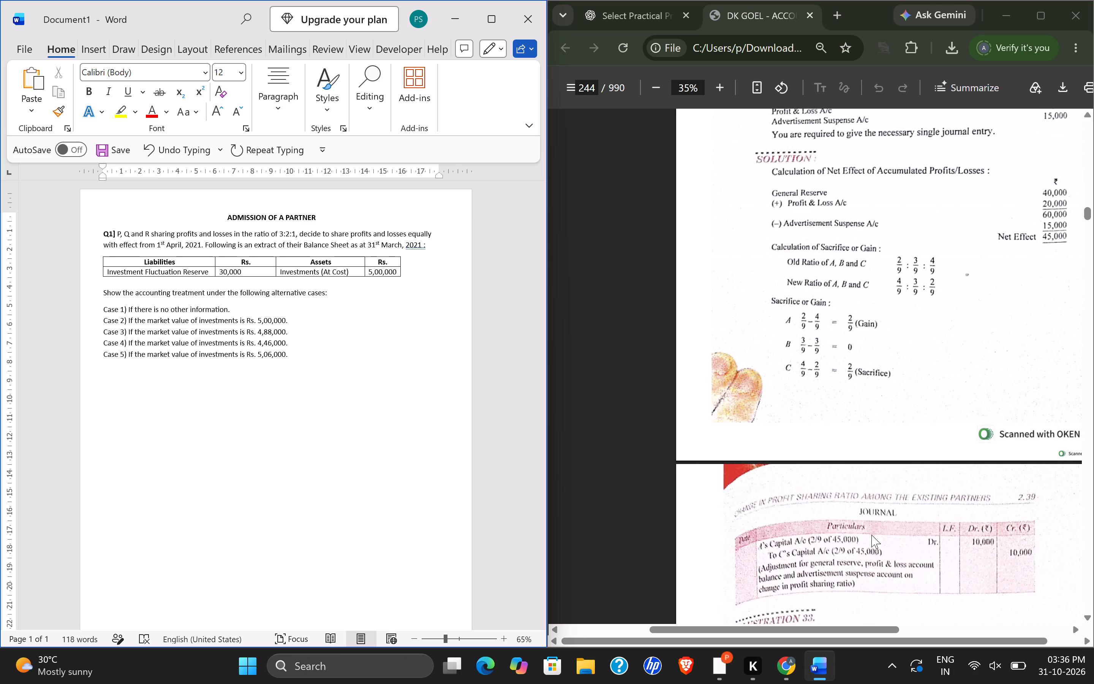
pyautogui.moveTo(838, 658); pyautogui.dragTo(836, 520)
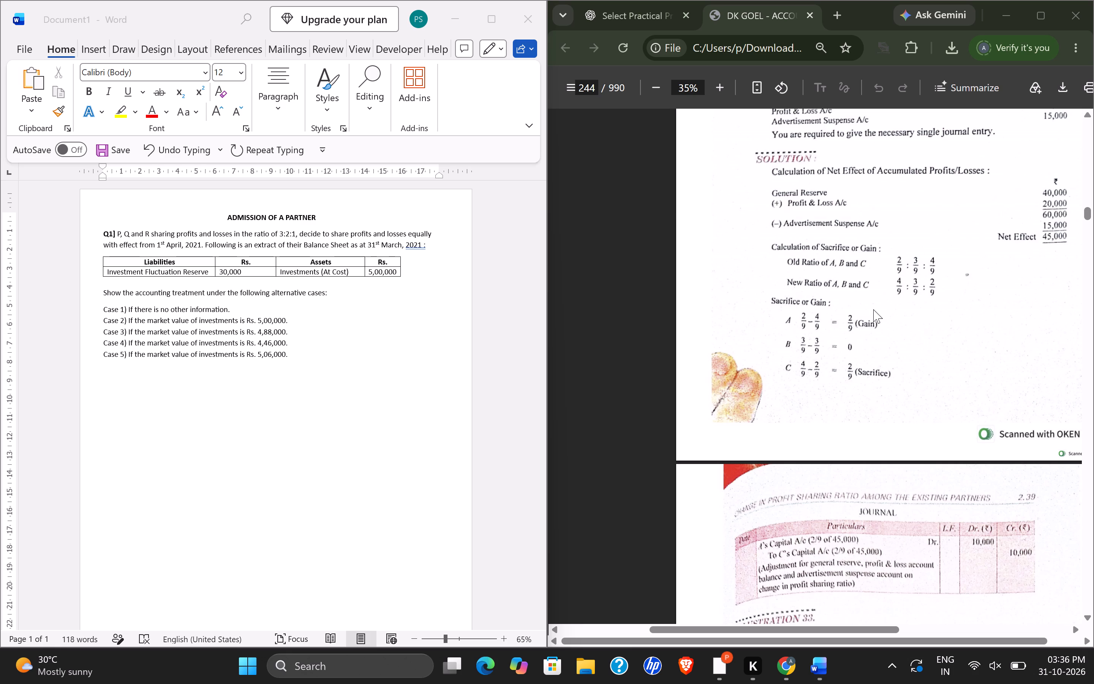
# Review Illustration 34 on Divya and Pooja, with its journal, revised balance sheet and capital accounts, as a possible worksheet question.
pyautogui.scroll(-7, 873, 309)
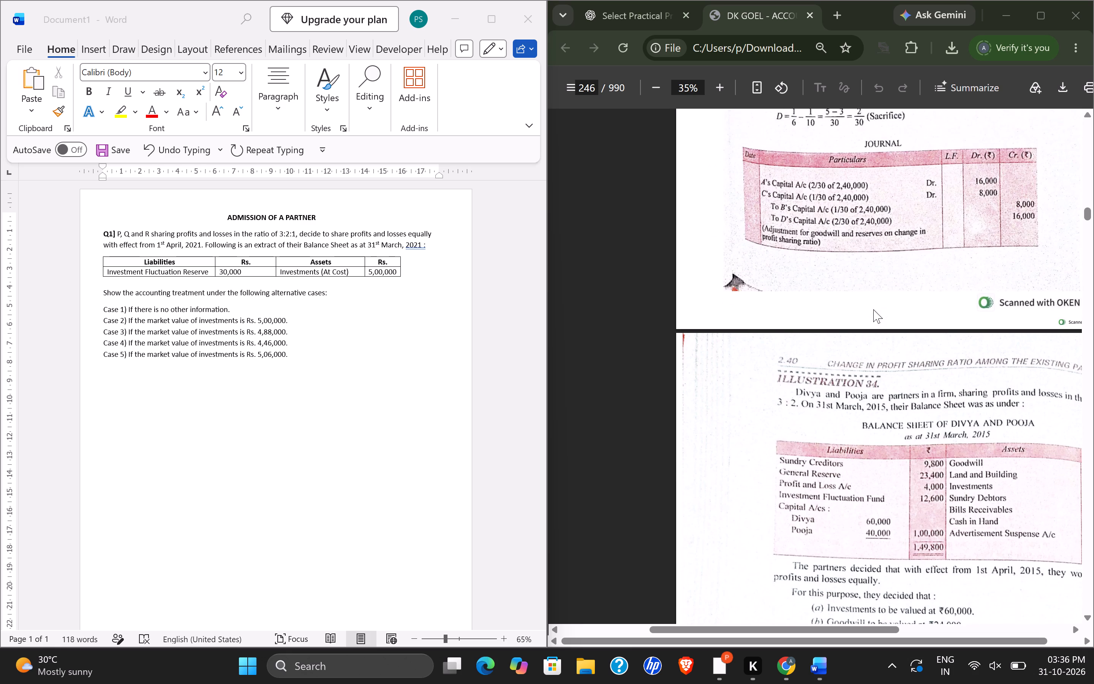
pyautogui.scroll(-2, 873, 309)
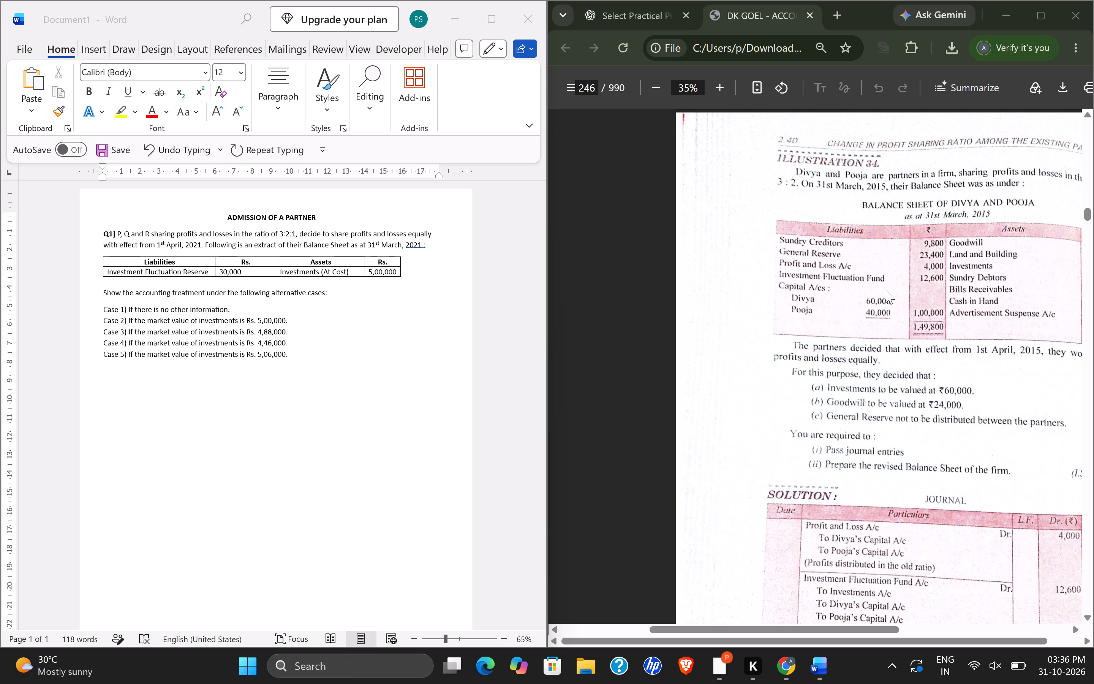
pyautogui.scroll(-4, 886, 290)
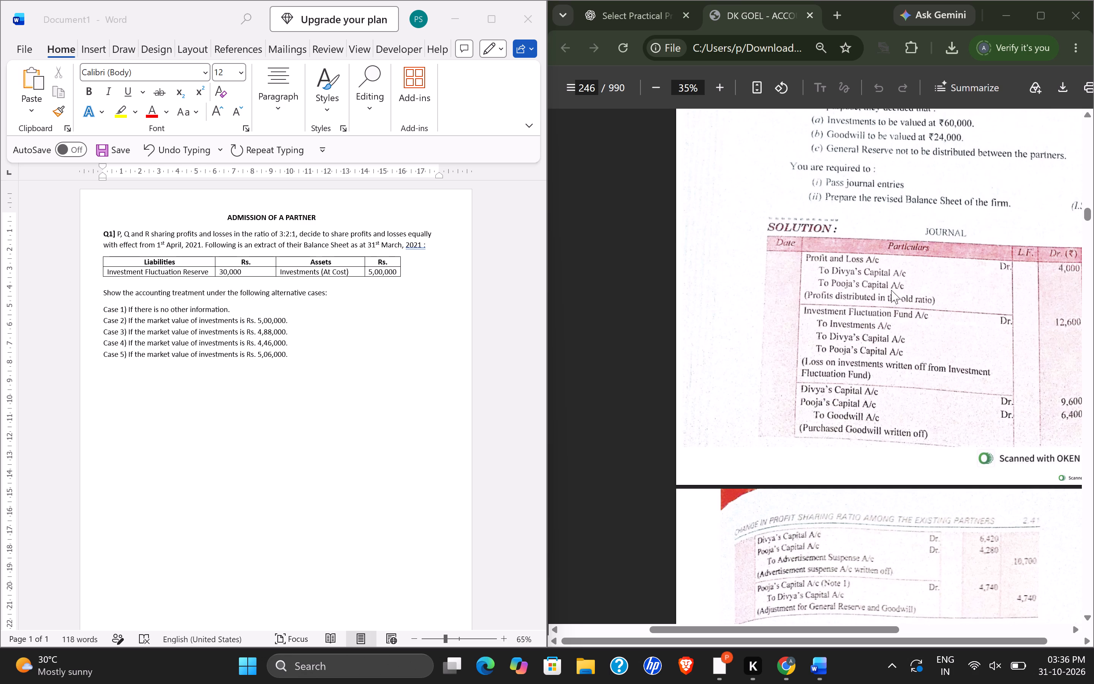
pyautogui.scroll(-2, 925, 282)
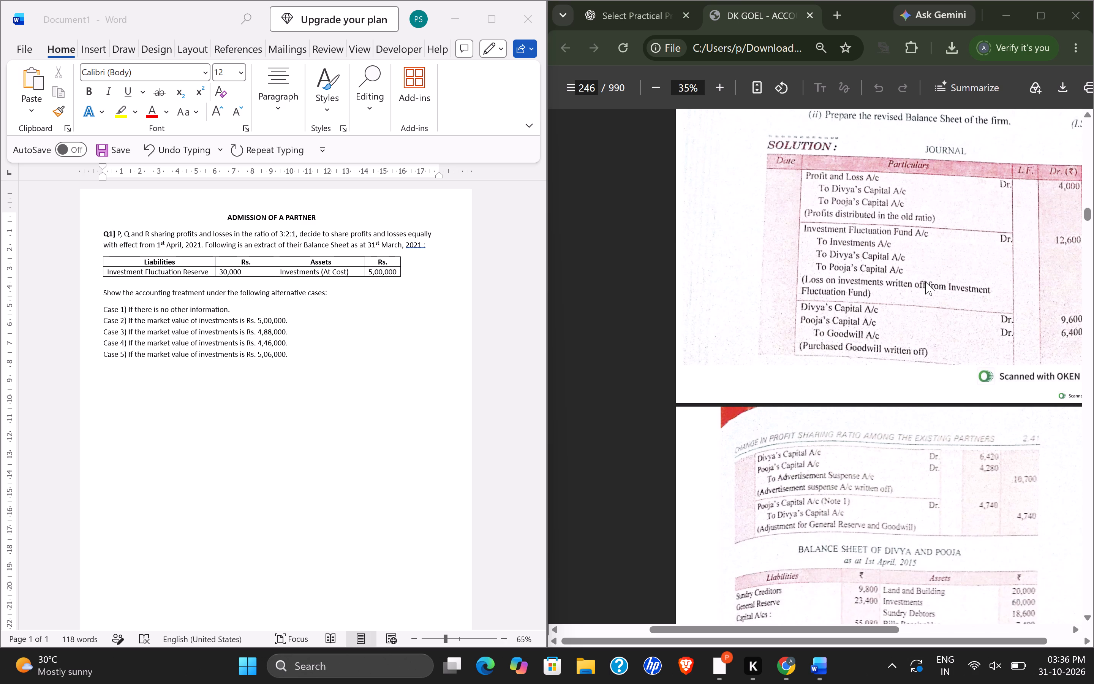
pyautogui.scroll(-2, 925, 282)
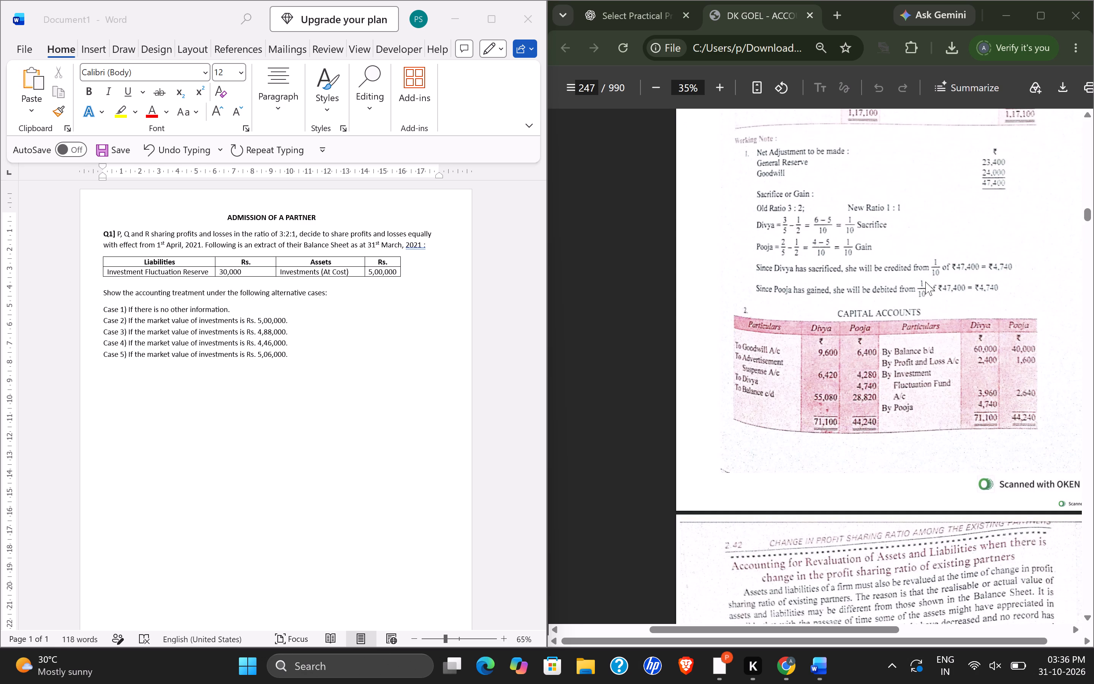
pyautogui.scroll(-1, 925, 282)
pyautogui.scroll(3, 925, 282)
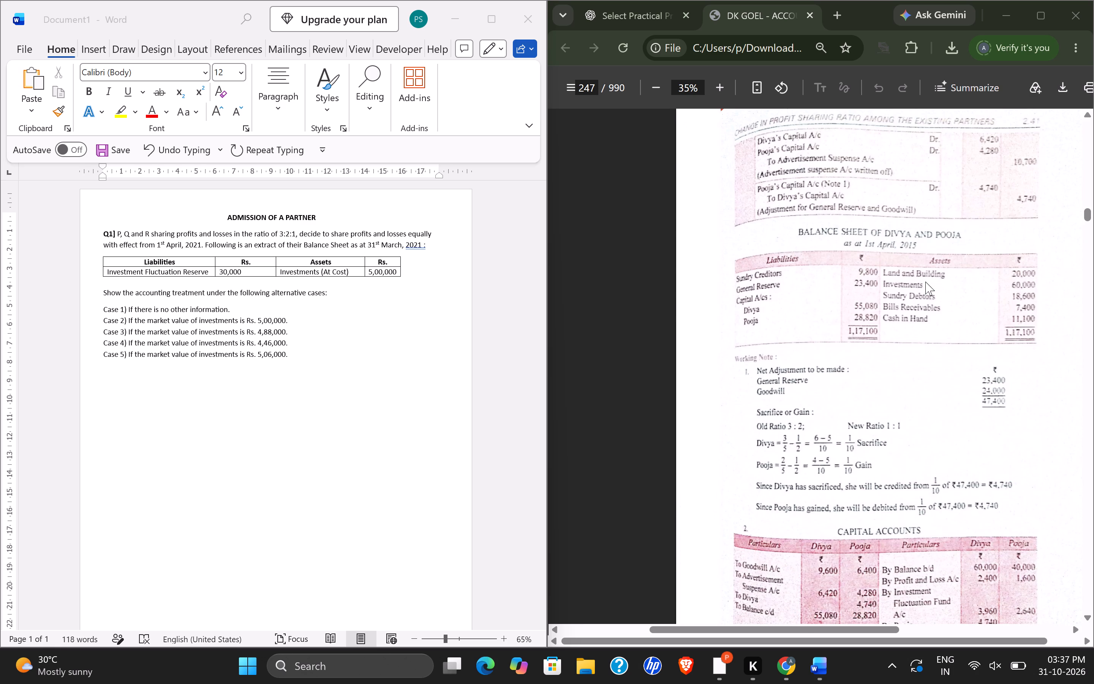
pyautogui.scroll(3, 925, 282)
pyautogui.scroll(-6, 925, 282)
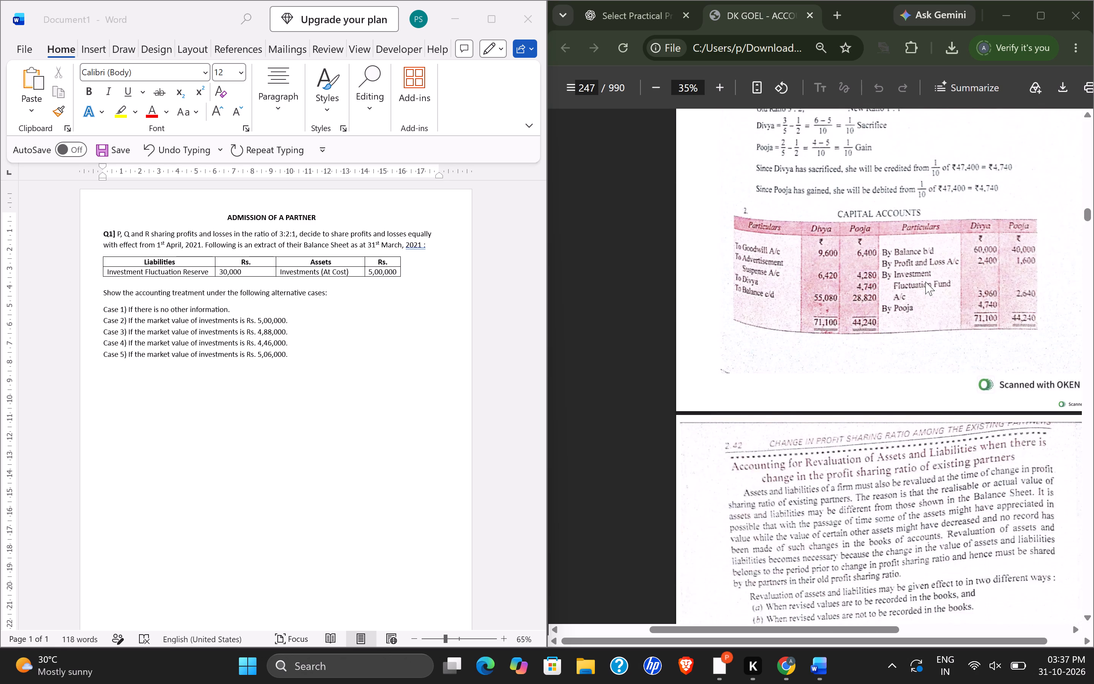
# Review the section on revaluation of assets and liabilities, including Illustration 35 on Ashok, Bhim and Chetan, for a suitable worksheet question.
pyautogui.scroll(-6, 925, 282)
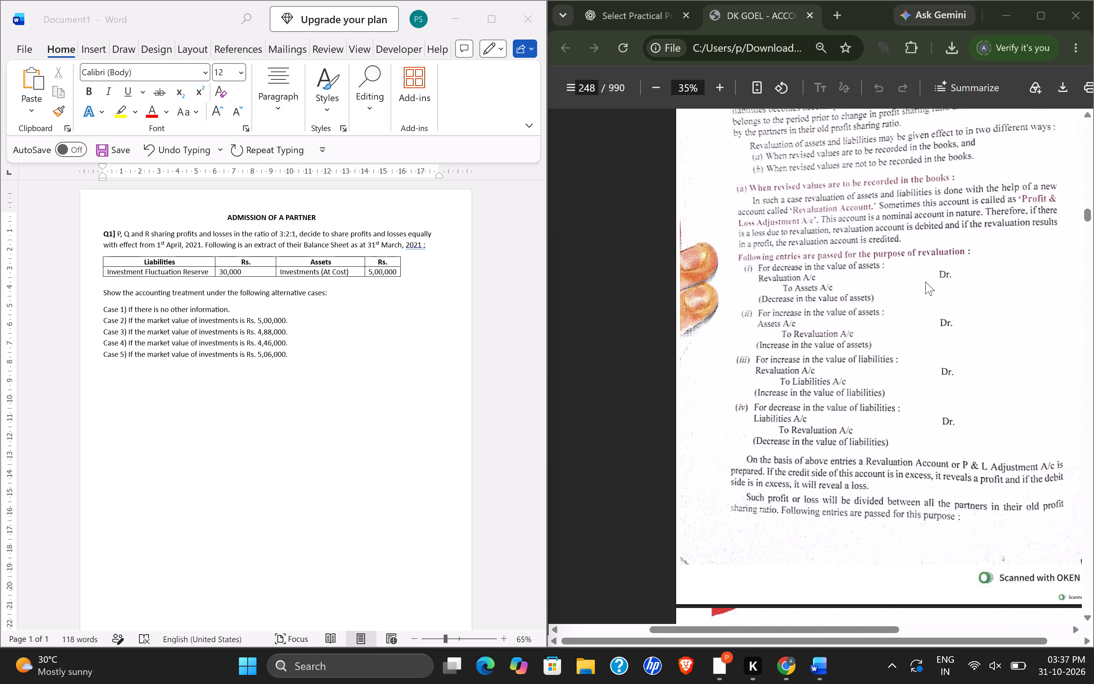
pyautogui.scroll(-5, 925, 282)
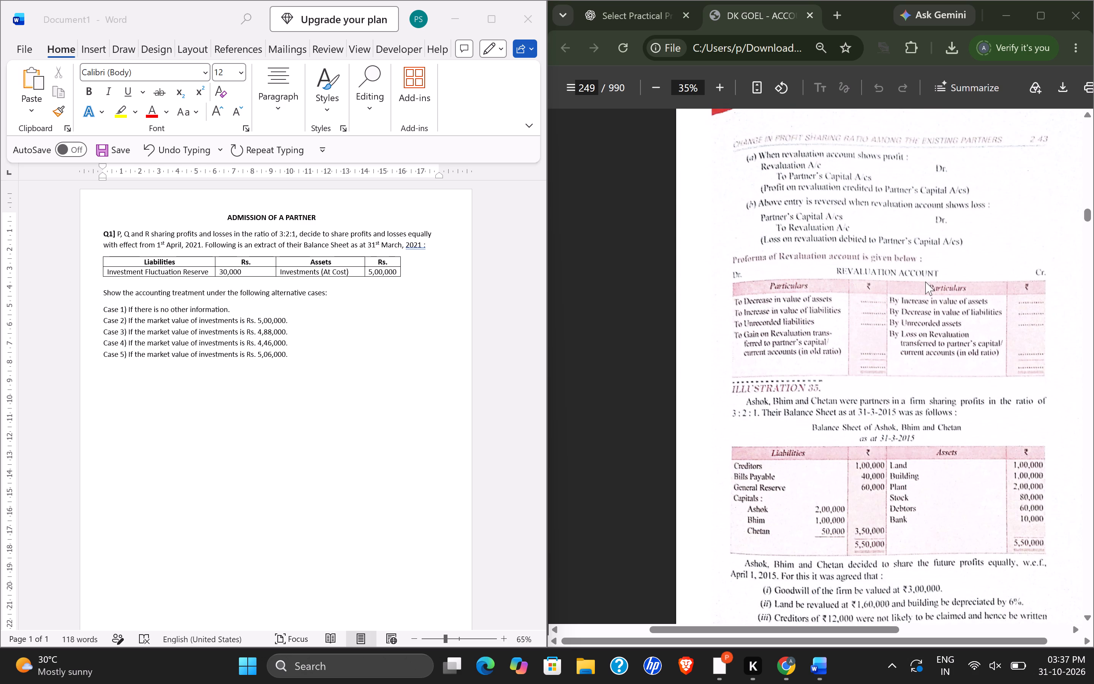
pyautogui.scroll(-2, 925, 282)
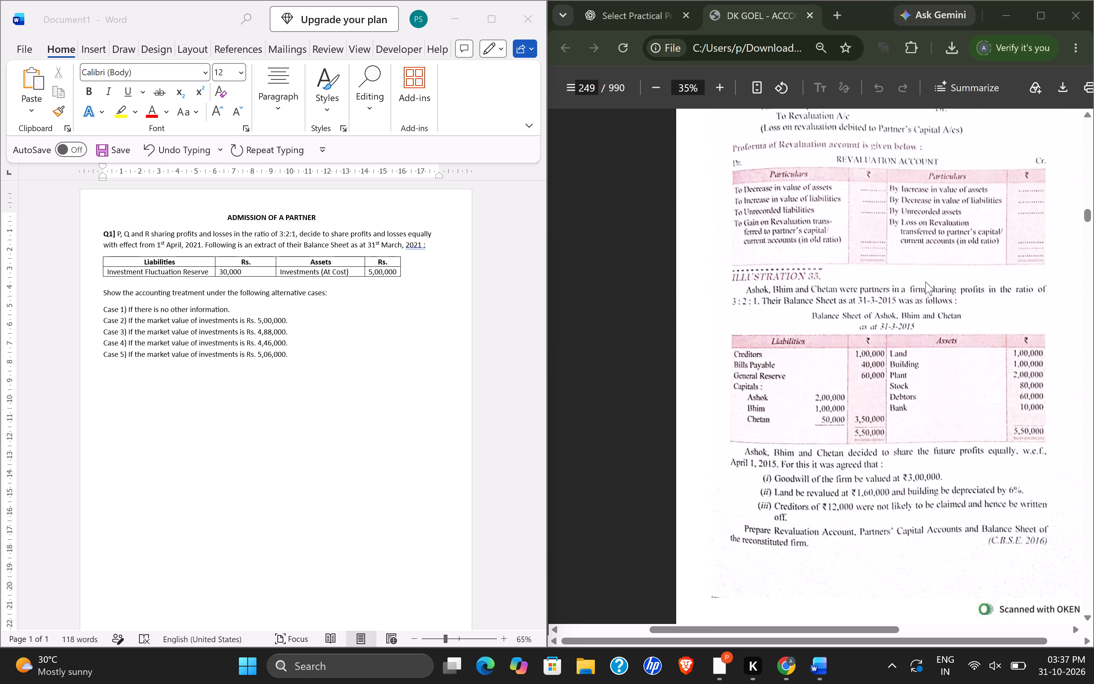
pyautogui.scroll(-7, 925, 282)
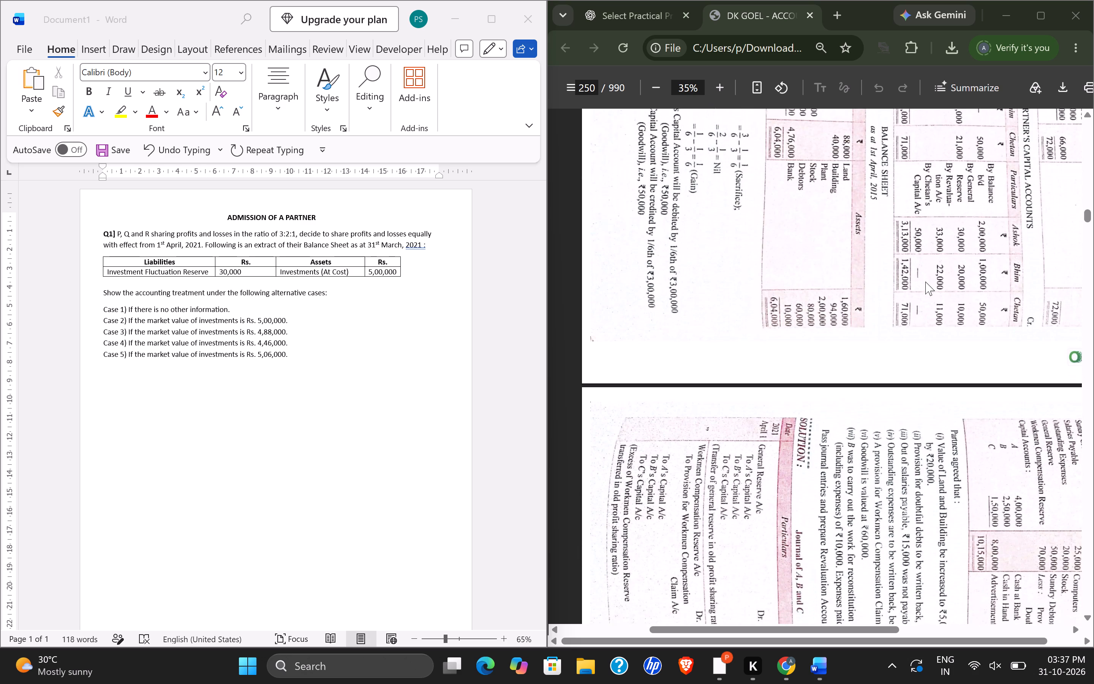
pyautogui.scroll(2, 925, 282)
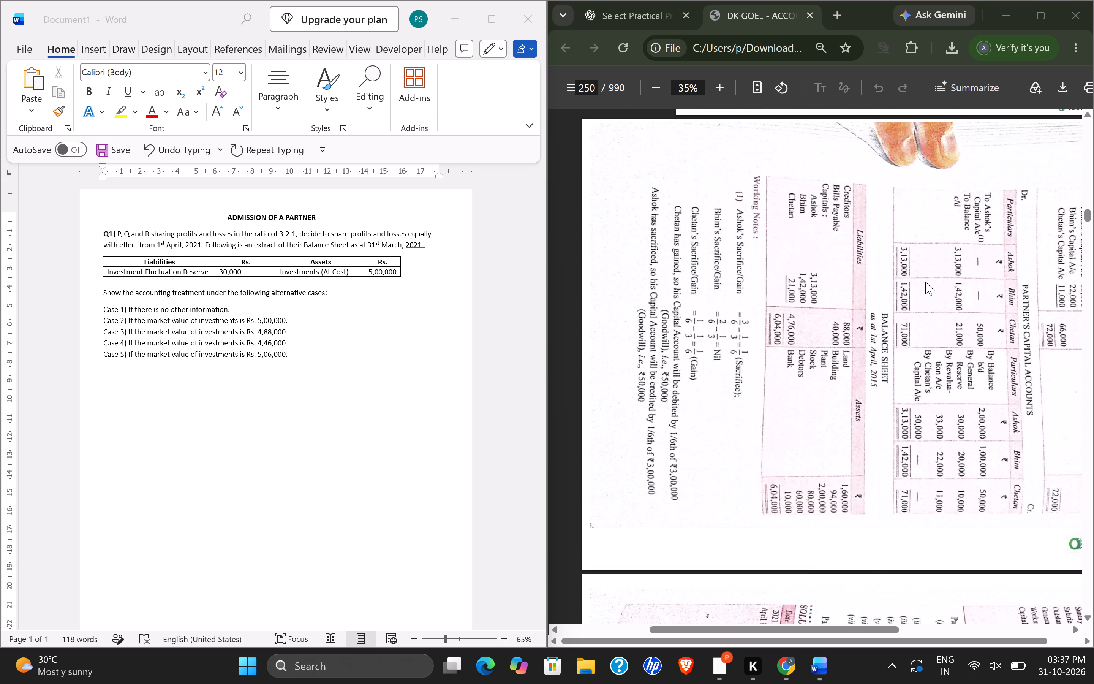
pyautogui.scroll(-1, 903, 328)
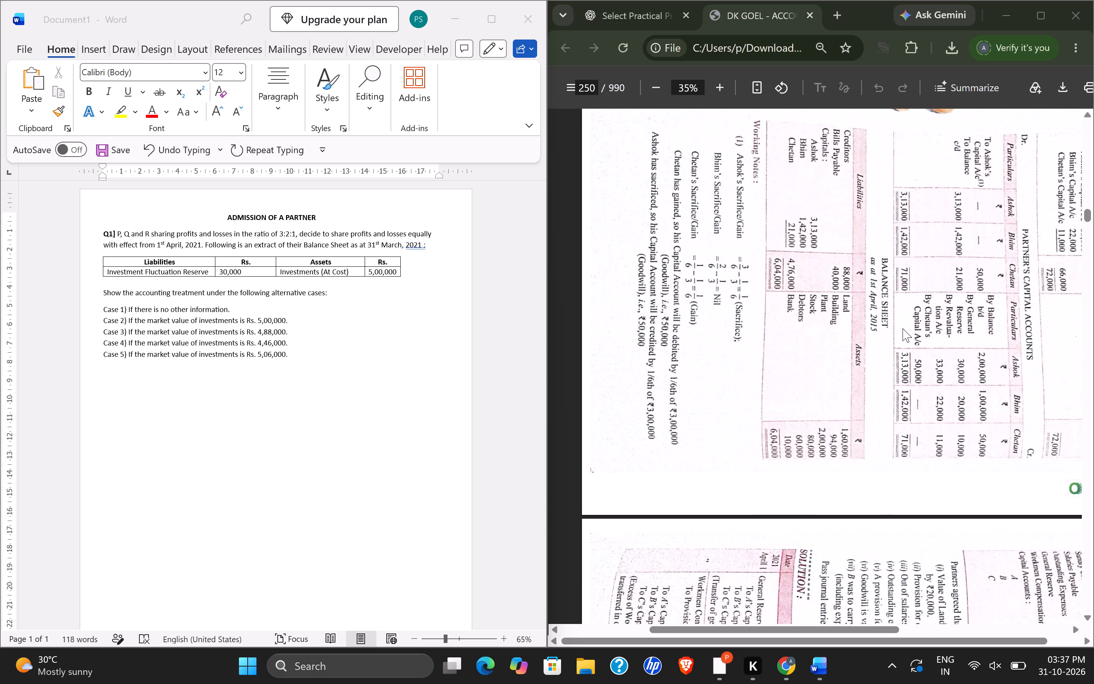
pyautogui.scroll(-1, 903, 328)
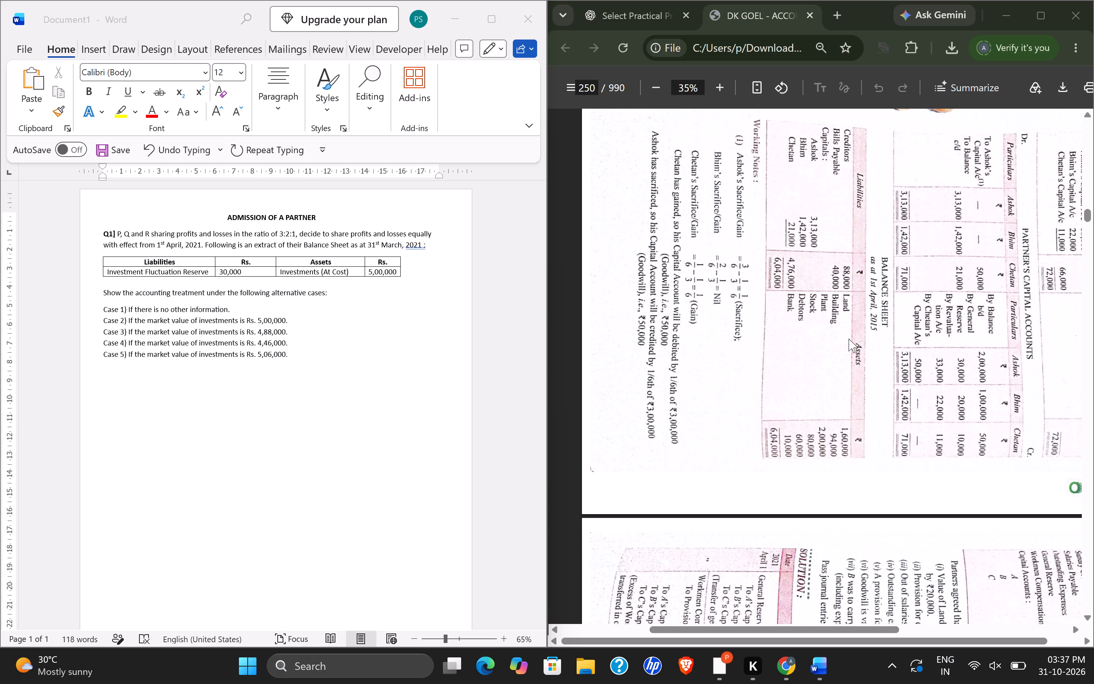
# Look through the A, B and C reconstitution problem and Illustration 37 on Parth, Raman and Zaisha as possible worksheet questions.
pyautogui.scroll(-4, 849, 339)
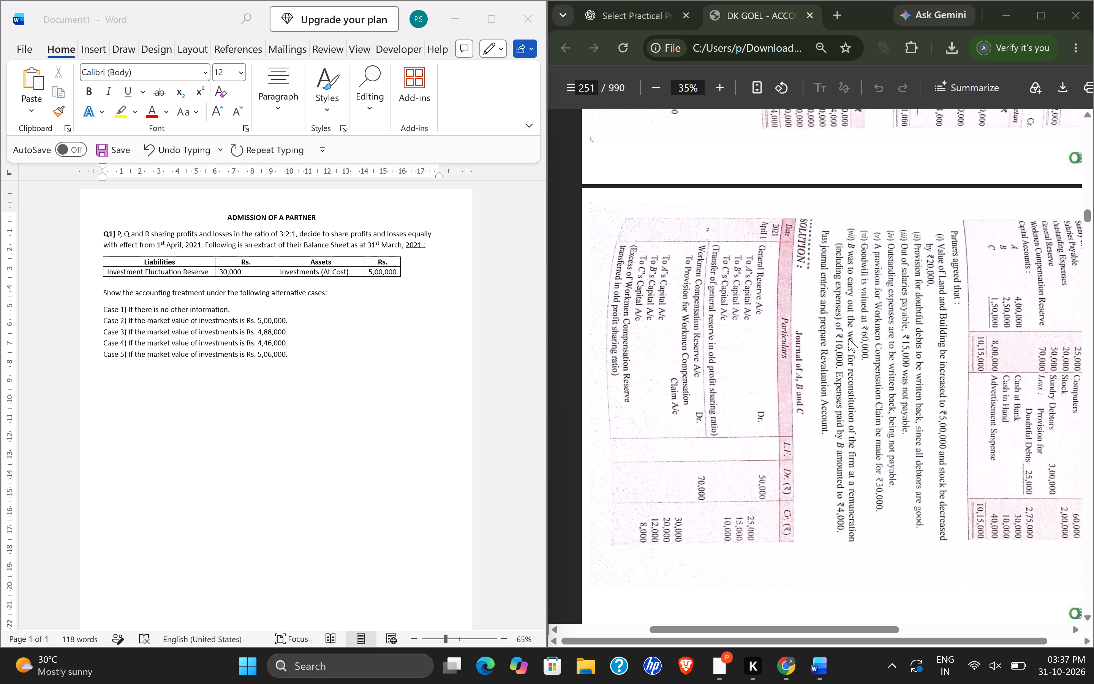
pyautogui.scroll(-6, 870, 278)
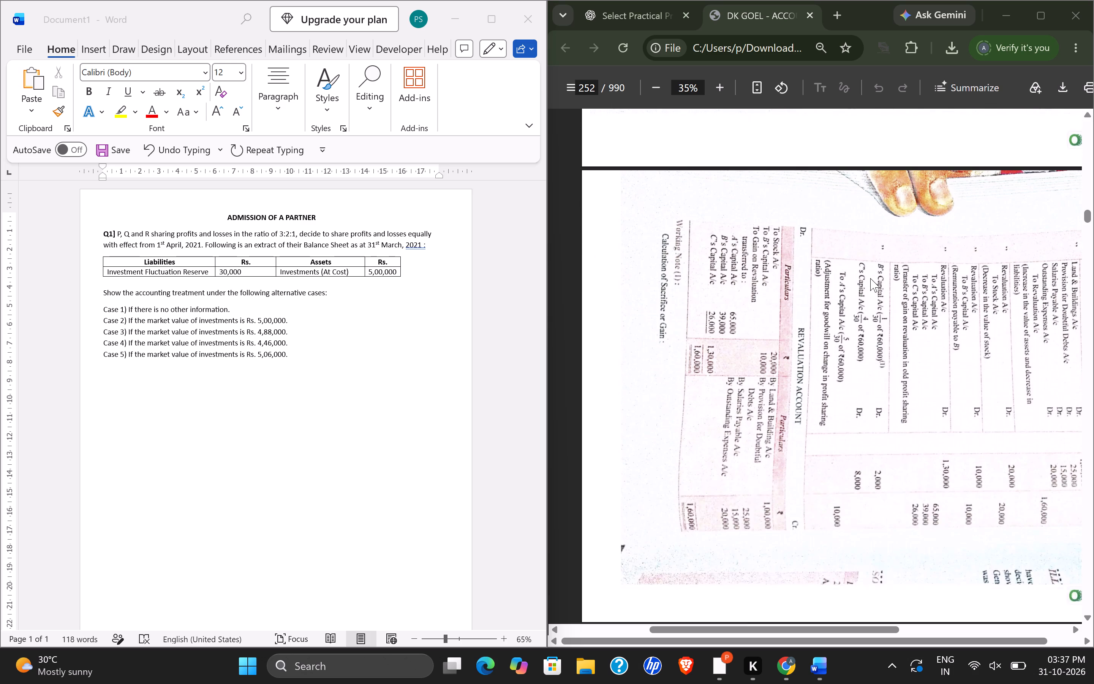
pyautogui.scroll(-8, 870, 278)
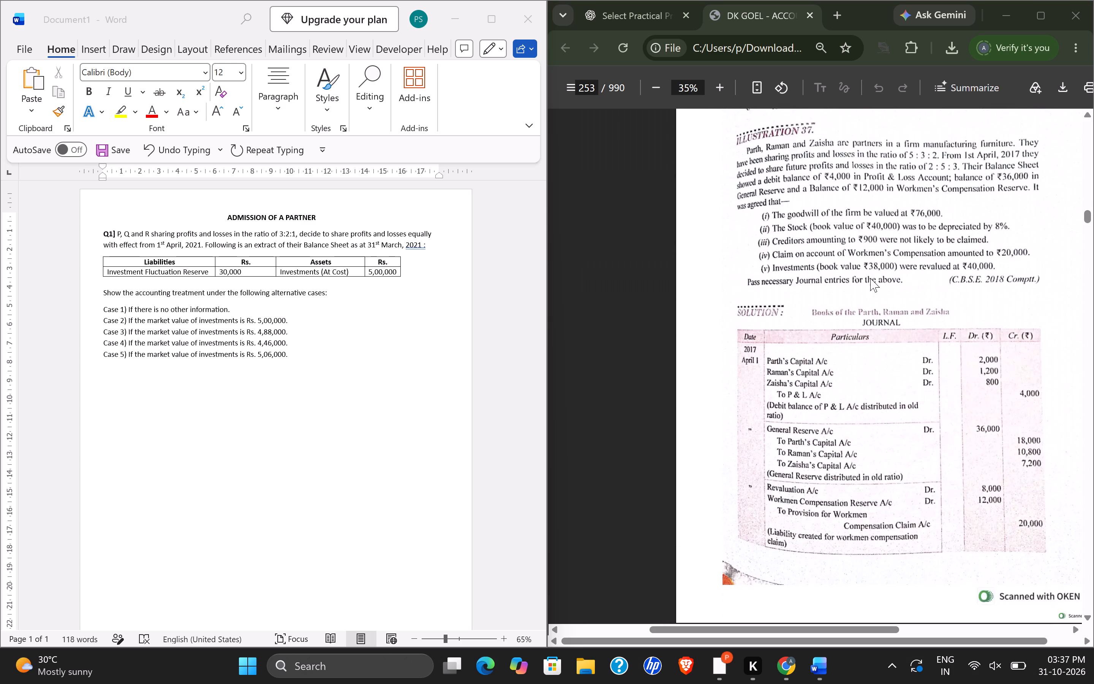
pyautogui.scroll(-6, 870, 278)
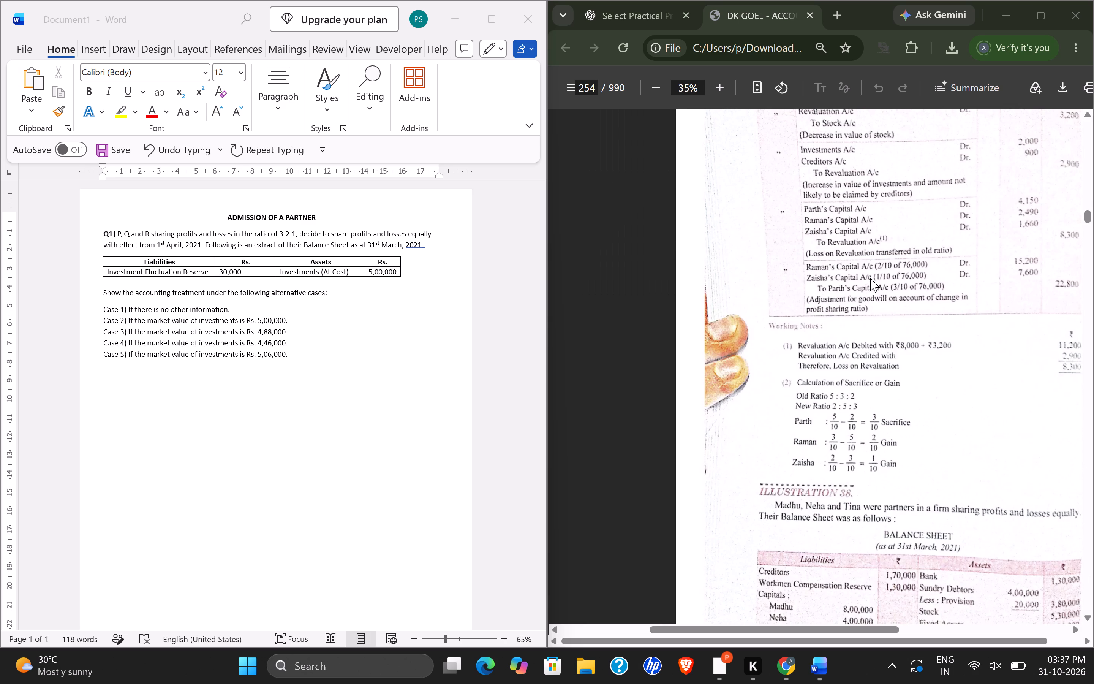
# Examine Illustration 38 on Madhu, Neha and Tina, with its balance sheet, adjustments and journal, as the possible second question.
pyautogui.scroll(-4, 870, 278)
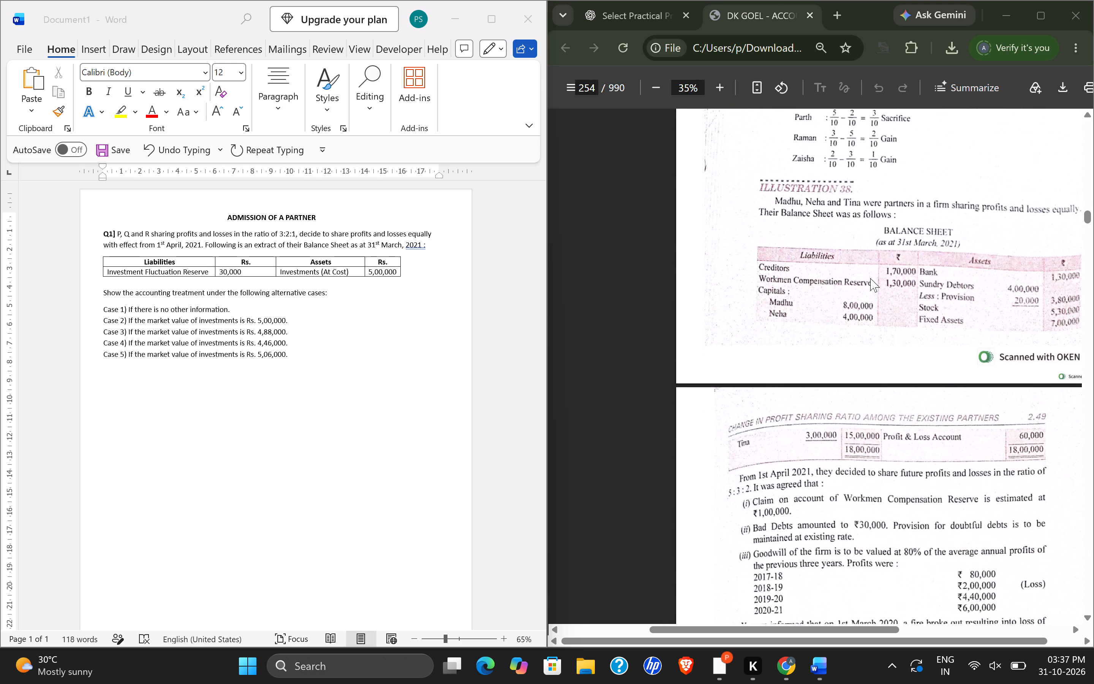
pyautogui.scroll(-1, 945, 355)
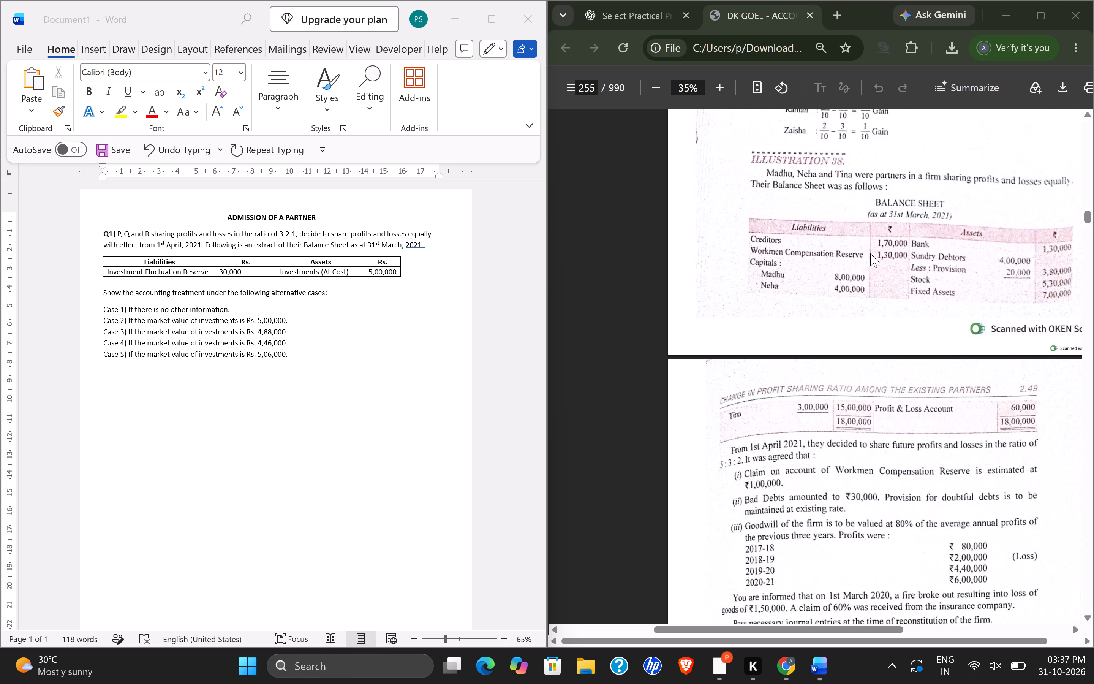
pyautogui.scroll(-1, 850, 416)
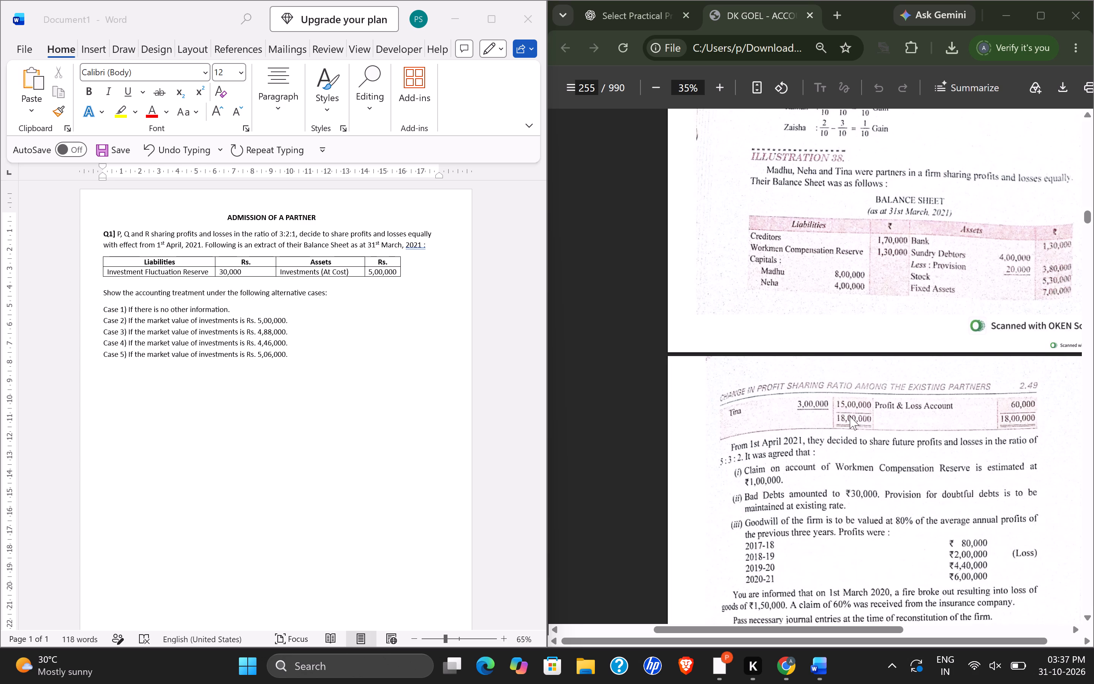
pyautogui.scroll(-2, 850, 416)
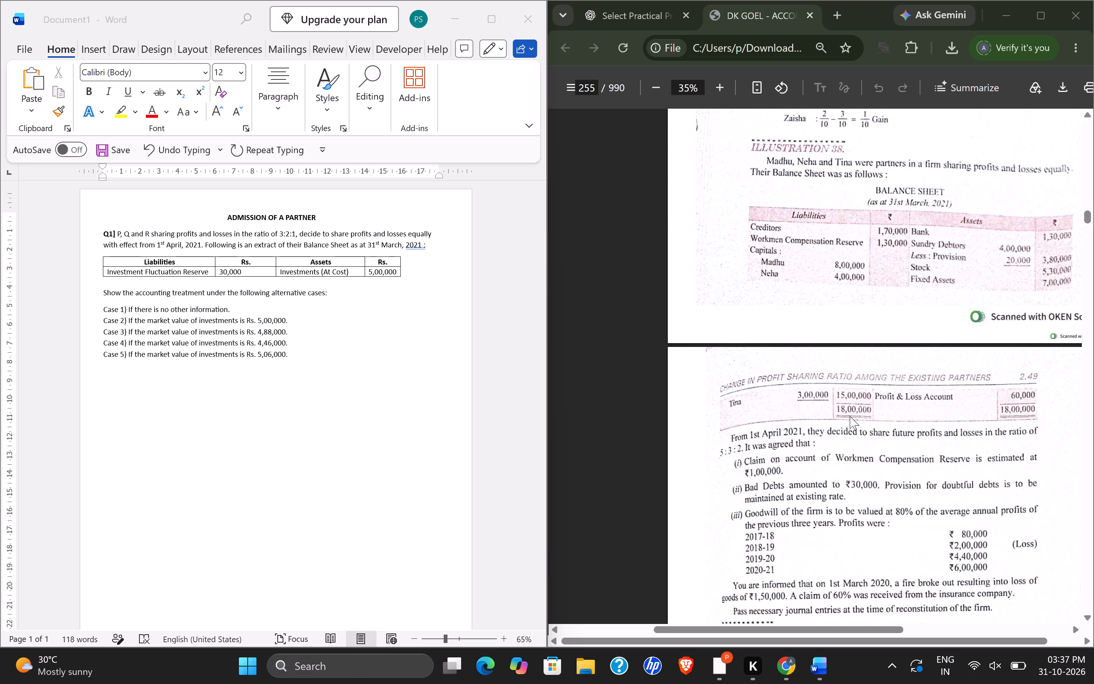
pyautogui.scroll(-1, 841, 464)
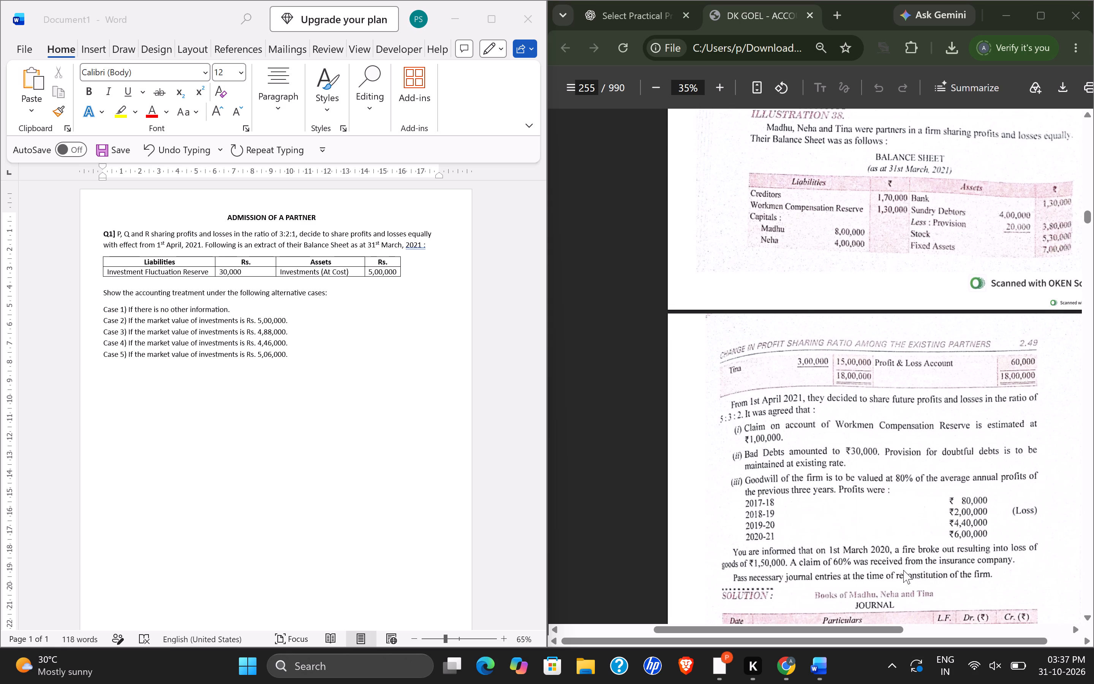
pyautogui.scroll(-1, 903, 570)
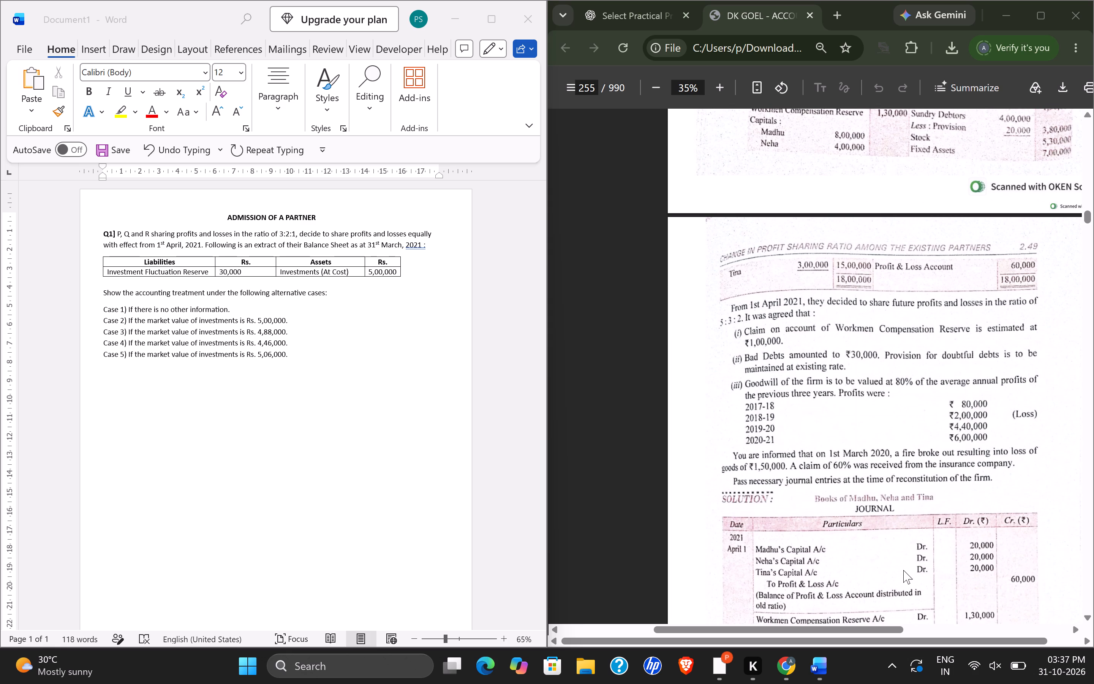
pyautogui.scroll(-1, 903, 570)
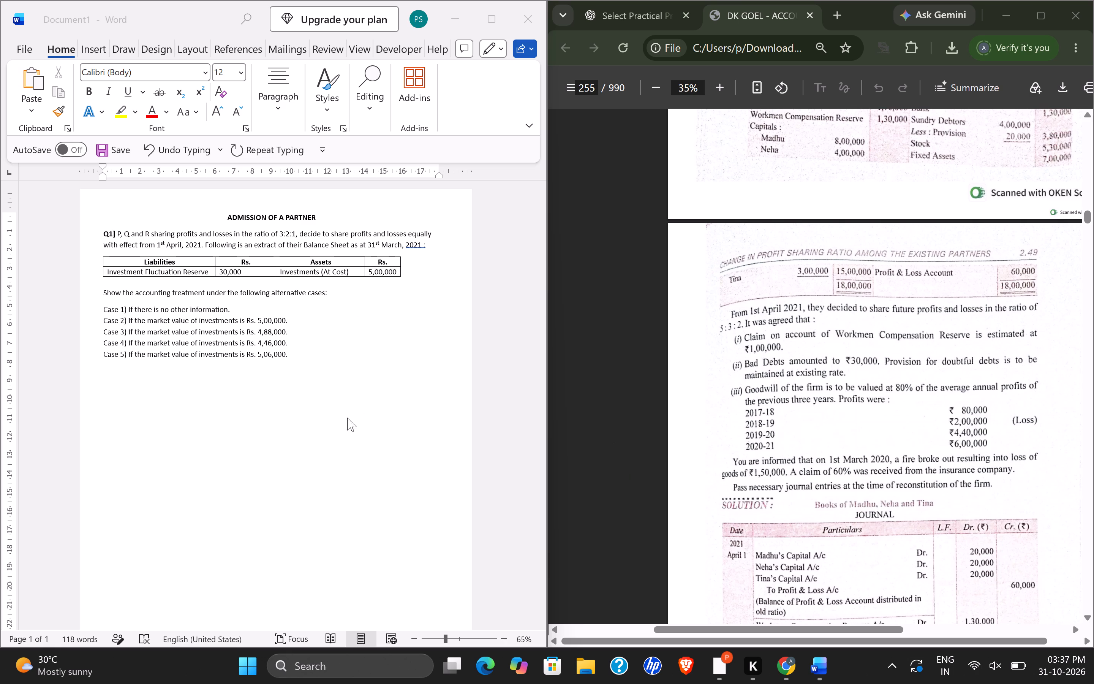
# Start a new paragraph after the Case 5 line in the Word document and label it "Q2]".
pyautogui.click(342, 359)
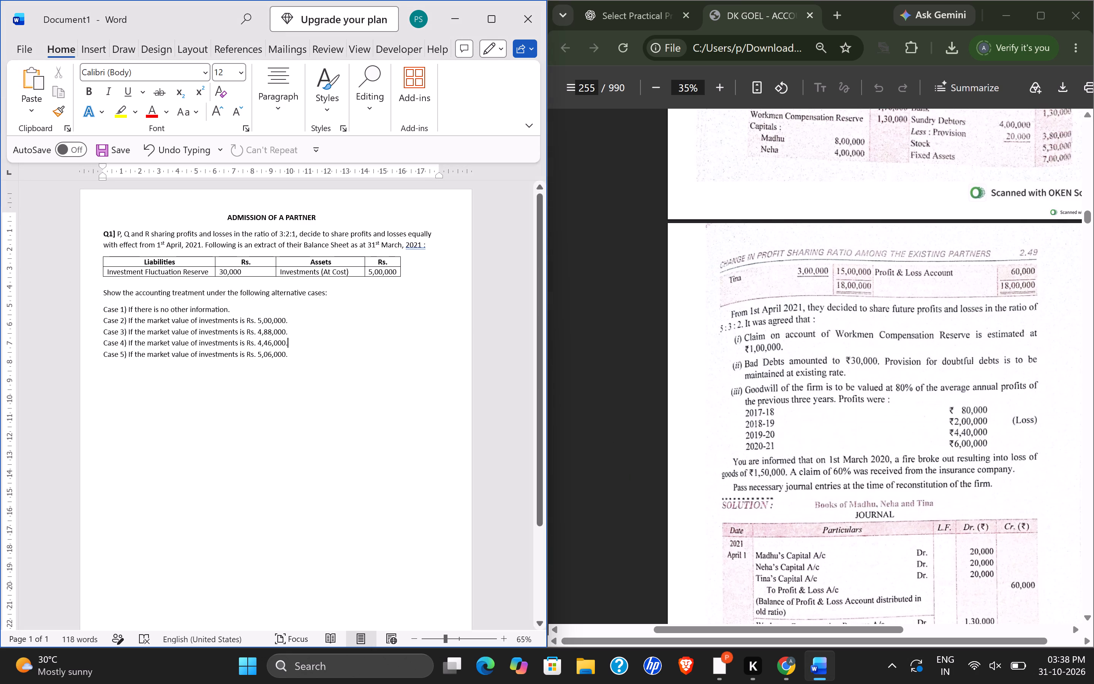
pyautogui.click(320, 359)
pyautogui.scroll(-1, 865, 489)
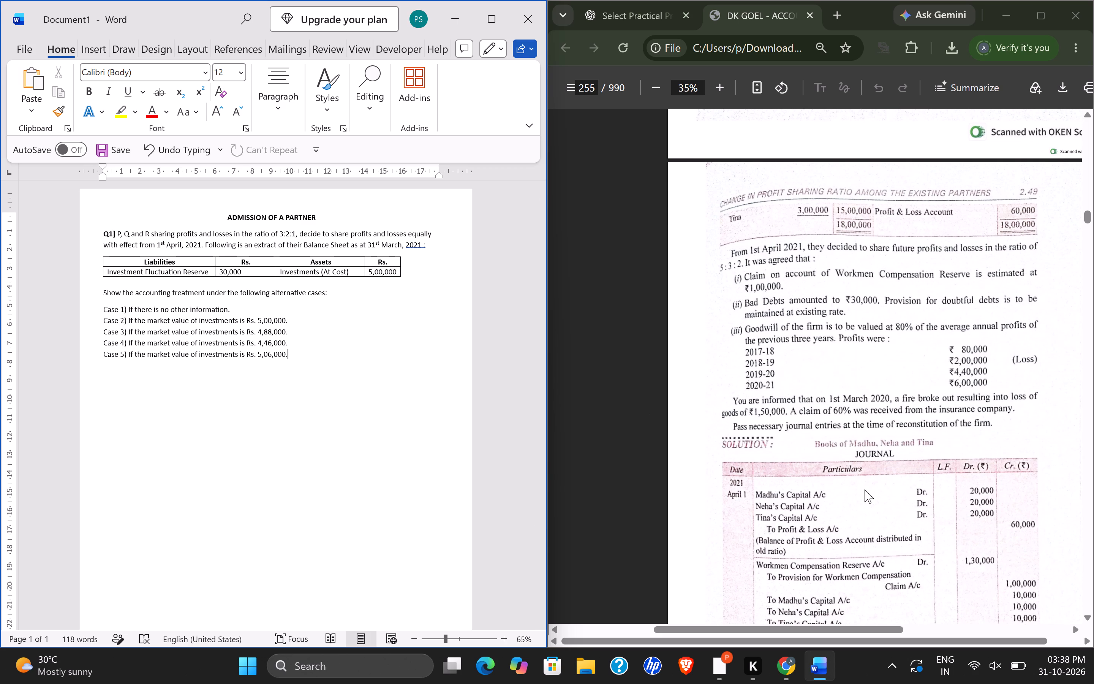
pyautogui.scroll(3, 865, 489)
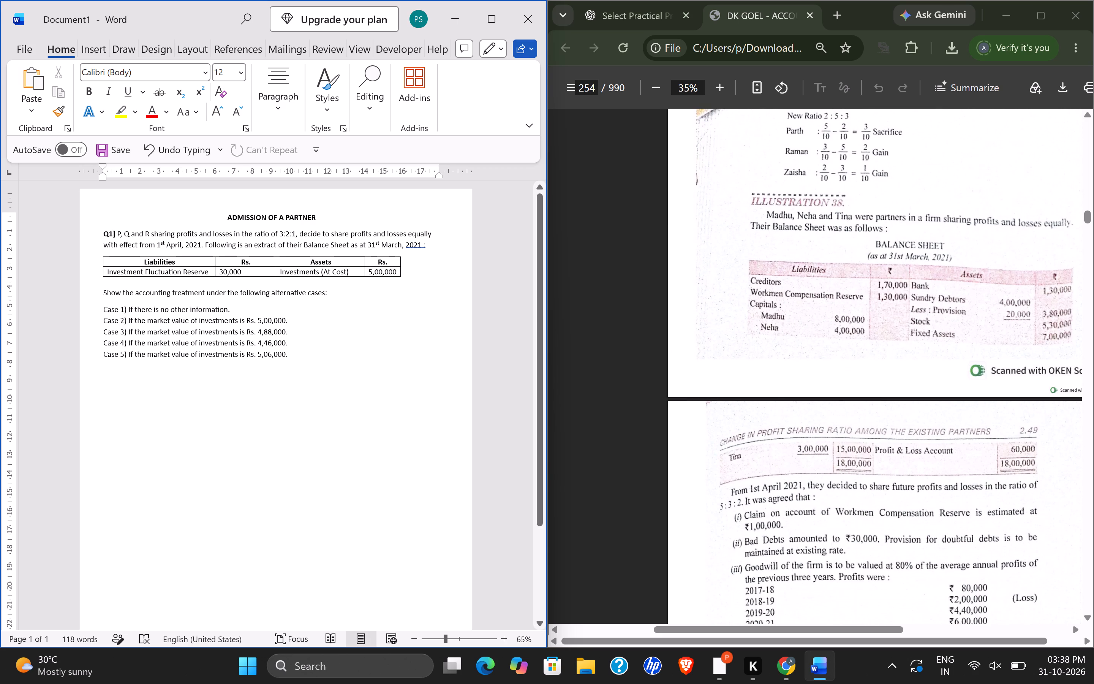
pyautogui.press('Return')
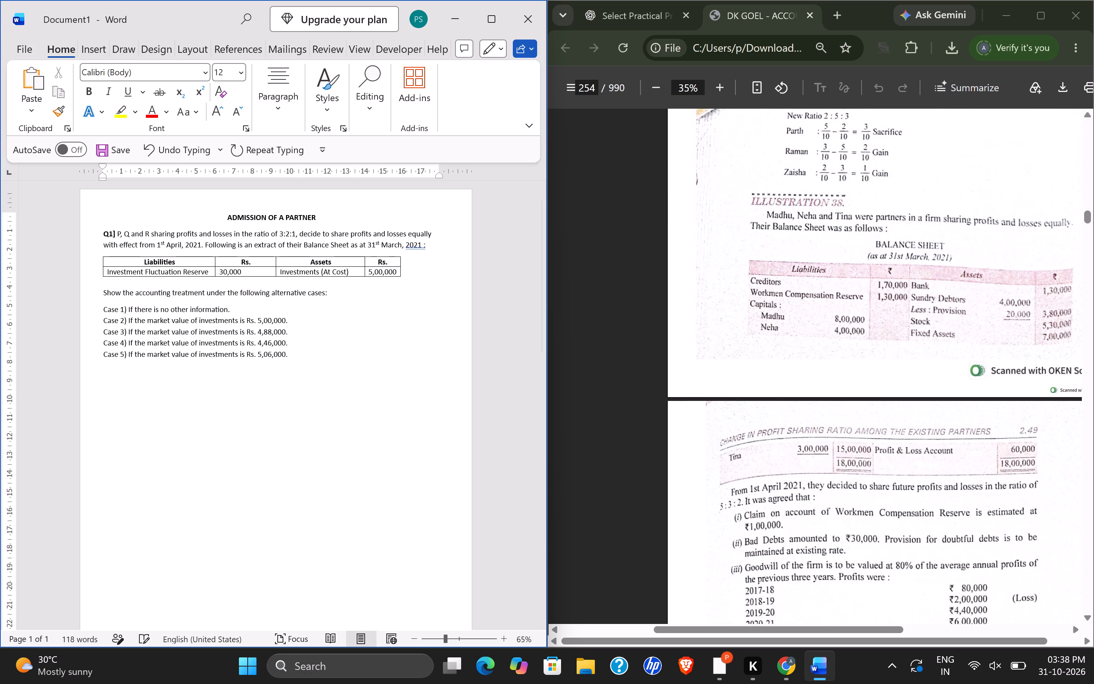
pyautogui.write('Q@')
pyautogui.press('BackSpace')
pyautogui.press('2')
pyautogui.press(']')
pyautogui.press('space')
# Write the opening of Q2 as "Madhu, Neha and Tina were partners in a firm sharing profits and losses equally".
pyautogui.write('Madhu')
pyautogui.press(',')
pyautogui.press('space')
pyautogui.write('Neha')
pyautogui.press('space')
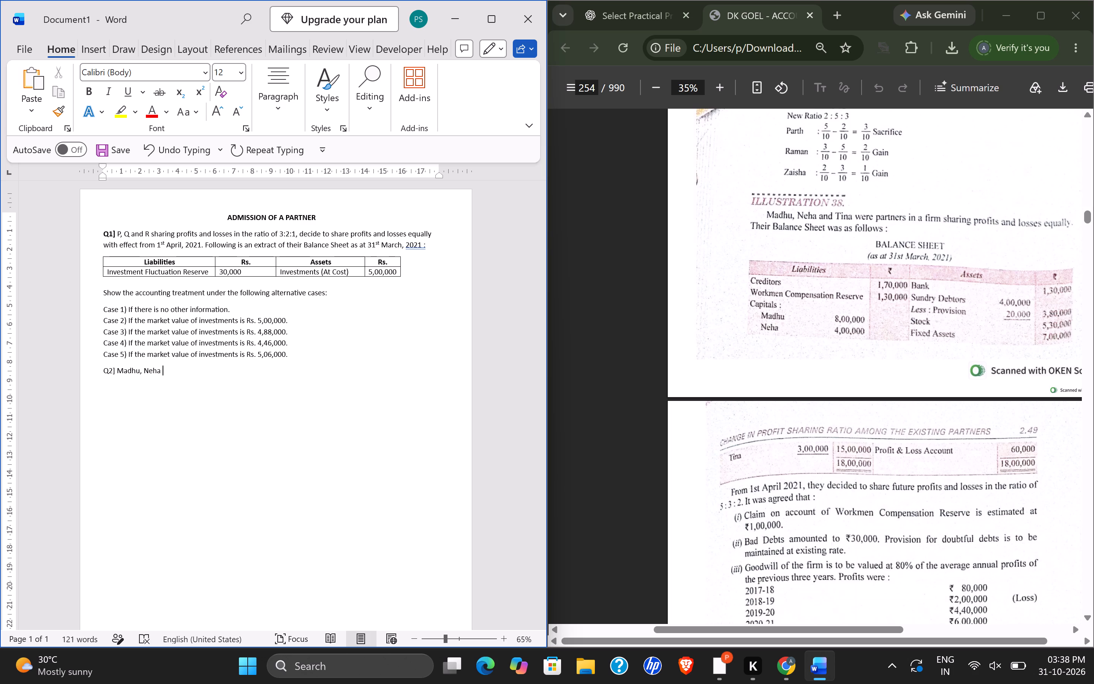
pyautogui.write('and Tina')
pyautogui.press('space')
pyautogui.write('were')
pyautogui.press('space')
pyautogui.write('partners')
pyautogui.press('space')
pyautogui.write('in a firm')
pyautogui.press('space')
pyautogui.write('sharing')
pyautogui.press('space')
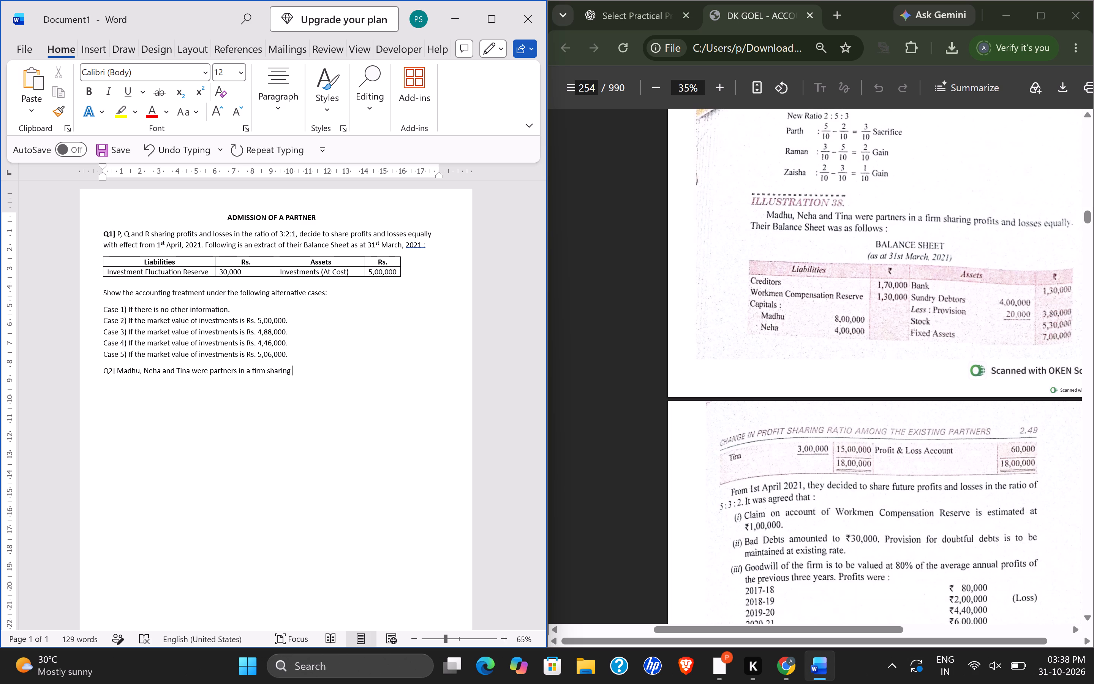
pyautogui.write('profits')
pyautogui.press('space')
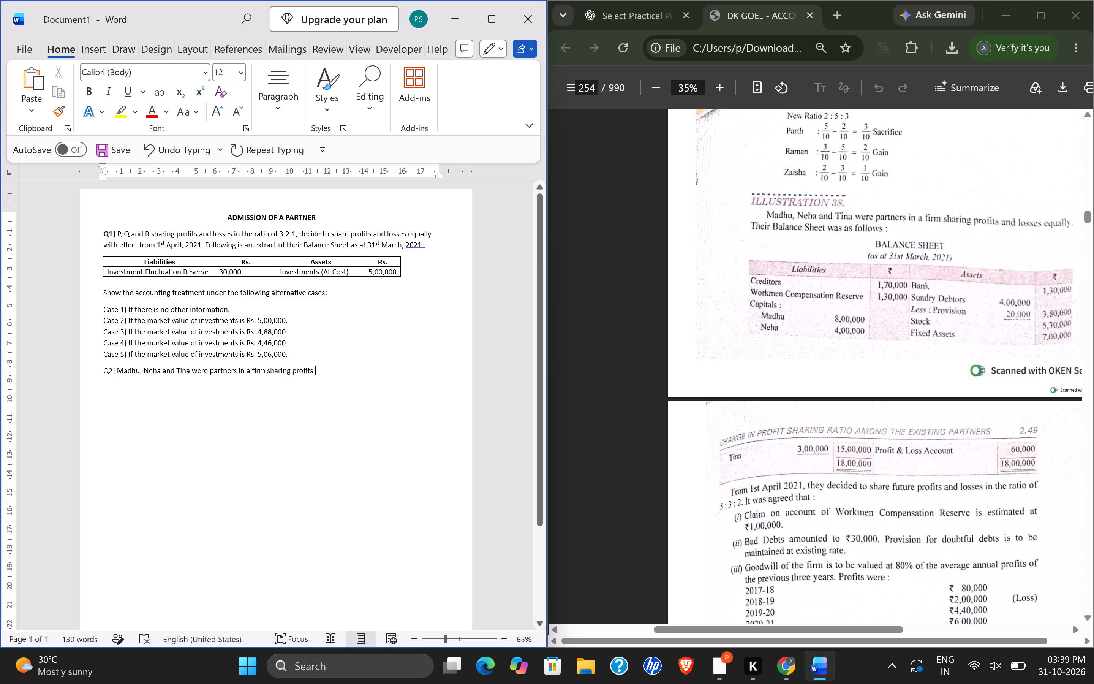
pyautogui.write('and')
pyautogui.press('space')
pyautogui.write('losses')
pyautogui.press('space')
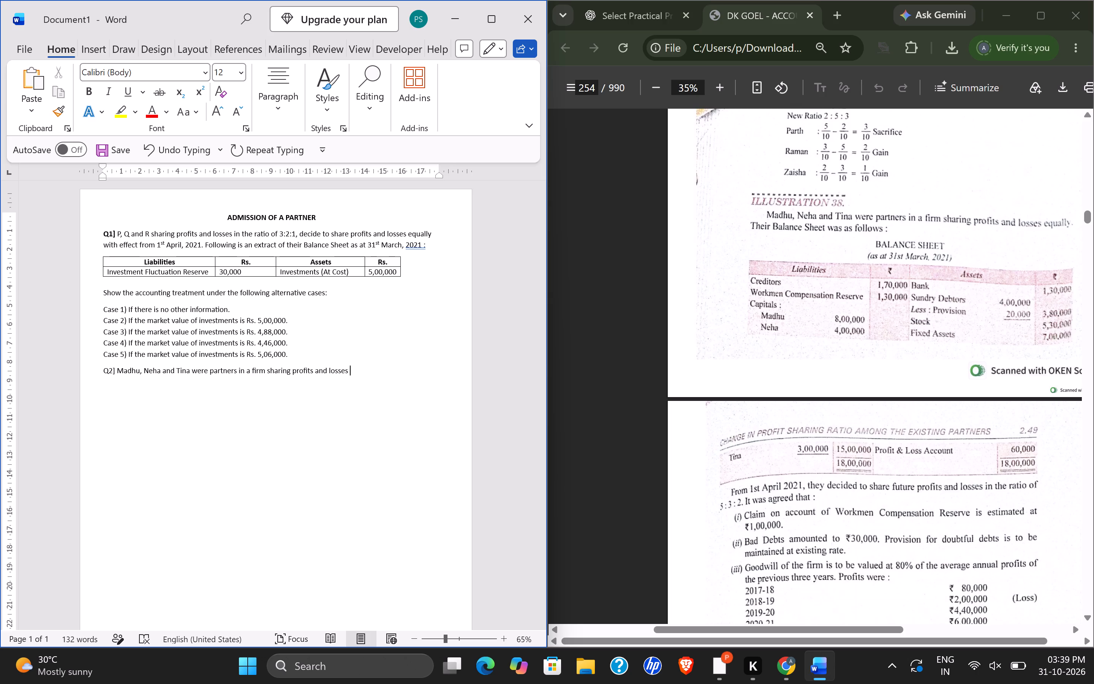
pyautogui.write('equally')
# End that sentence with a full stop and add "Their Balance Sheet was as follows:", with Balance Sheet capitalised.
pyautogui.write('. Their balance')
pyautogui.press('space')
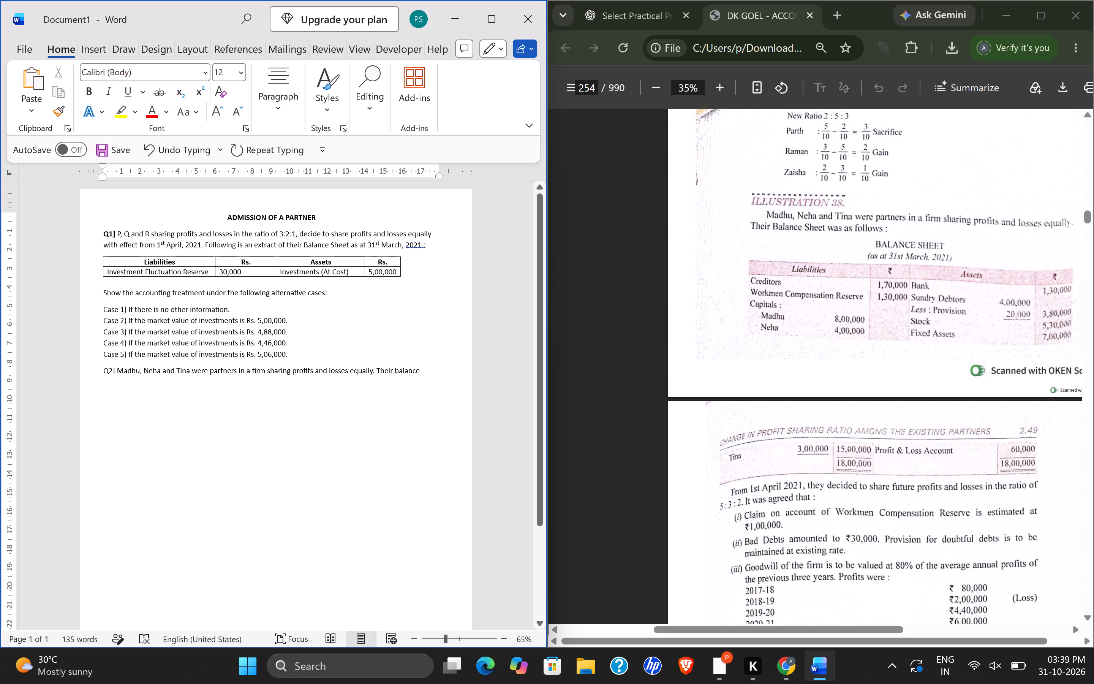
pyautogui.click(398, 372)
pyautogui.press('BackSpace')
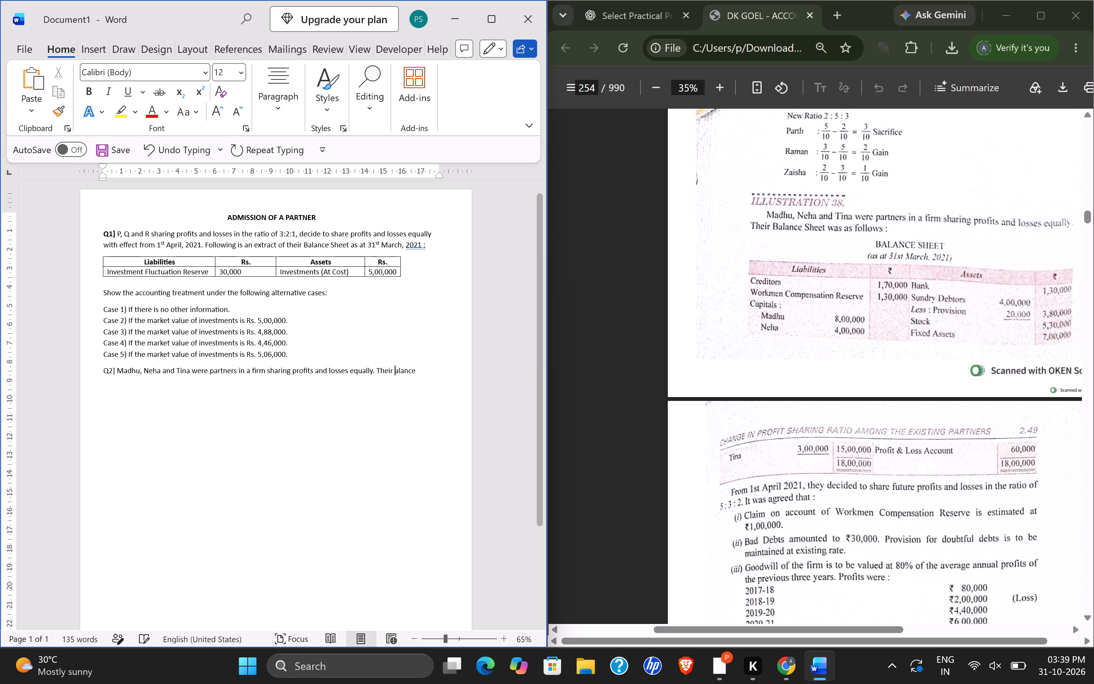
pyautogui.hotkey('shift', 'b')
pyautogui.press('Right')
pyautogui.press('Right')
pyautogui.press('Right')
pyautogui.press('Right')
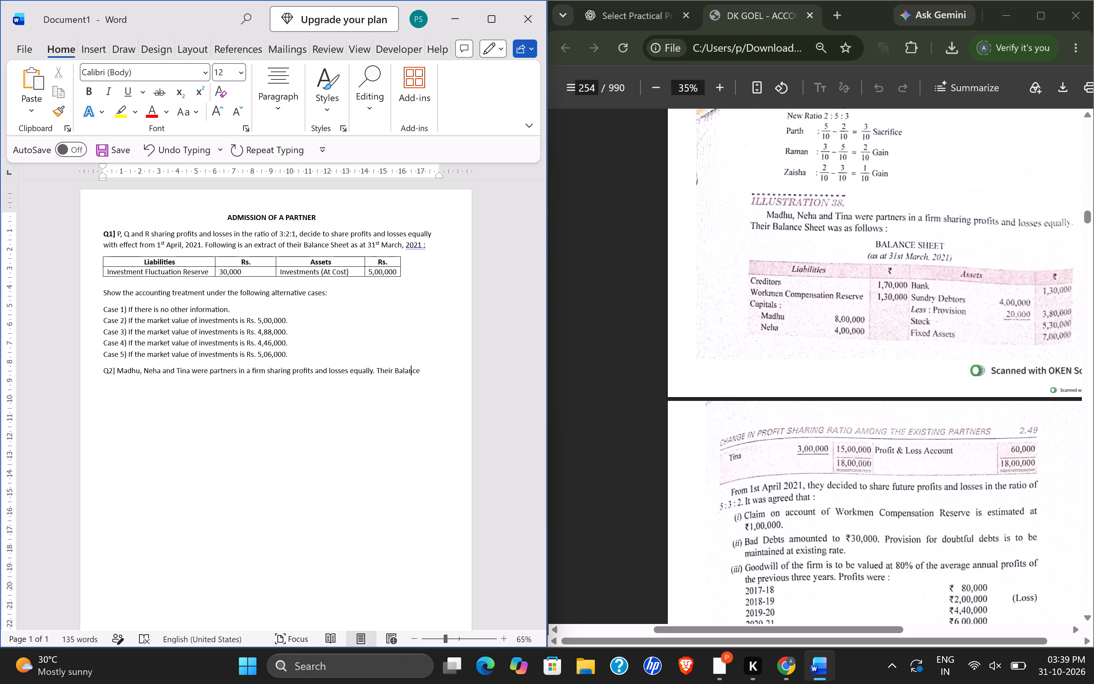
pyautogui.press('Right')
pyautogui.press('Right')
pyautogui.press('space')
pyautogui.write('Sheet')
pyautogui.press('space')
pyautogui.write('was as')
pyautogui.press('space')
pyautogui.press('f')
pyautogui.write('ollows')
pyautogui.press('space')
pyautogui.press('BackSpace')
pyautogui.hotkey('shift', ':')
# Add the heading "BALANCE SHEET" in a new paragraph below the Q2 text.
pyautogui.press('Return')
pyautogui.write('BAKA')
pyautogui.press('BackSpace')
pyautogui.press('BackSpace')
pyautogui.write('LANCE')
pyautogui.press('space')
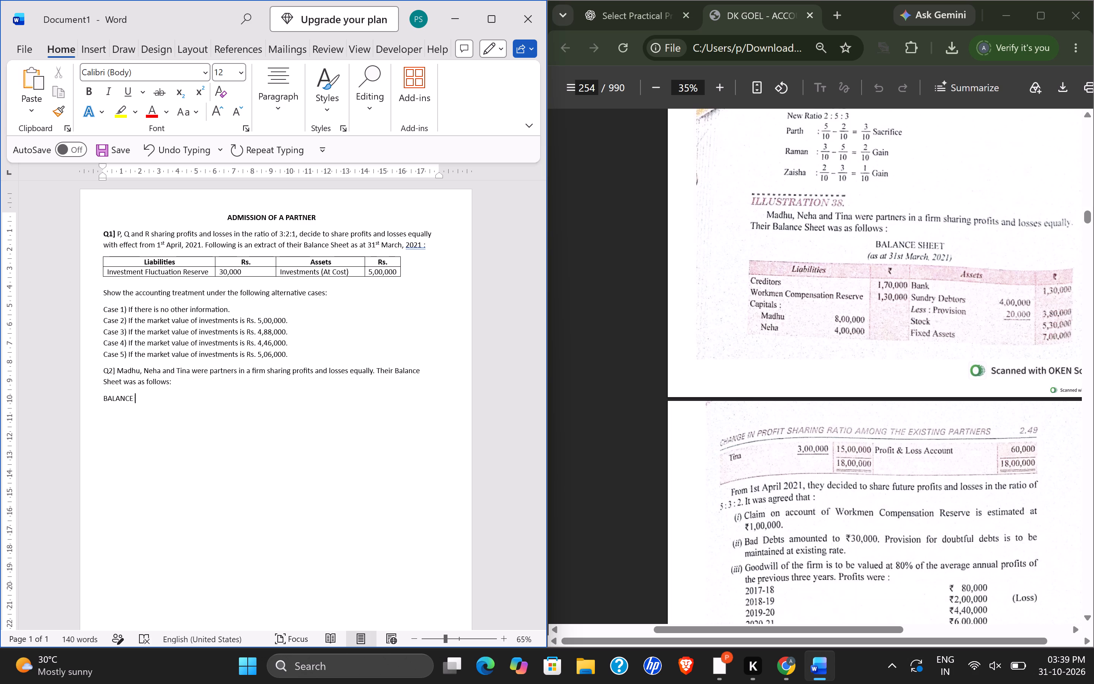
pyautogui.write('SHEET')
pyautogui.press('space')
# Add the date line "(as at 31st March 2021)" in a new paragraph under the BALANCE SHEET heading.
pyautogui.press('Return')
pyautogui.hotkey('shift', '(')
pyautogui.press('a')
pyautogui.write('s a')
pyautogui.write('t')
pyautogui.press('space')
pyautogui.write('31')
pyautogui.write('st')
pyautogui.press('space')
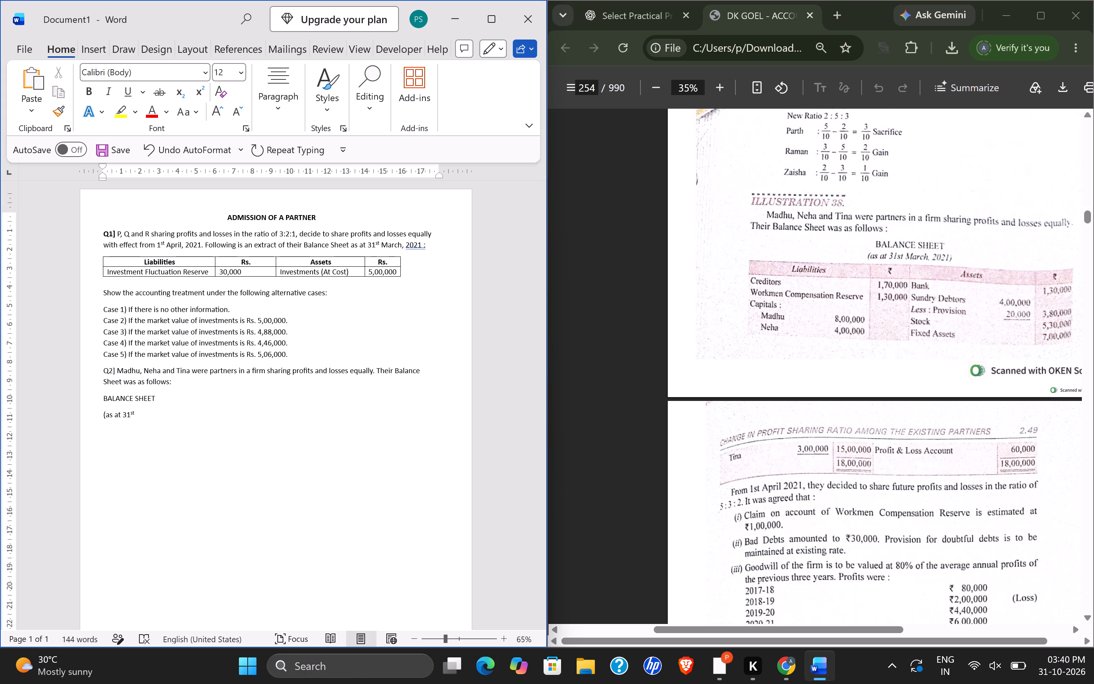
pyautogui.write('March')
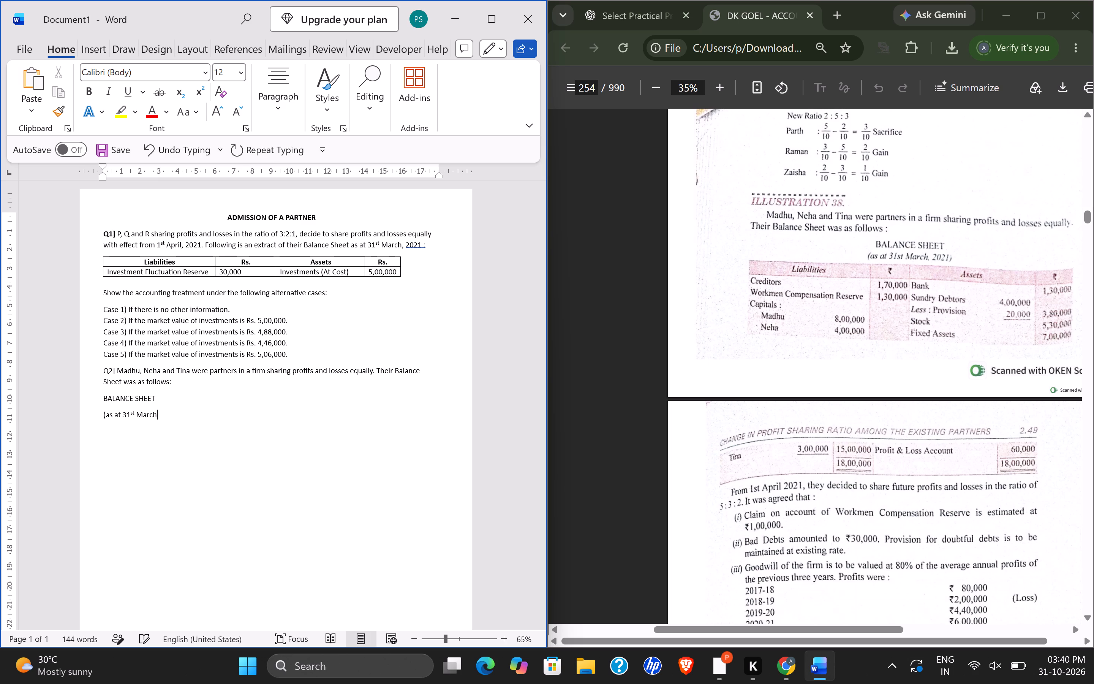
pyautogui.press('space')
pyautogui.write('2021')
pyautogui.hotkey('shift', ')')
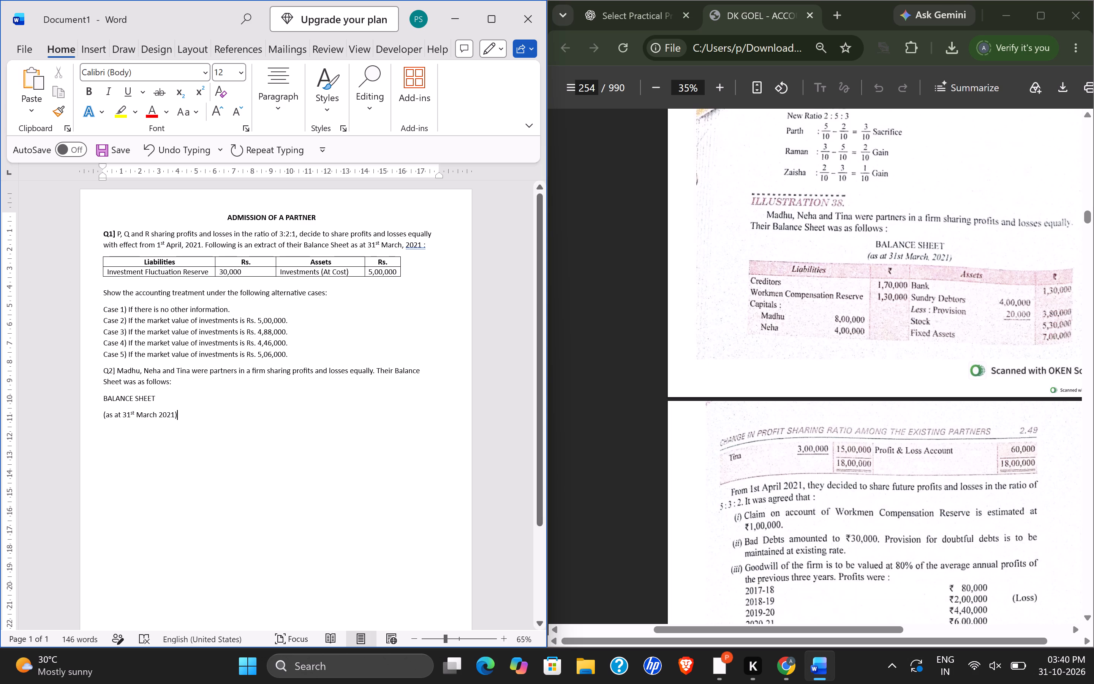
# Replace the paragraph break between BALANCE SHEET and the date line with a line break within the same paragraph.
pyautogui.click(99, 416)
pyautogui.press('BackSpace')
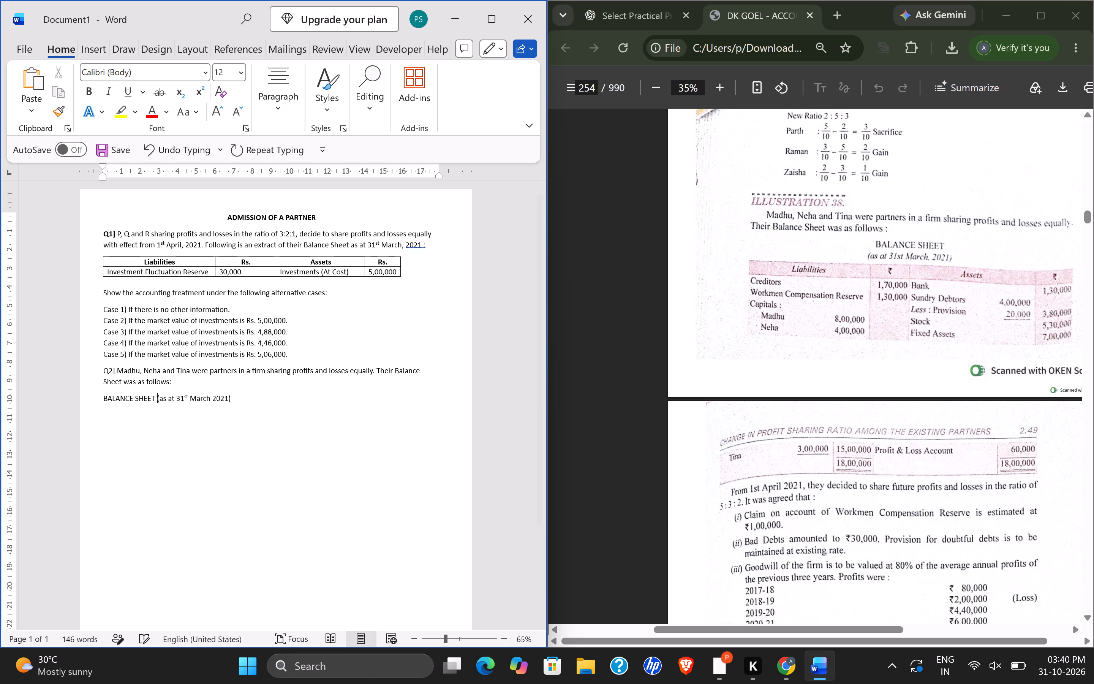
pyautogui.hotkey('shift', 'Return')
# Centre and bold the two-line "BALANCE SHEET (as at 31st March 2021)" heading under Q2.
pyautogui.moveTo(96, 397); pyautogui.dragTo(100, 397)
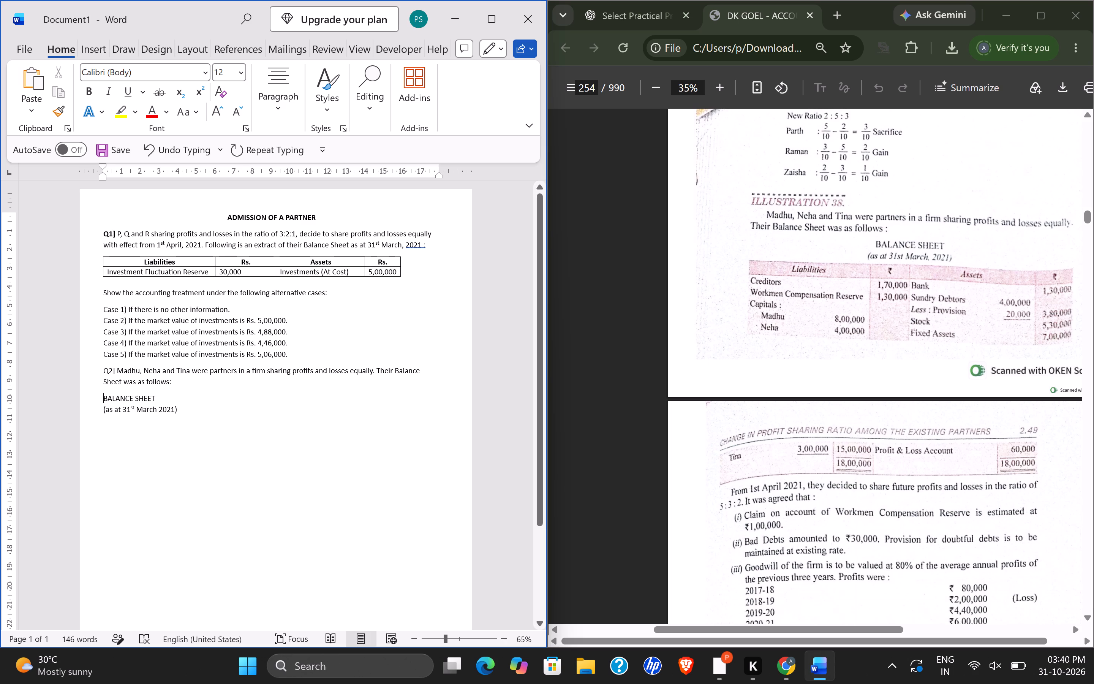
pyautogui.moveTo(100, 397); pyautogui.dragTo(188, 413)
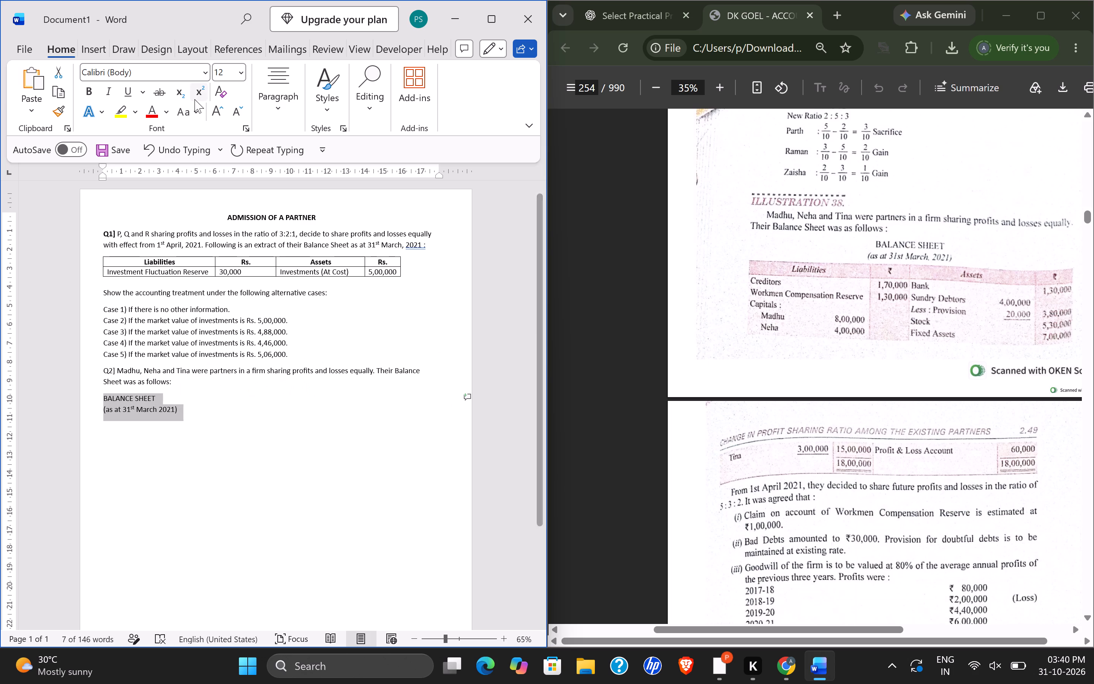
pyautogui.click(272, 116)
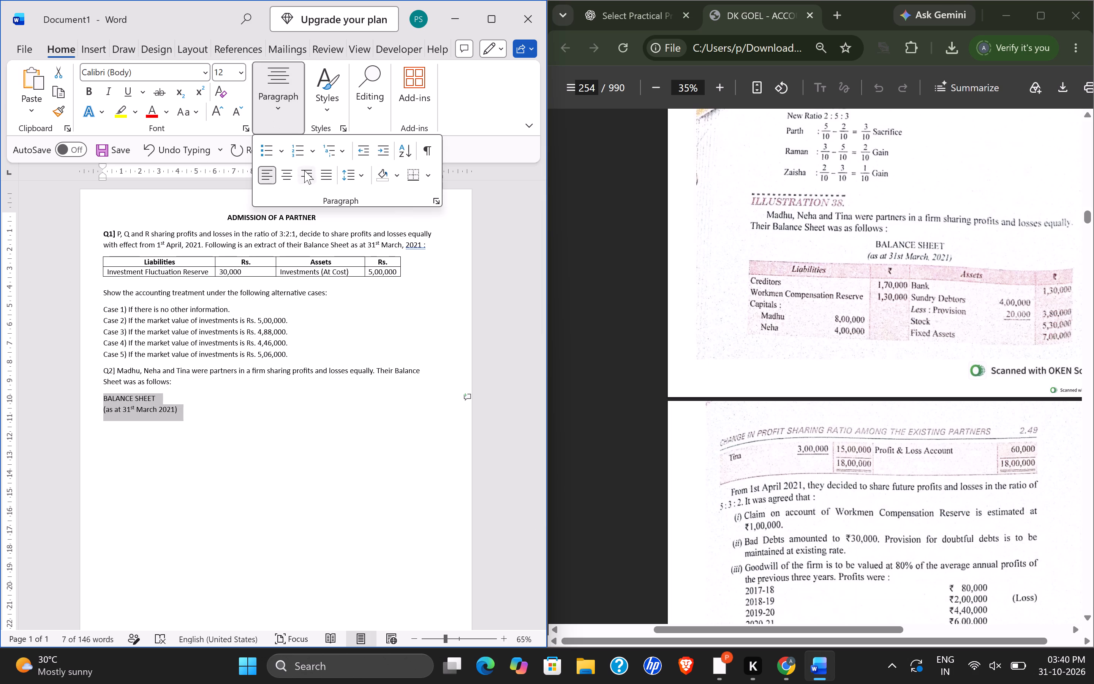
pyautogui.click(289, 177)
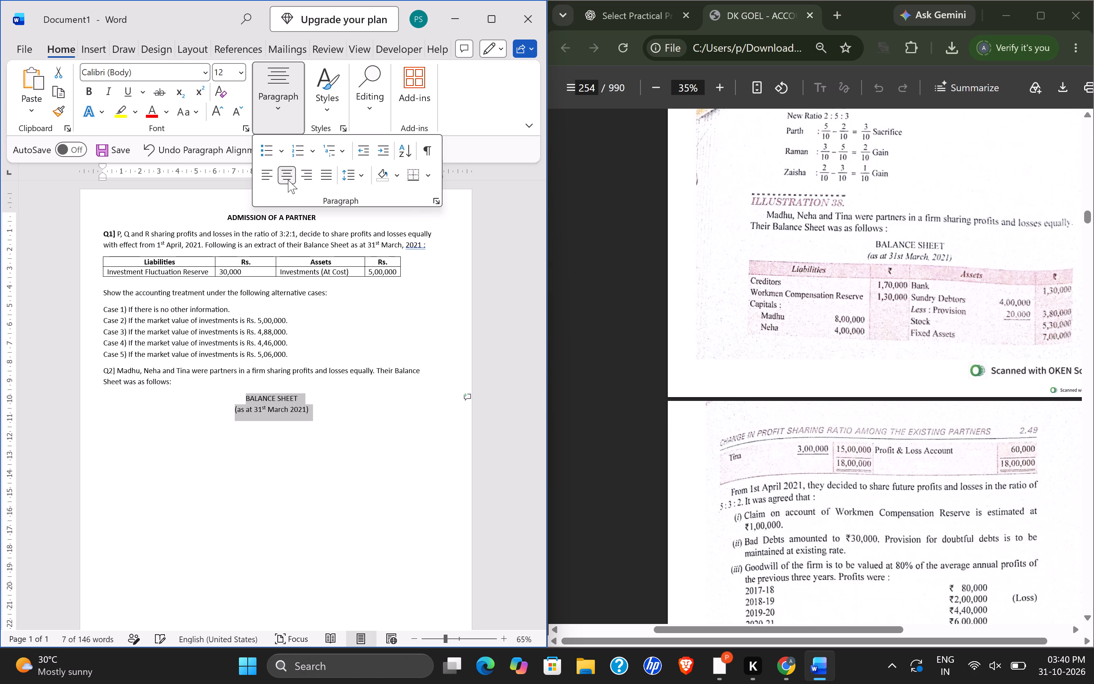
pyautogui.click(89, 92)
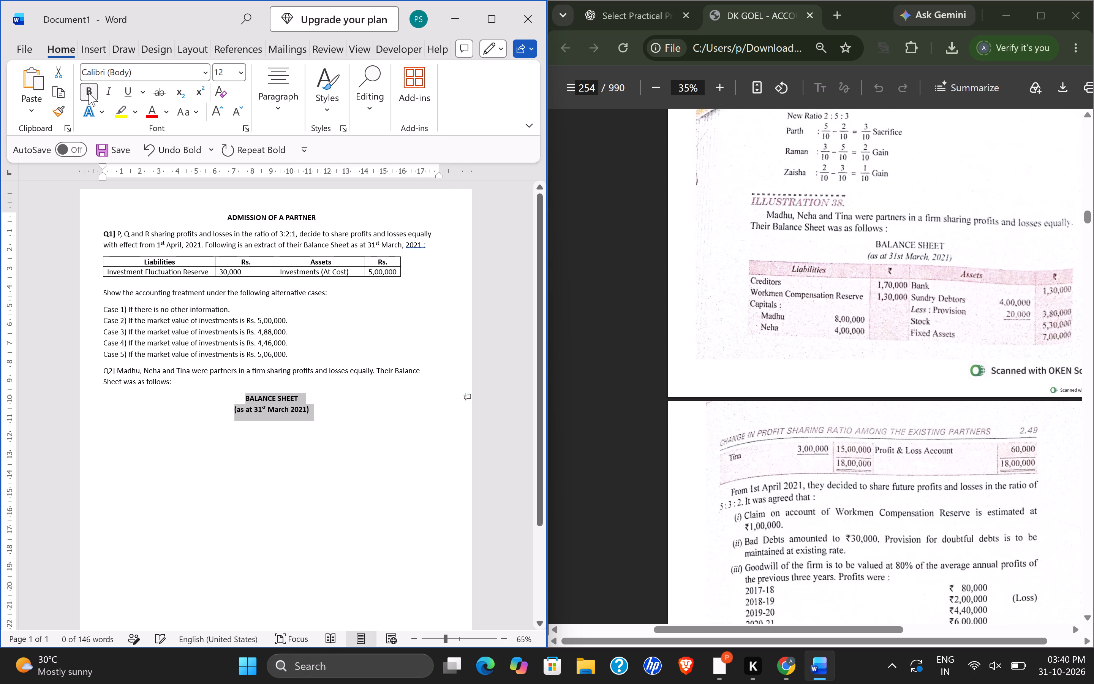
# Insert a table of four columns and six rows in a new paragraph below the balance sheet heading.
pyautogui.click(345, 408)
pyautogui.press('Return')
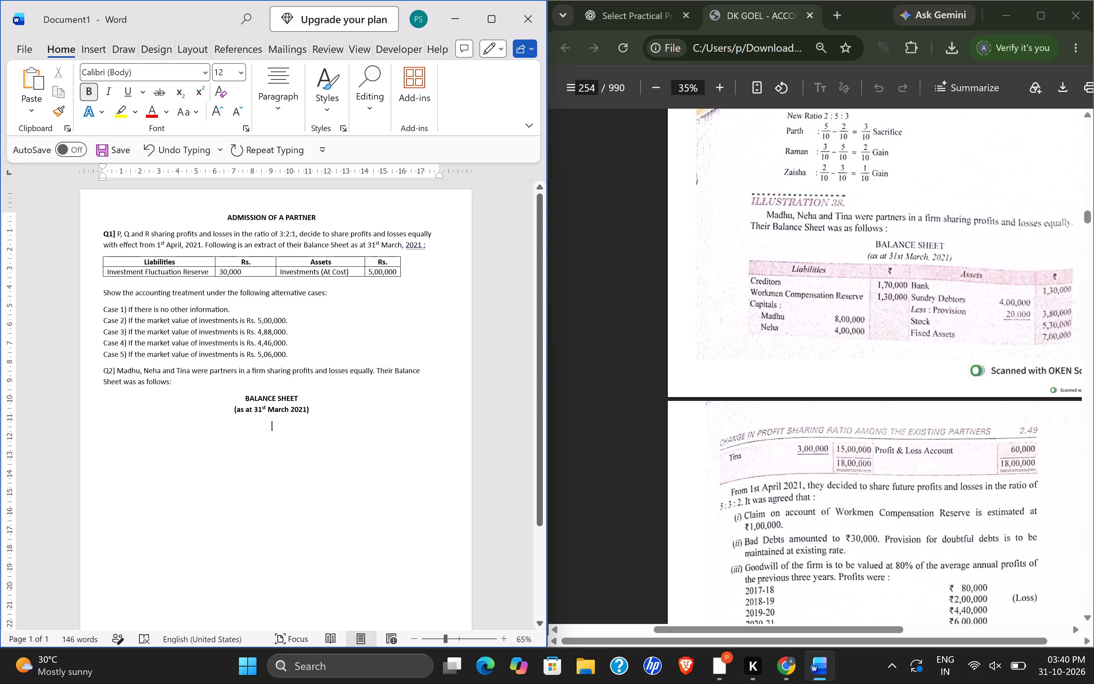
pyautogui.click(79, 47)
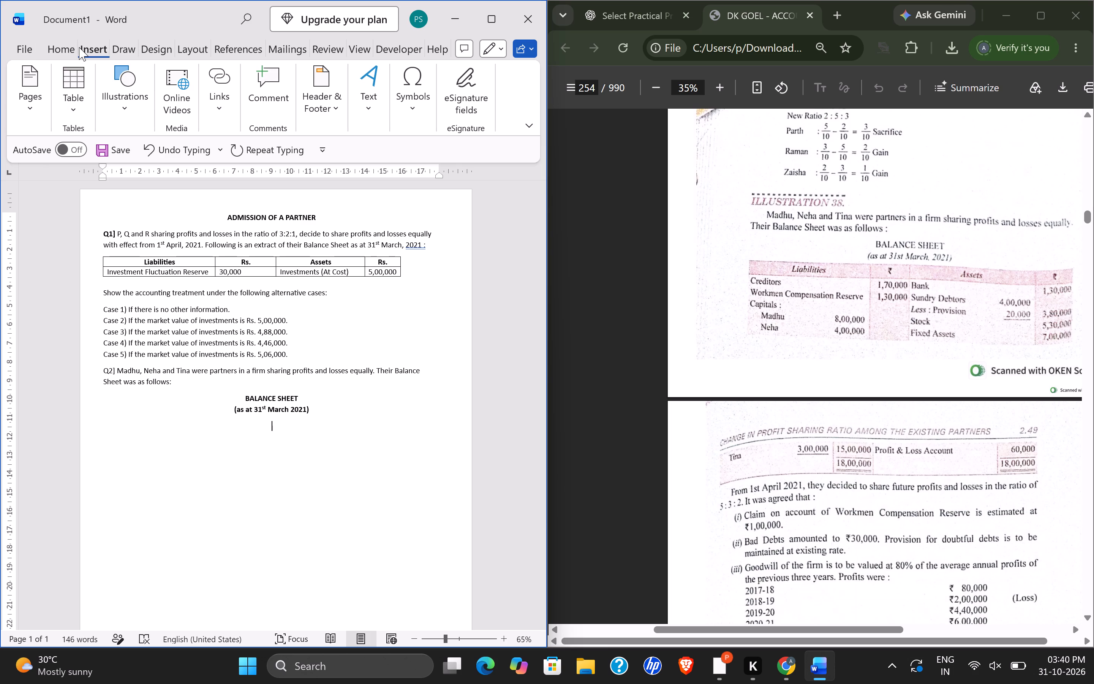
pyautogui.click(74, 89)
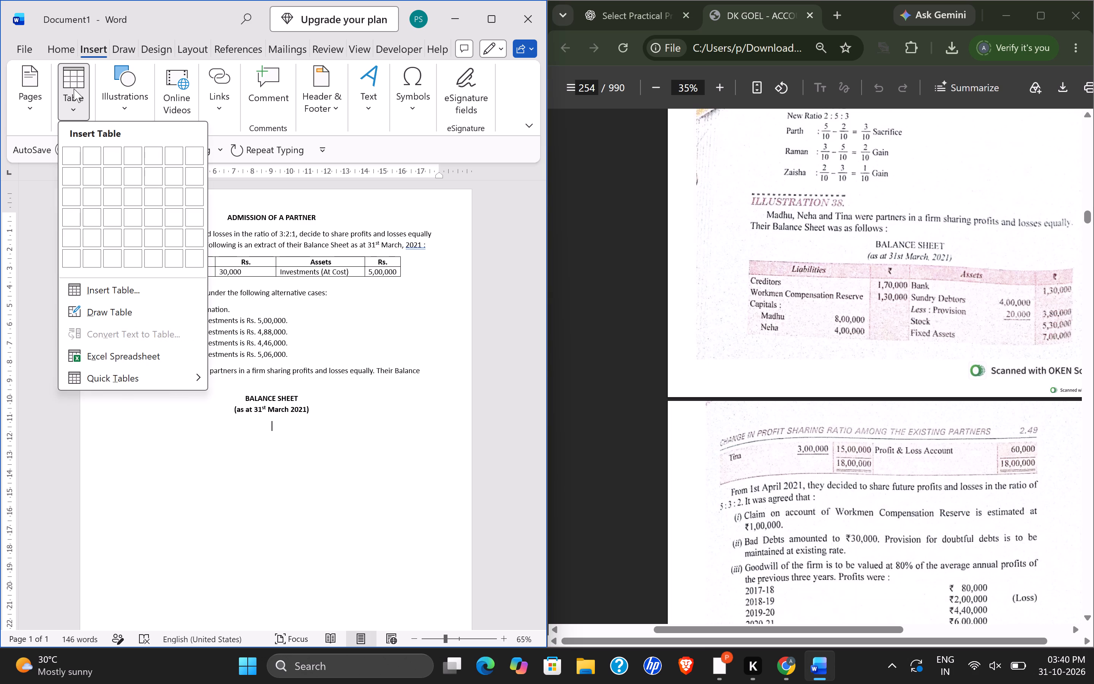
pyautogui.click(129, 256)
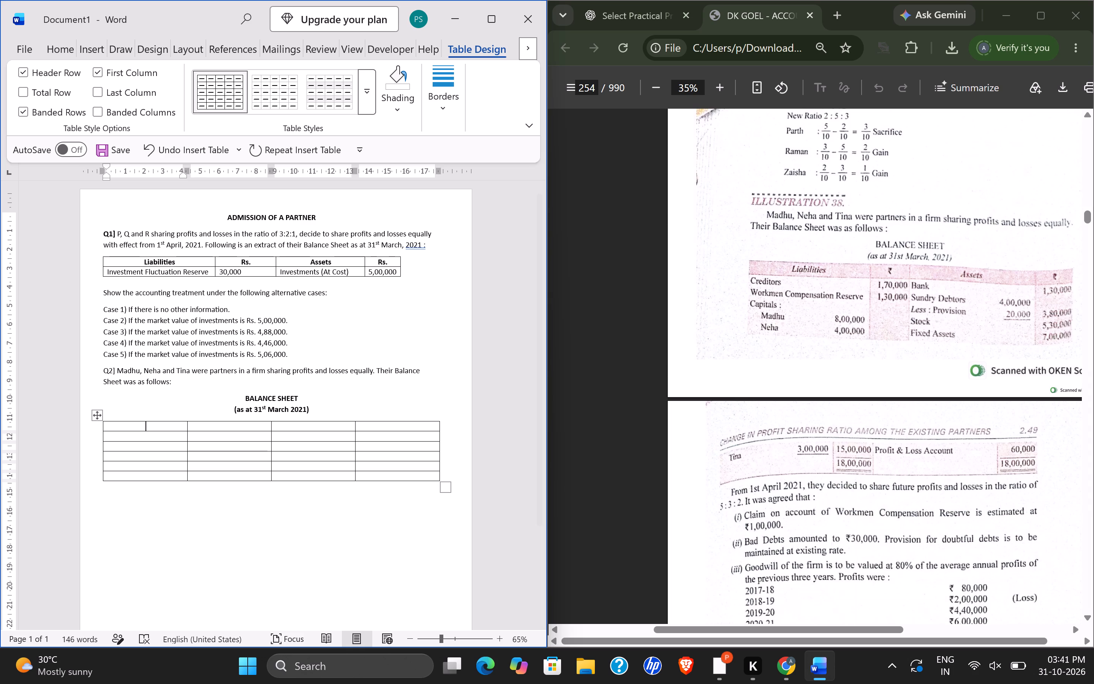
# Fill the new table's header row with Liabilities, Rs., Assets and Rs.
pyautogui.hotkey('shift', 'l')
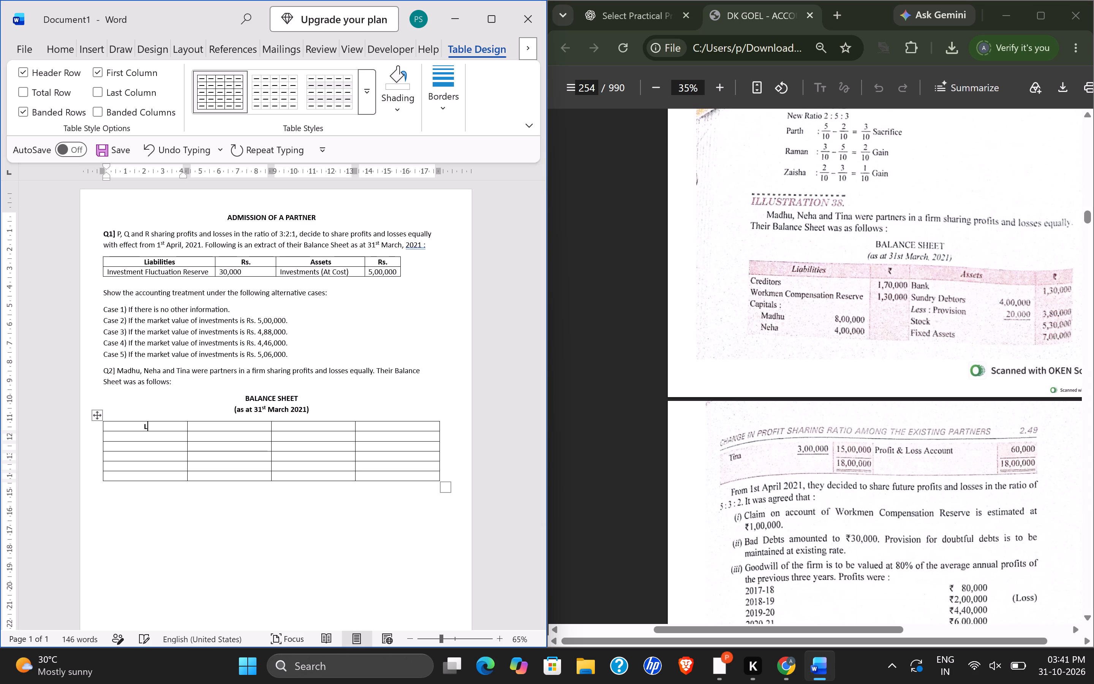
pyautogui.write('iabilitir')
pyautogui.press('BackSpace')
pyautogui.write('es')
pyautogui.press('Right')
pyautogui.write('Rs.')
pyautogui.press('Right')
pyautogui.write('Assets')
pyautogui.press('space')
pyautogui.press('Right')
pyautogui.write('Rs.')
# Enter the liability Creditors with the amount 1,70,000 in the row below the headers.
pyautogui.press('Down')
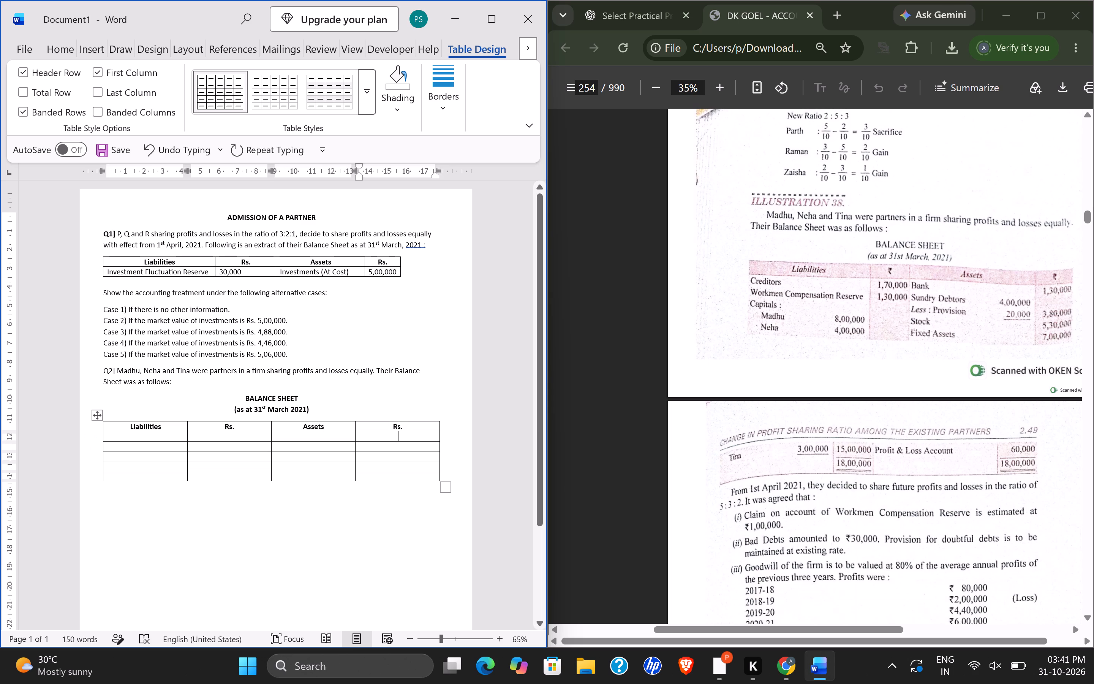
pyautogui.click(125, 439)
pyautogui.write('Creditor')
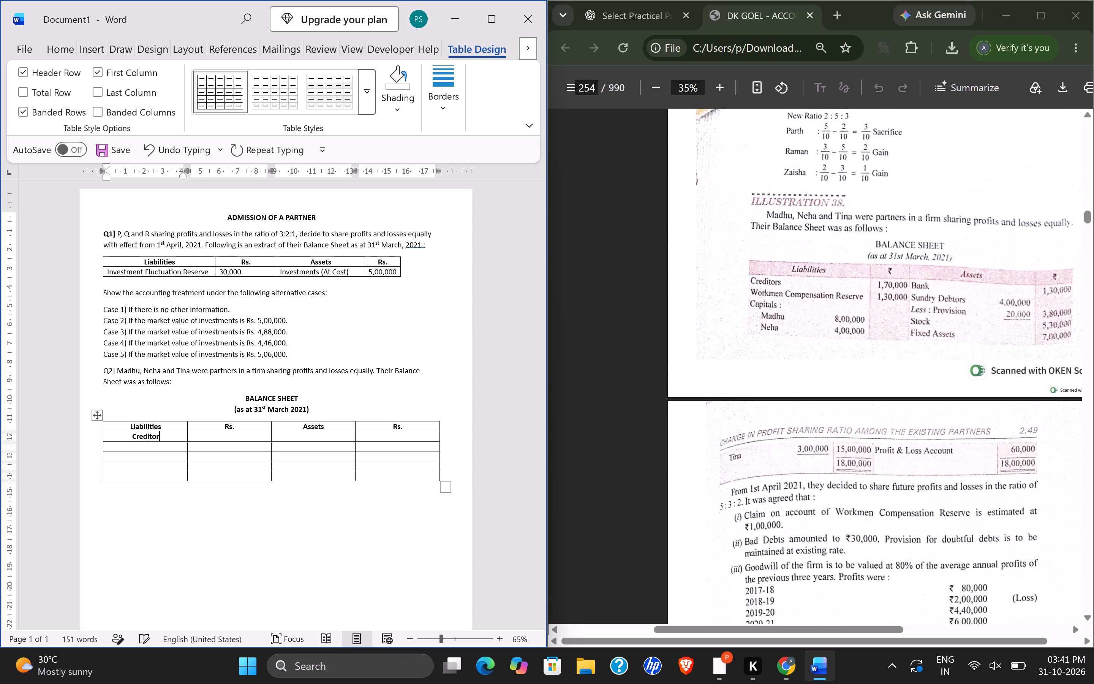
pyautogui.press('s')
pyautogui.press('Right')
pyautogui.write('1,70,000')
pyautogui.press('Left')
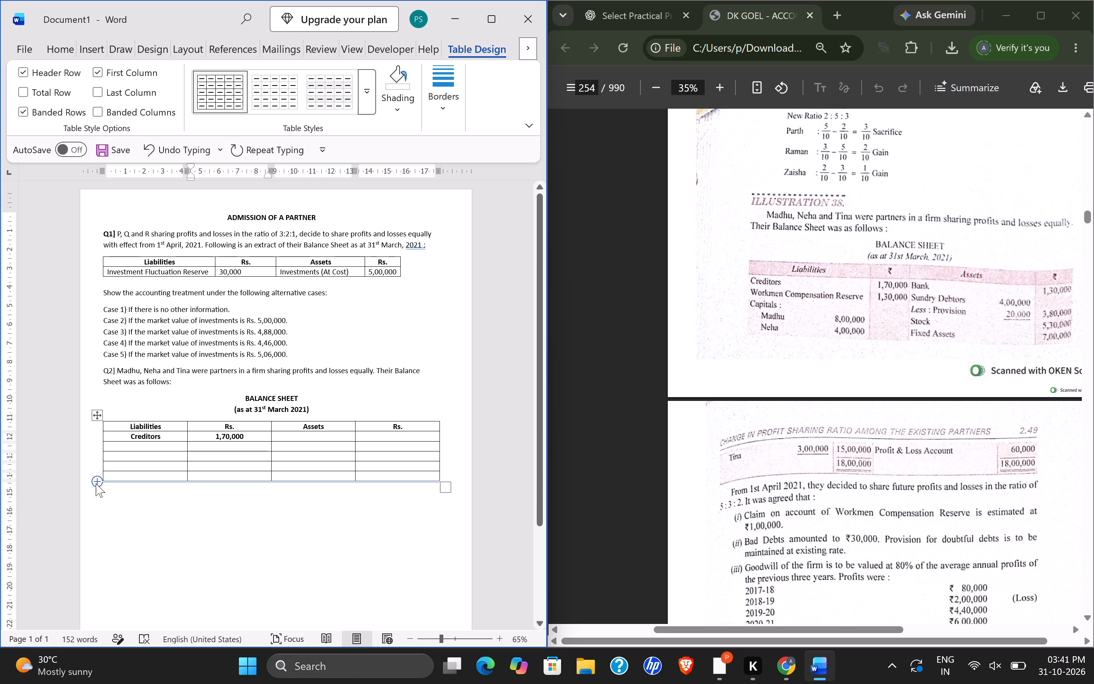
# Enter the liability Workmen Compensation Reserve with the amount 1,30,000 in the row below Creditors.
pyautogui.click(131, 449)
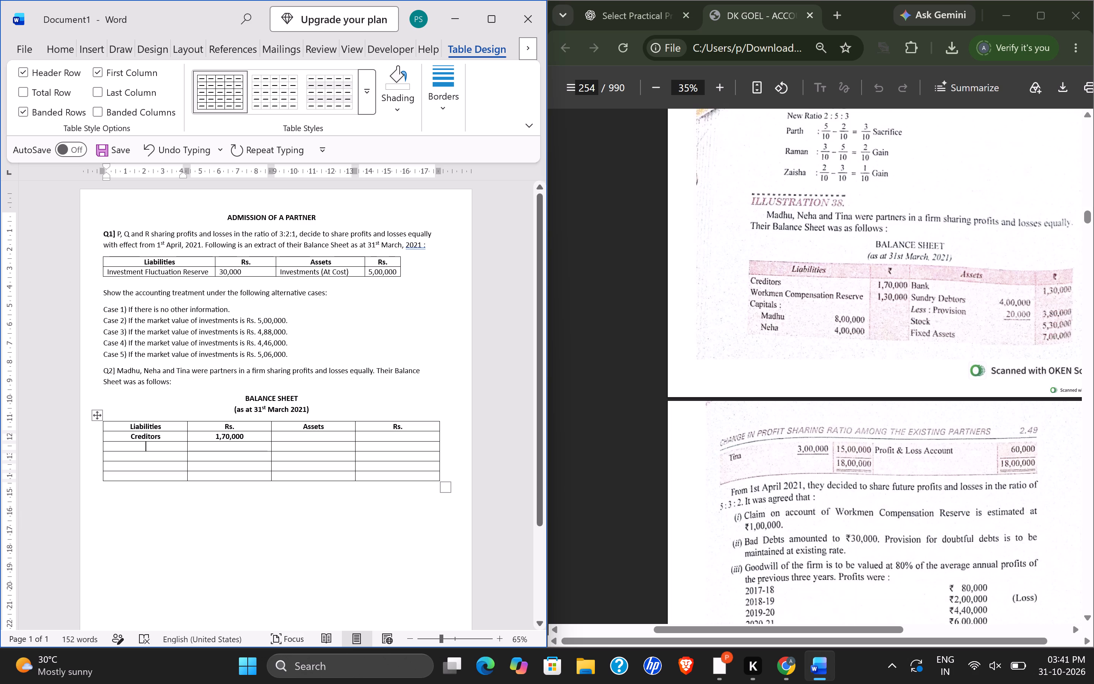
pyautogui.write('Workmen')
pyautogui.press('space')
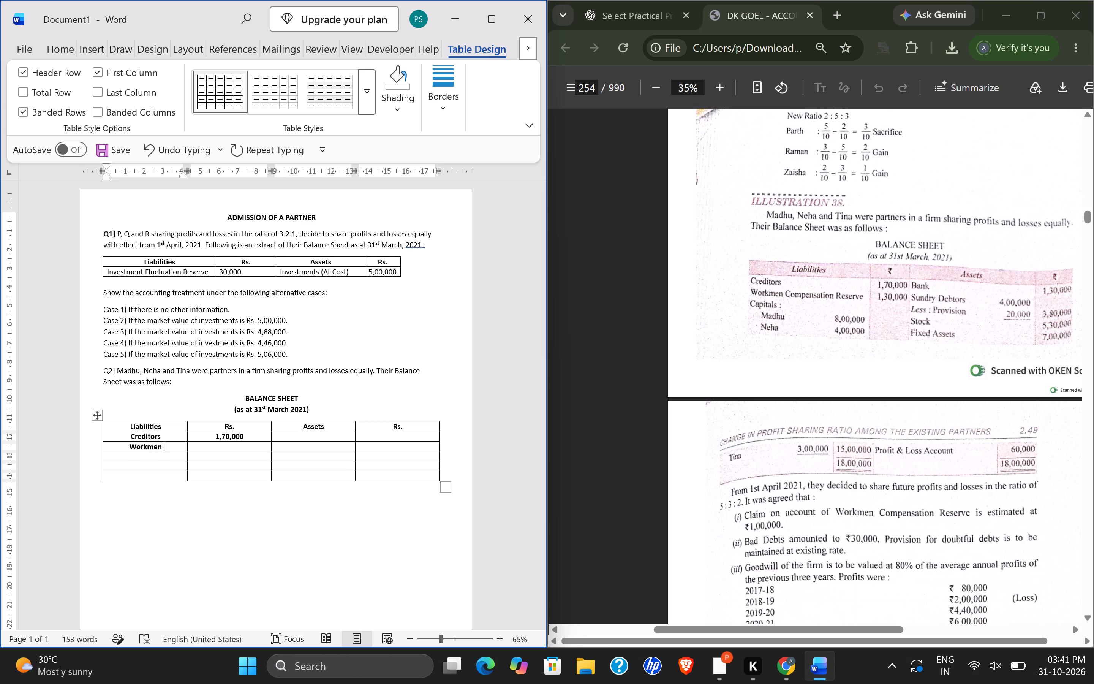
pyautogui.write('Com')
pyautogui.write('pensation')
pyautogui.press('space')
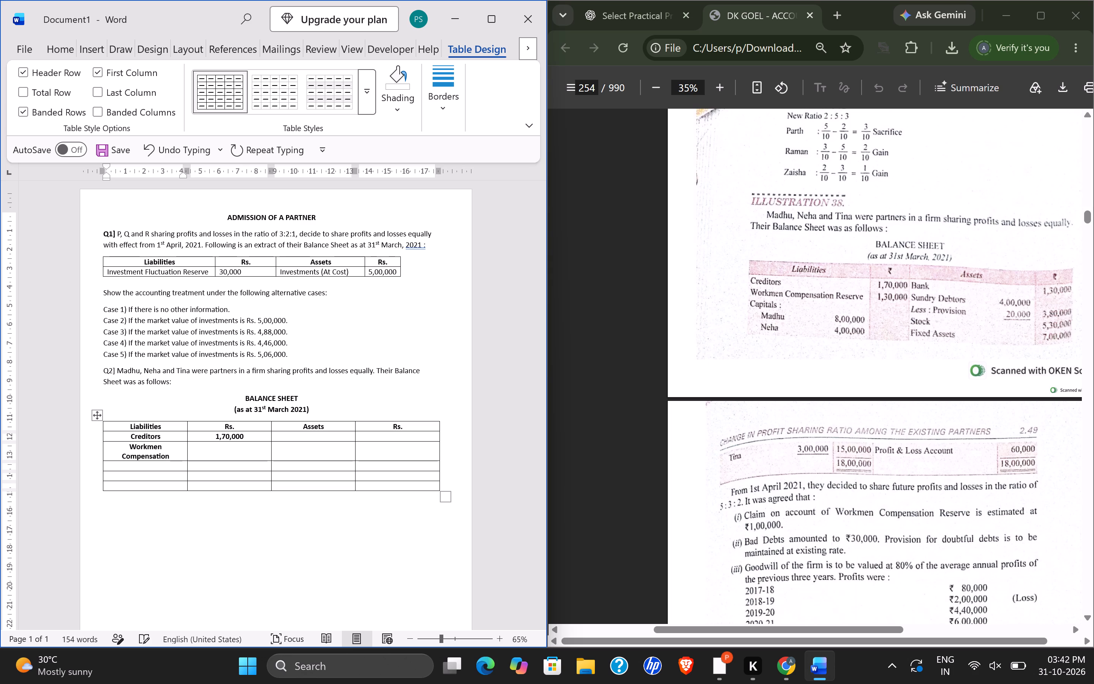
pyautogui.press('r')
pyautogui.press('BackSpace')
pyautogui.write('Re')
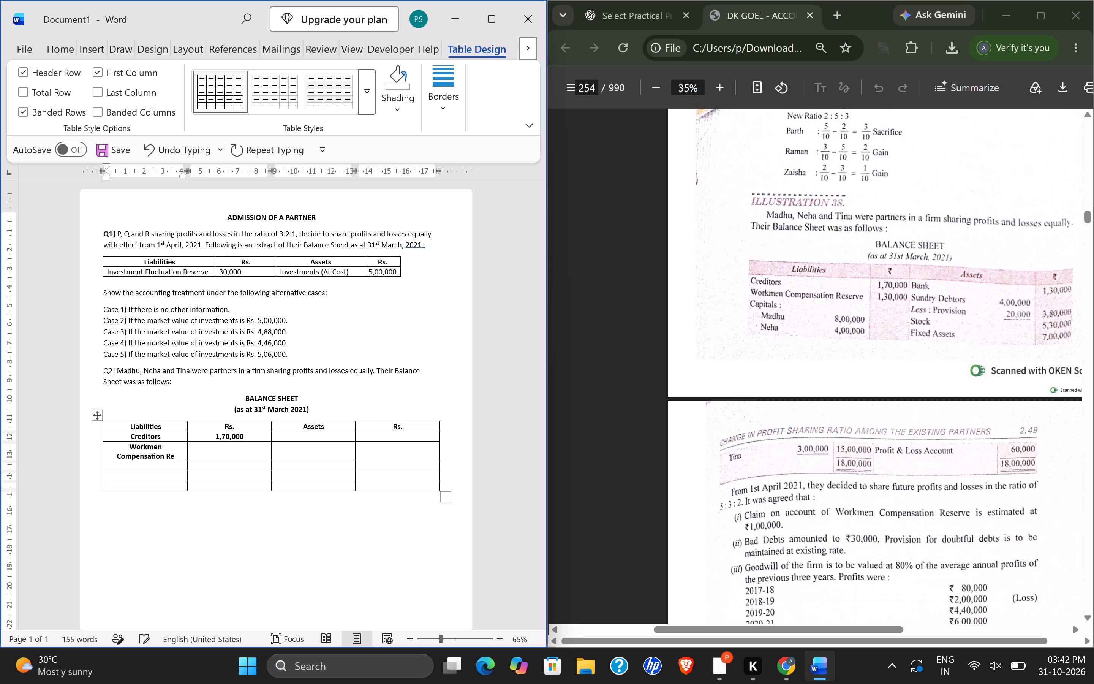
pyautogui.write('serve')
pyautogui.press('space')
pyautogui.press('Right')
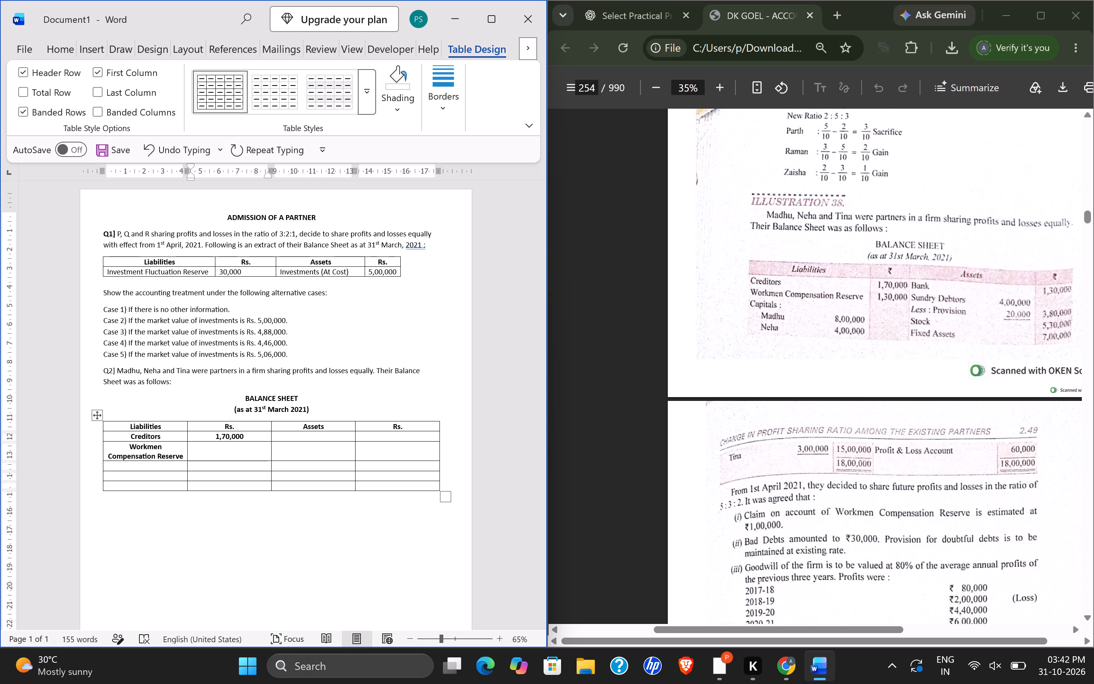
pyautogui.write('1,')
pyautogui.write('30')
pyautogui.write(',000')
pyautogui.press('Right')
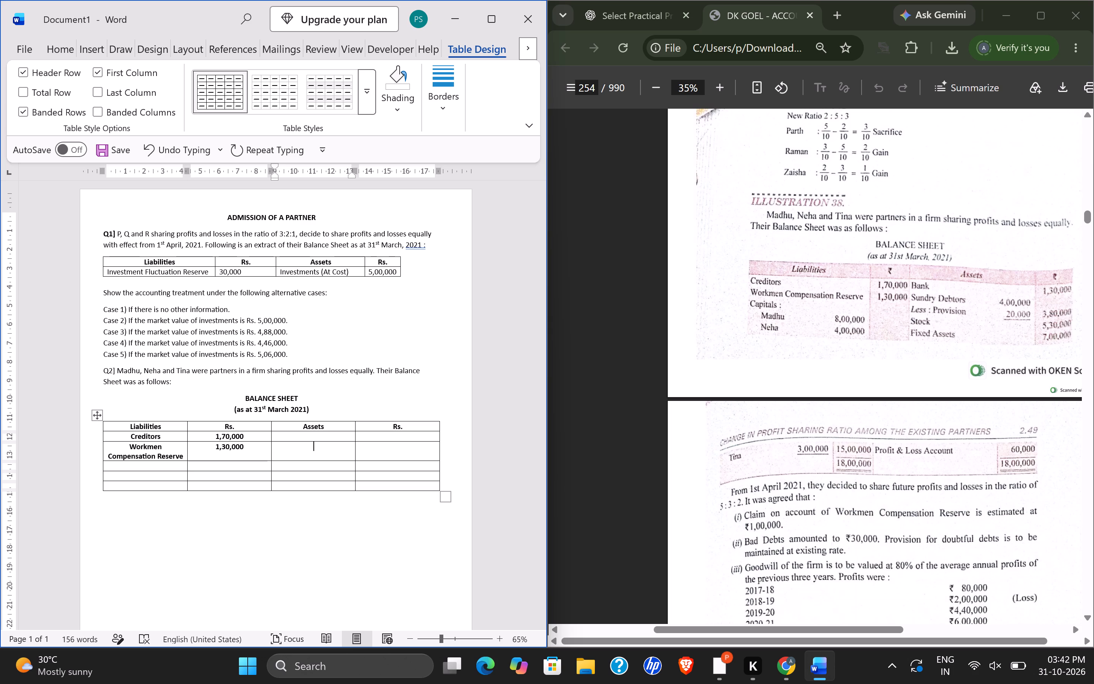
# Enter "Capitals:", Madhu and Neha in successive rows of the Liabilities column, below Workmen Compensation Reserve.
pyautogui.click(125, 465)
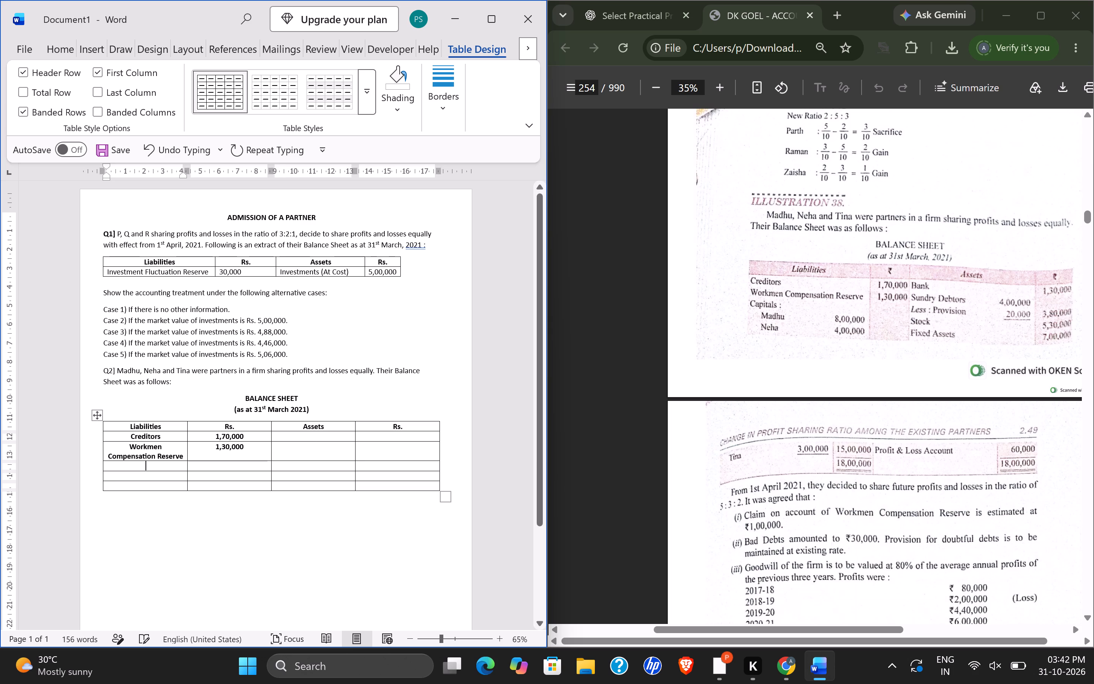
pyautogui.write('Ca')
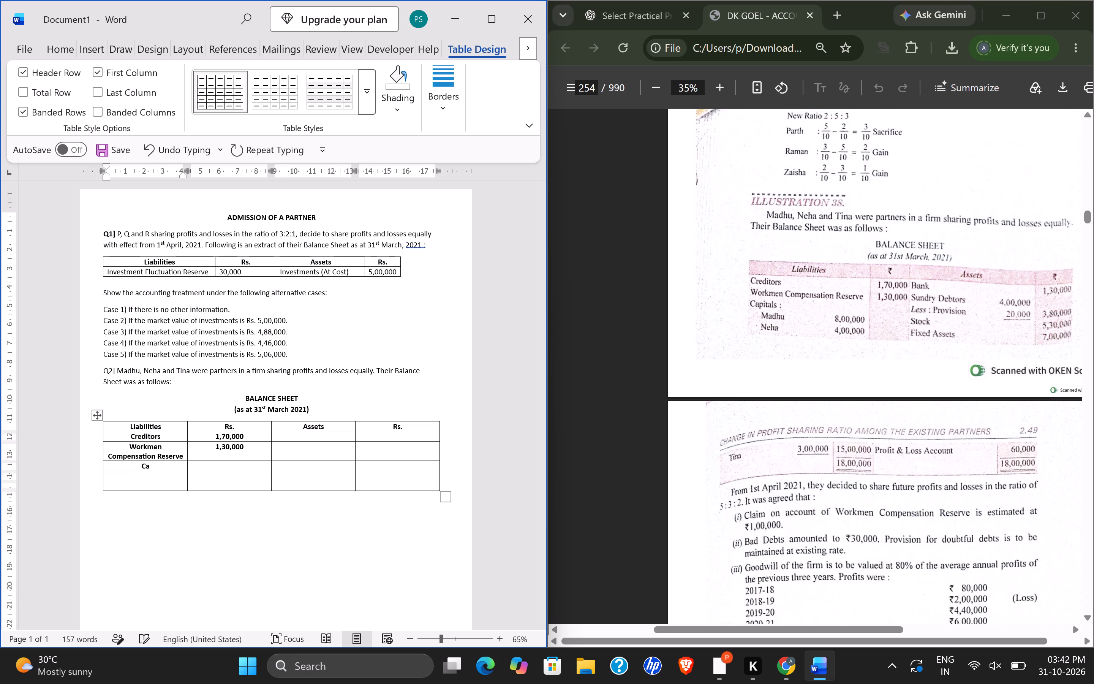
pyautogui.write('pitals')
pyautogui.hotkey('shift', ':')
pyautogui.press('Down')
pyautogui.write('Madhu')
pyautogui.press('space')
pyautogui.press('Left')
pyautogui.press('Down')
pyautogui.write('Neha')
pyautogui.press('space')
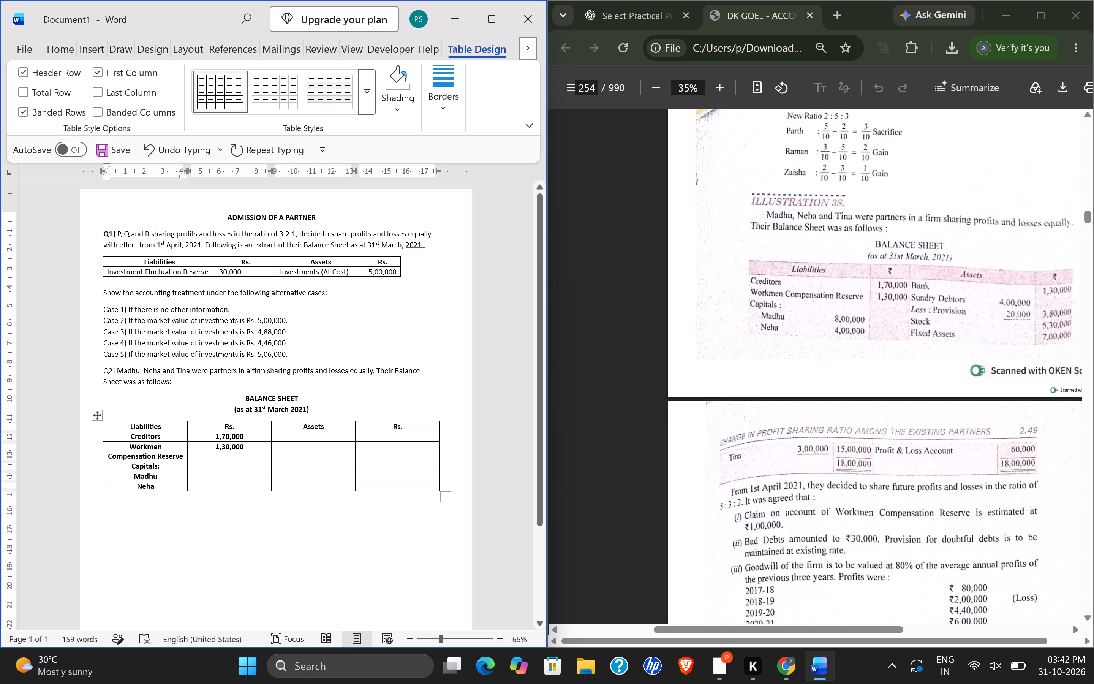
# Add three empty rows to the bottom of the Q2 balance sheet table, below the Neha row.
pyautogui.click(414, 487)
pyautogui.press('Right')
pyautogui.press('Right')
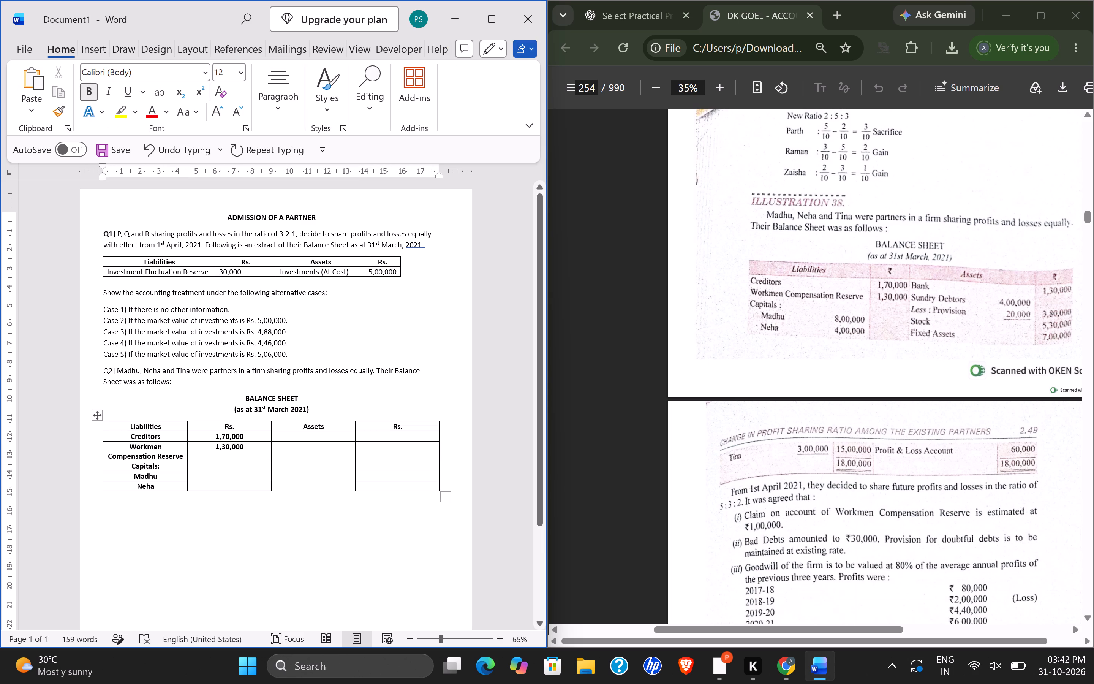
pyautogui.press('Left')
pyautogui.press('Return')
pyautogui.press('Return')
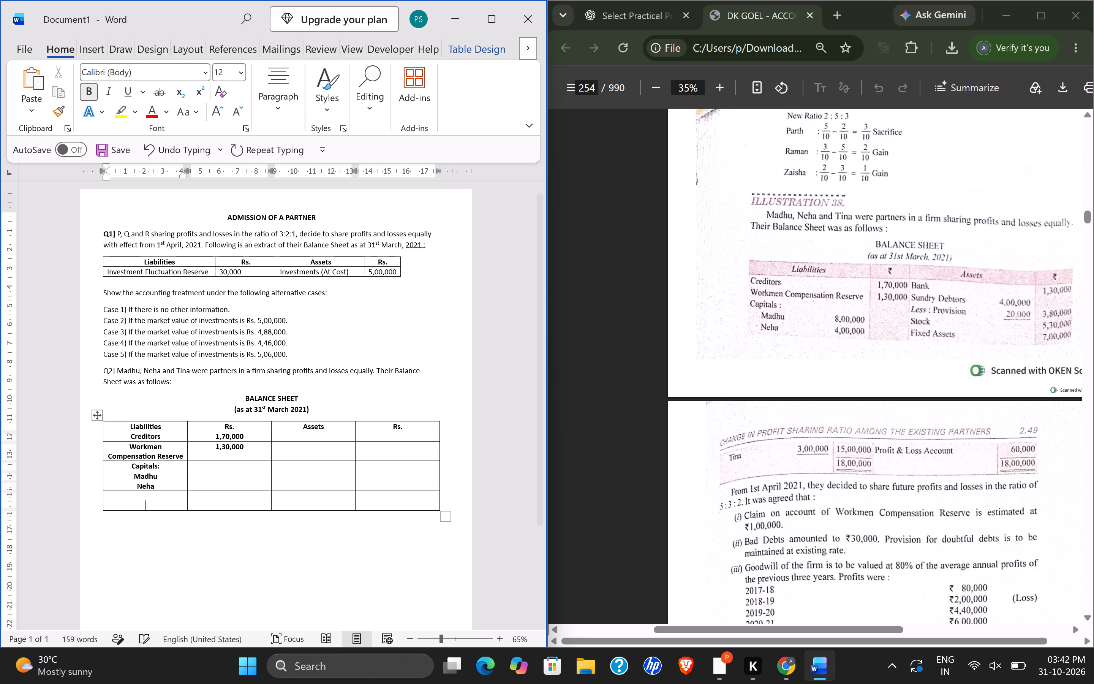
pyautogui.press('BackSpace')
pyautogui.press('BackSpace')
pyautogui.press('Right')
pyautogui.press('Right')
pyautogui.press('Right')
pyautogui.press('Right')
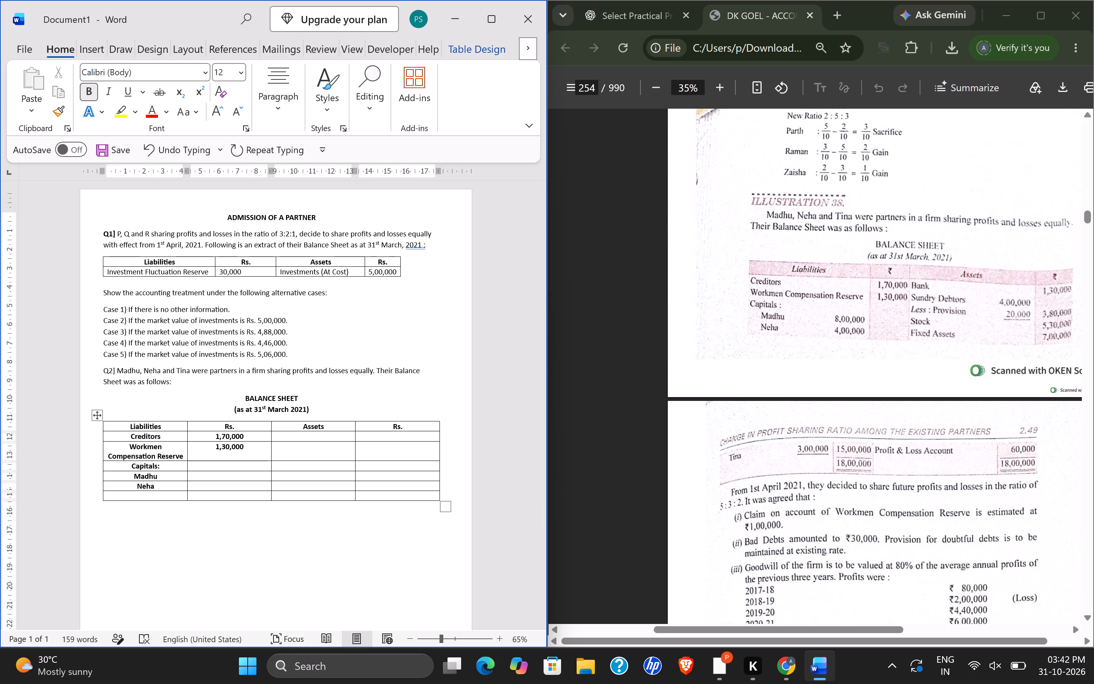
pyautogui.press('Return')
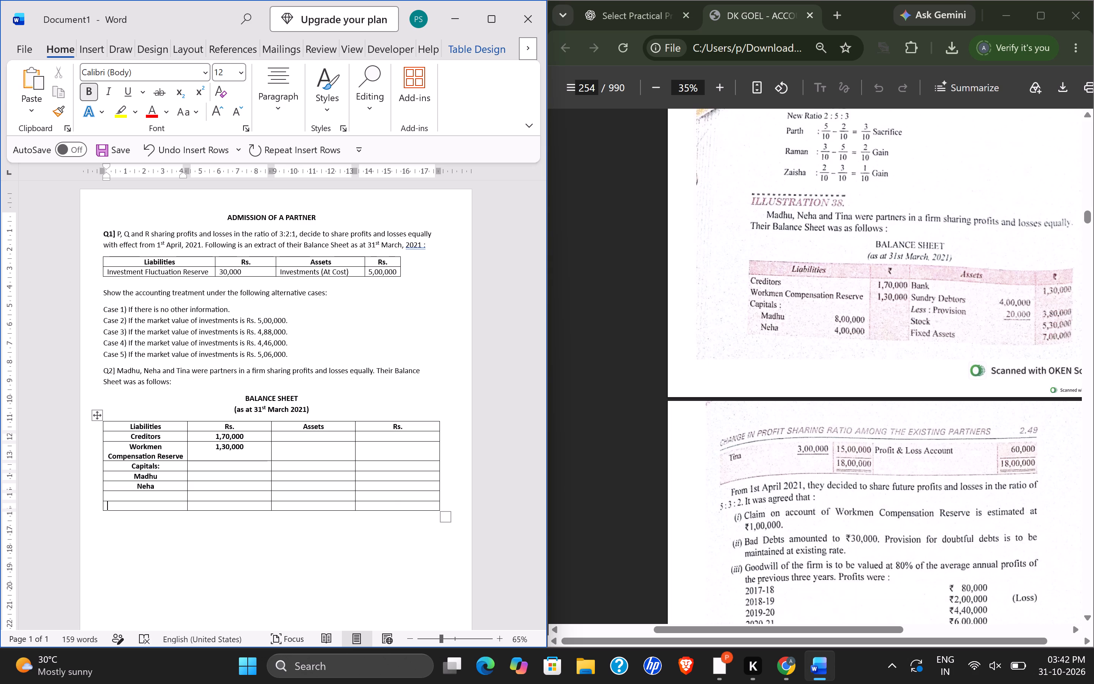
pyautogui.press('Right')
pyautogui.press('Right')
pyautogui.press('Right')
pyautogui.press('Right')
pyautogui.press('Right')
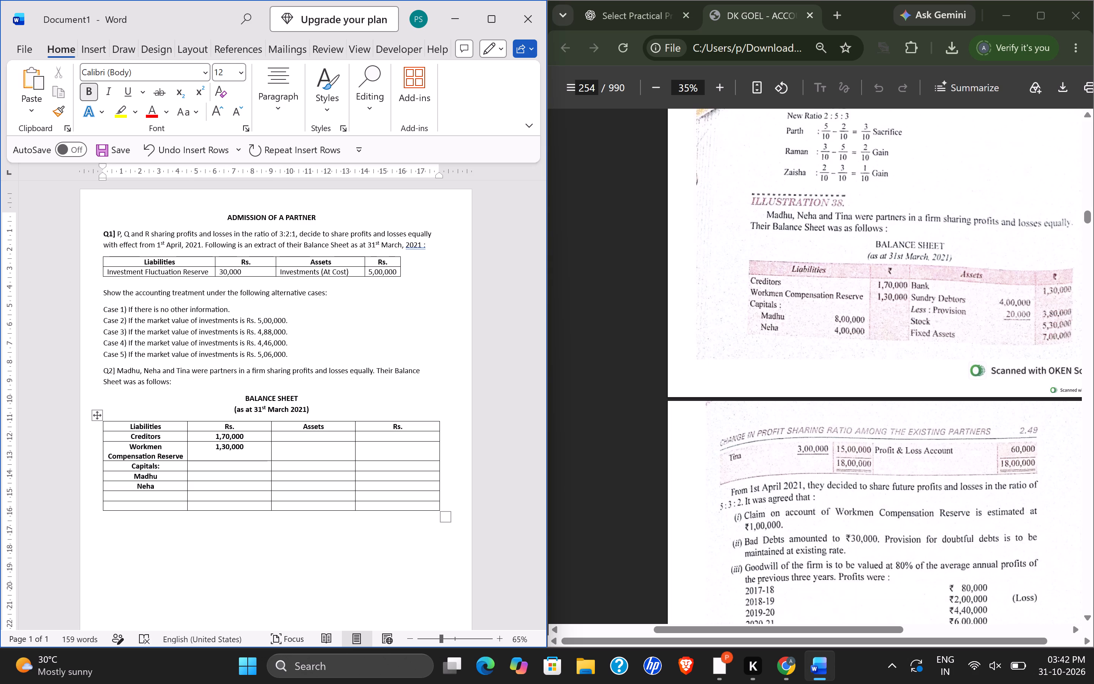
pyautogui.press('Left')
pyautogui.press('Return')
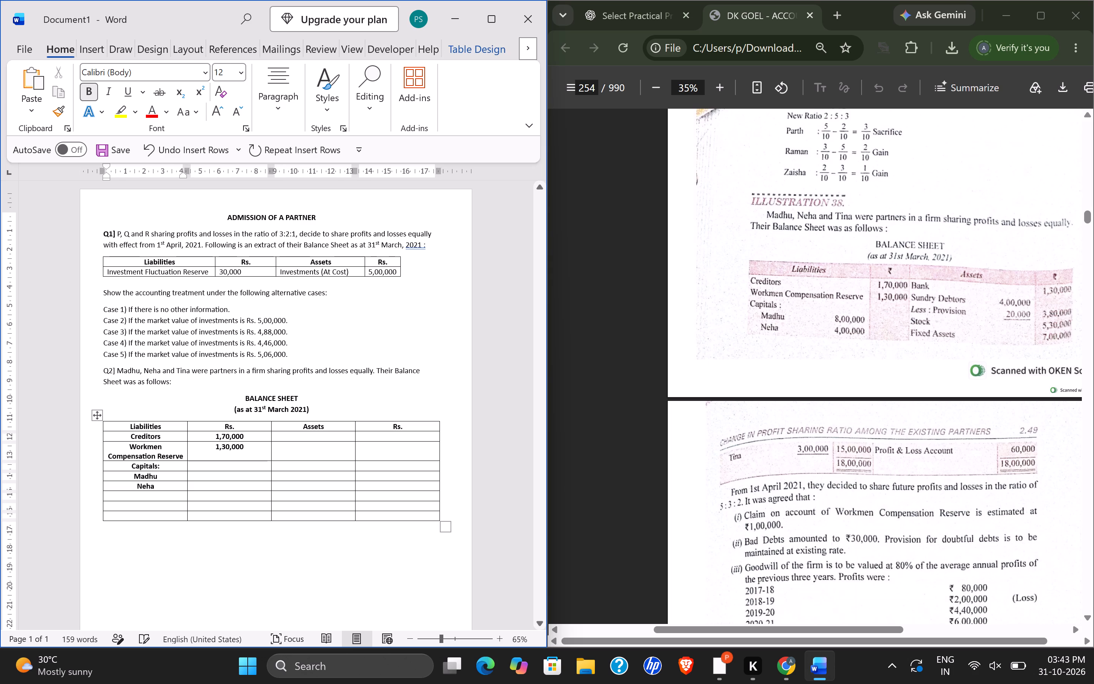
# Enter Tina in the Liabilities column, in the row directly below Neha.
pyautogui.click(138, 497)
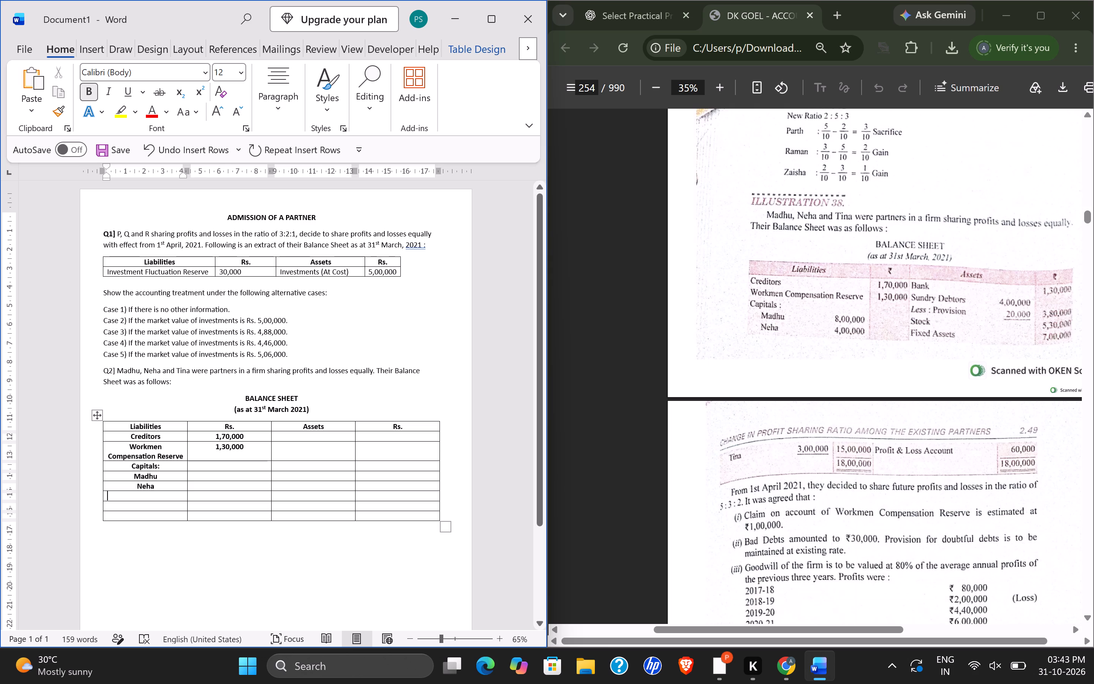
pyautogui.hotkey('shift', 't')
pyautogui.write('ina')
# Left-align the partner names Madhu and Neha in their Liabilities cells.
pyautogui.click(134, 478)
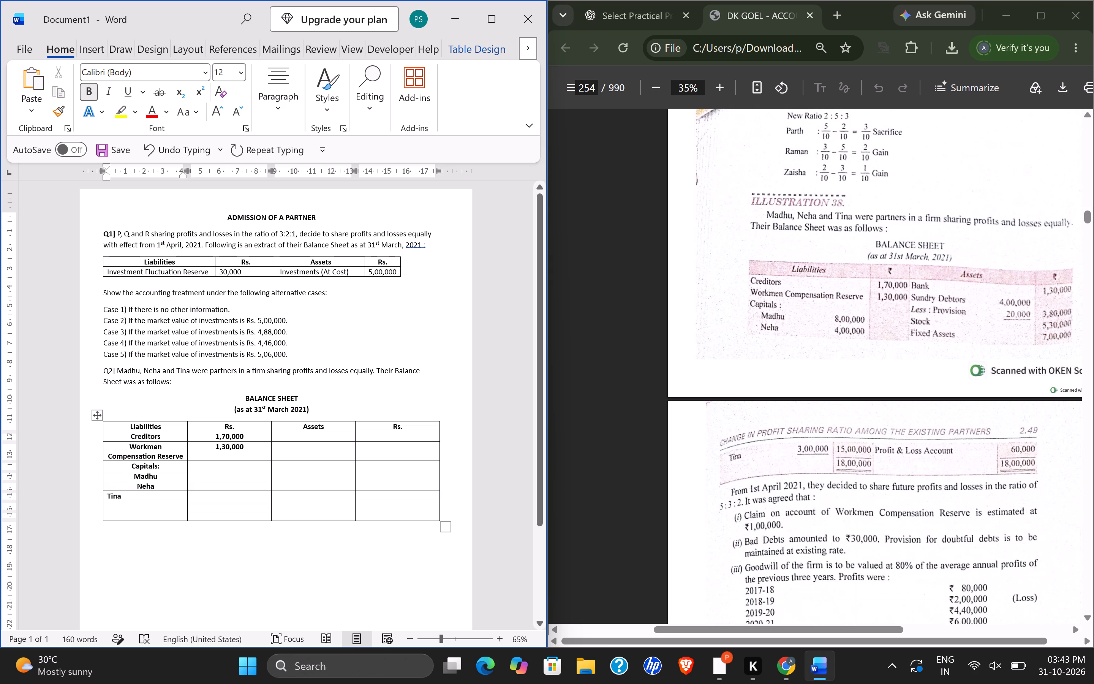
pyautogui.press('BackSpace')
pyautogui.click(135, 484)
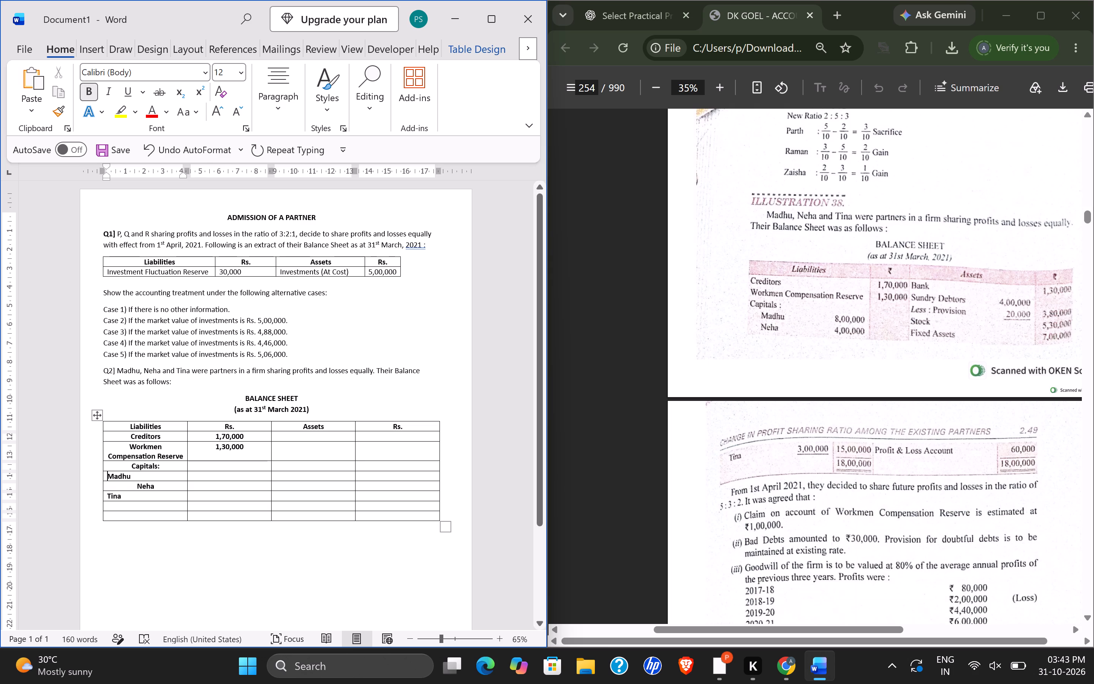
pyautogui.press('BackSpace')
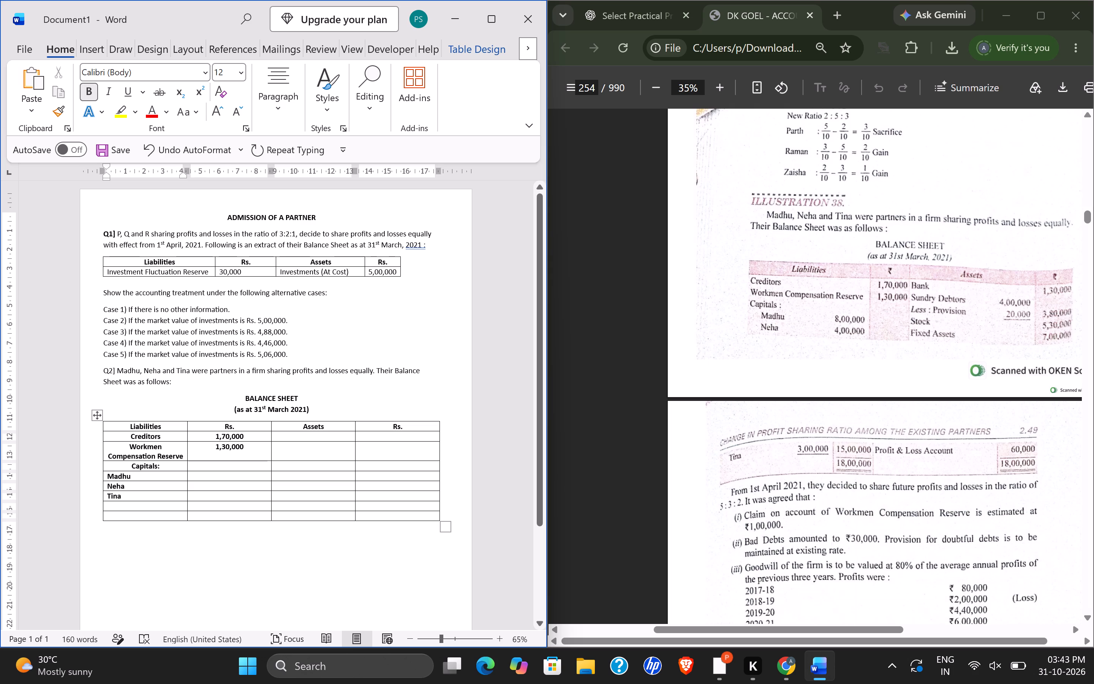
# Enter Madhu's capital of 8,00,000 in the same Liabilities cell, spaced out after the name.
pyautogui.click(154, 480)
pyautogui.press('space')
pyautogui.press('space')
pyautogui.press('space')
pyautogui.press('space')
pyautogui.press('space')
pyautogui.press('space')
pyautogui.press('space')
pyautogui.press('space')
pyautogui.press('space')
pyautogui.press('space')
pyautogui.press('space')
pyautogui.press('space')
pyautogui.press('space')
pyautogui.press('space')
pyautogui.press('space')
pyautogui.press('space')
pyautogui.press('space')
pyautogui.press('space')
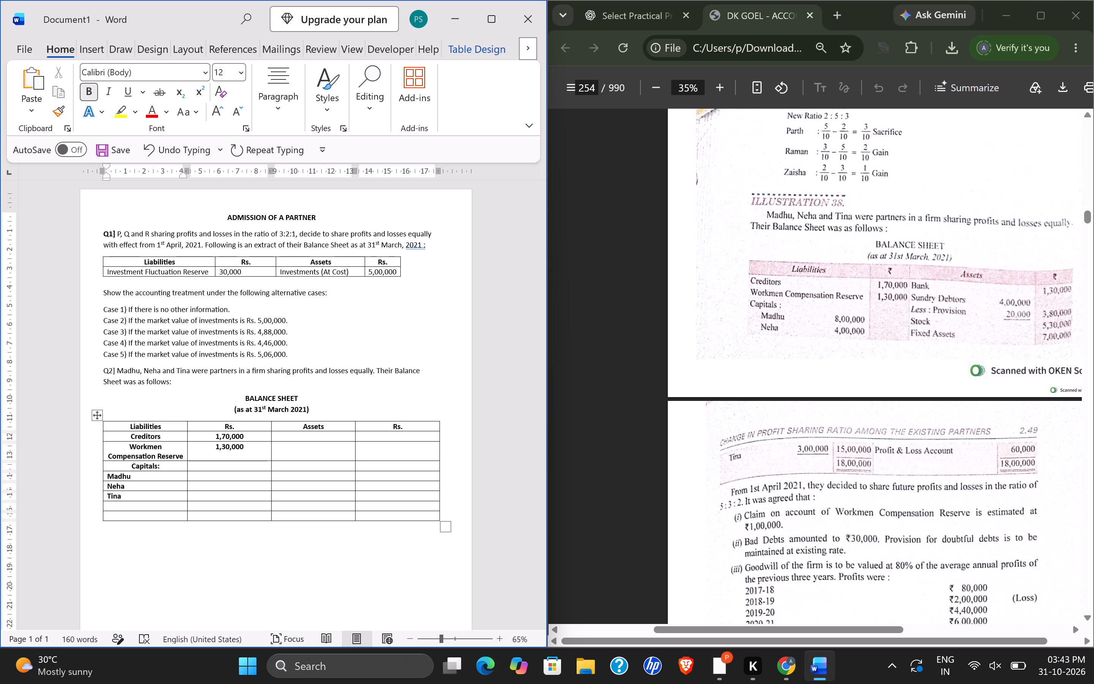
pyautogui.press('8')
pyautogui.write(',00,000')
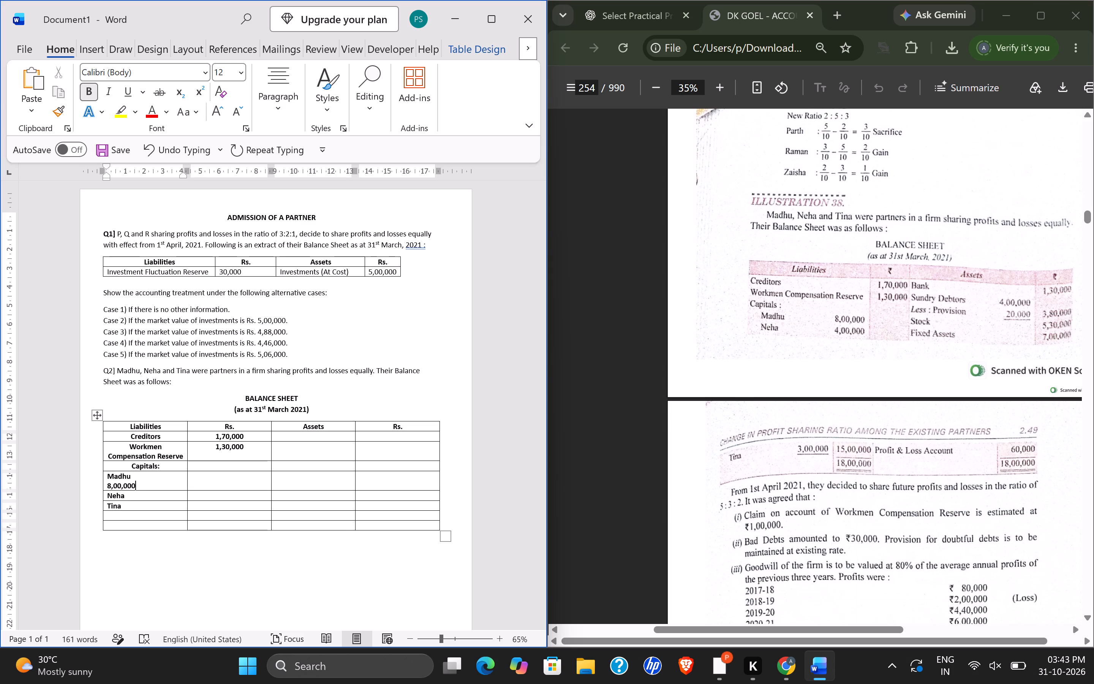
# Enter Neha's capital of 4,00,000 in the same Liabilities cell, spaced out after the name.
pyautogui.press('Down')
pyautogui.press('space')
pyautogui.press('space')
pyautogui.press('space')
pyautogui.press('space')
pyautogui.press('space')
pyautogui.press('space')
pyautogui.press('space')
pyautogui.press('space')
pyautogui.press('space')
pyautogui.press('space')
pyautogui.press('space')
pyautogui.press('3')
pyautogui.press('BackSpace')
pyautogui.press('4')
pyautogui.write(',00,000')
# Enter Tina's capital of 3,00,000 in the same Liabilities cell, spaced out after the name.
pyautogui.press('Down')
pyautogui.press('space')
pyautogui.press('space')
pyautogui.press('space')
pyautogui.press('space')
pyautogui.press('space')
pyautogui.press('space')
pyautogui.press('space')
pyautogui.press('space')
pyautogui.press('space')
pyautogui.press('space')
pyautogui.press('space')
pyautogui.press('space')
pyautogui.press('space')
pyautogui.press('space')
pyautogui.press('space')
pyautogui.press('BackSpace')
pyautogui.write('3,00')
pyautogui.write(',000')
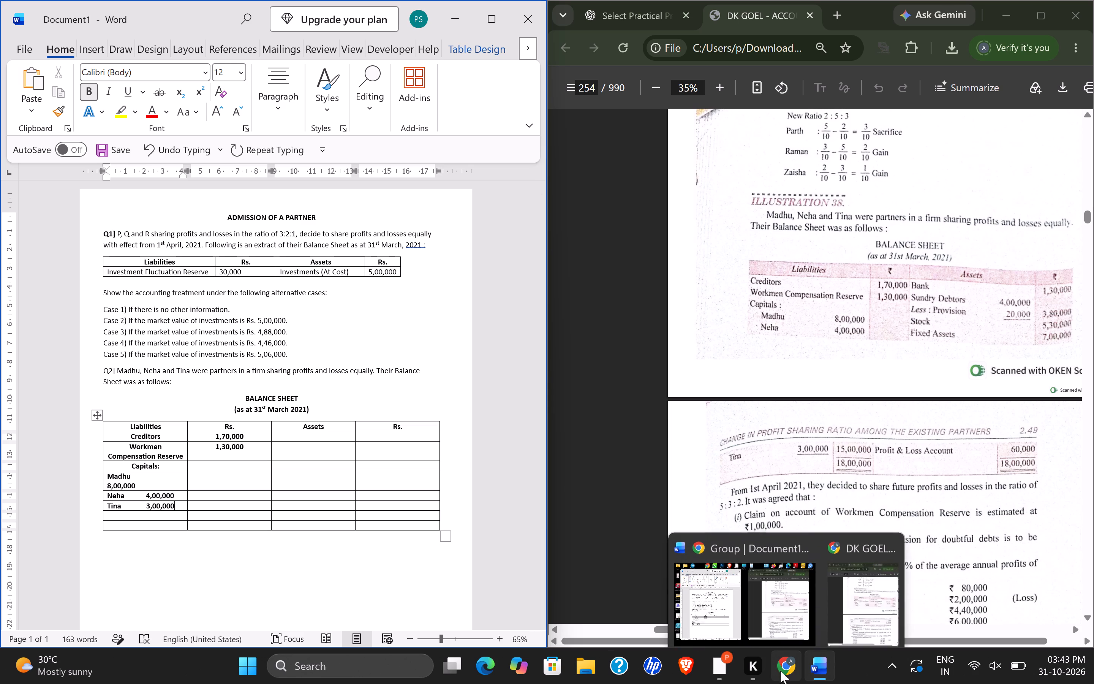
# Open the Telegram app from the recent searches.
pyautogui.click(326, 670)
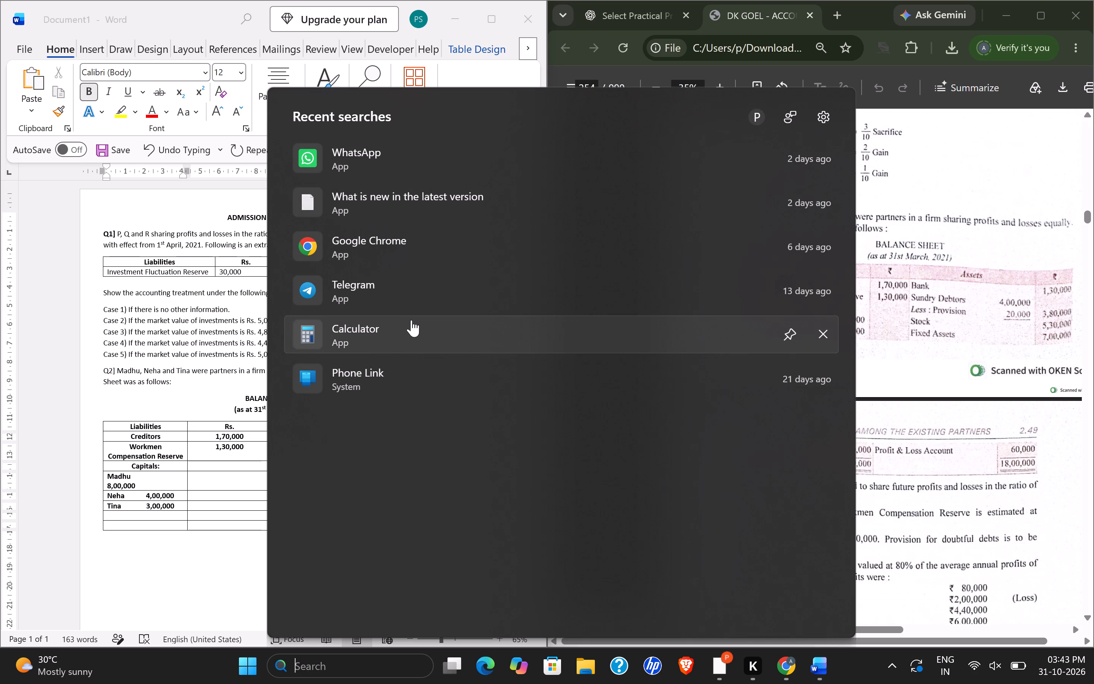
pyautogui.click(401, 295)
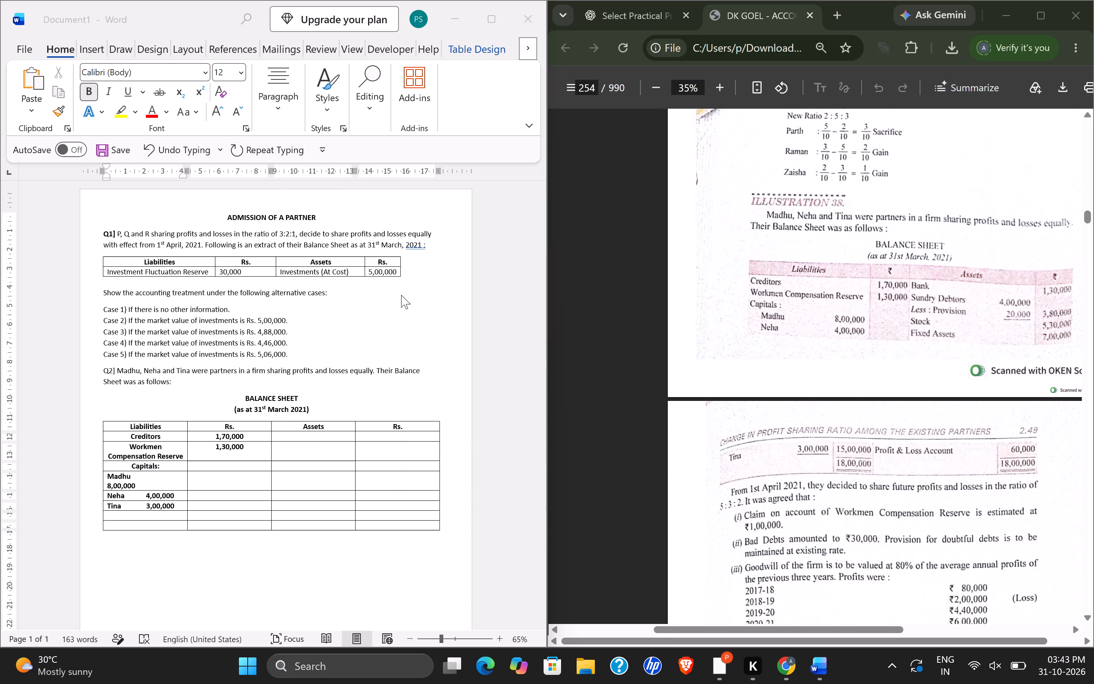
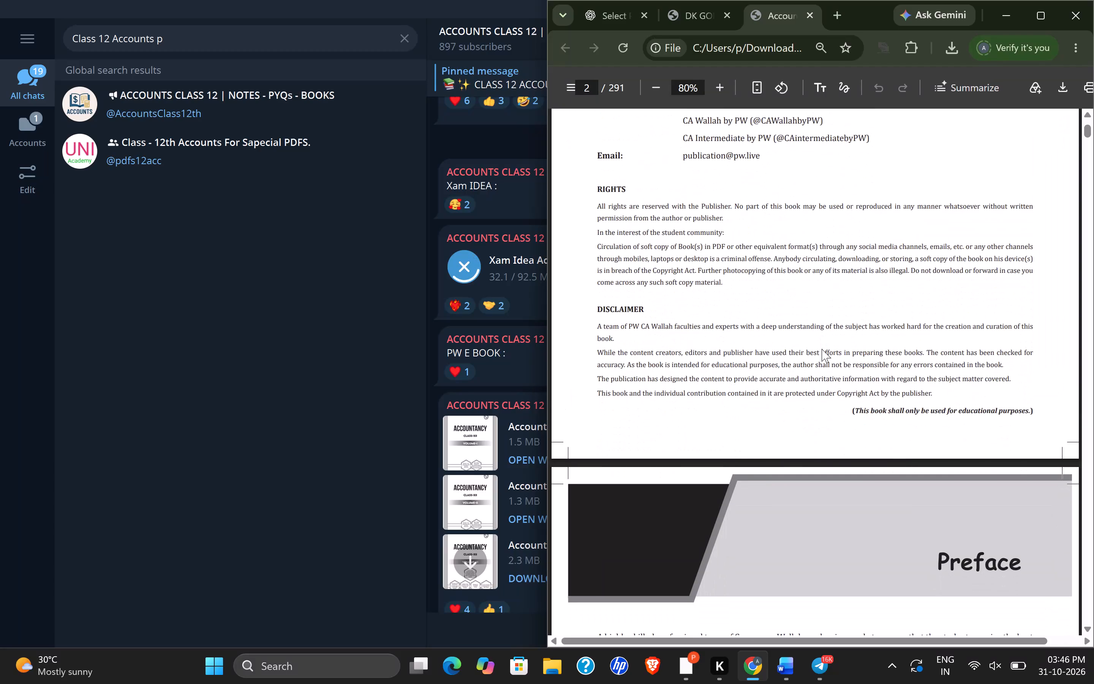
# Look through the opening pages and first solved partnership questions of the Physics Wallah Accountancy e-book PDF.
pyautogui.scroll(-11, 822, 349)
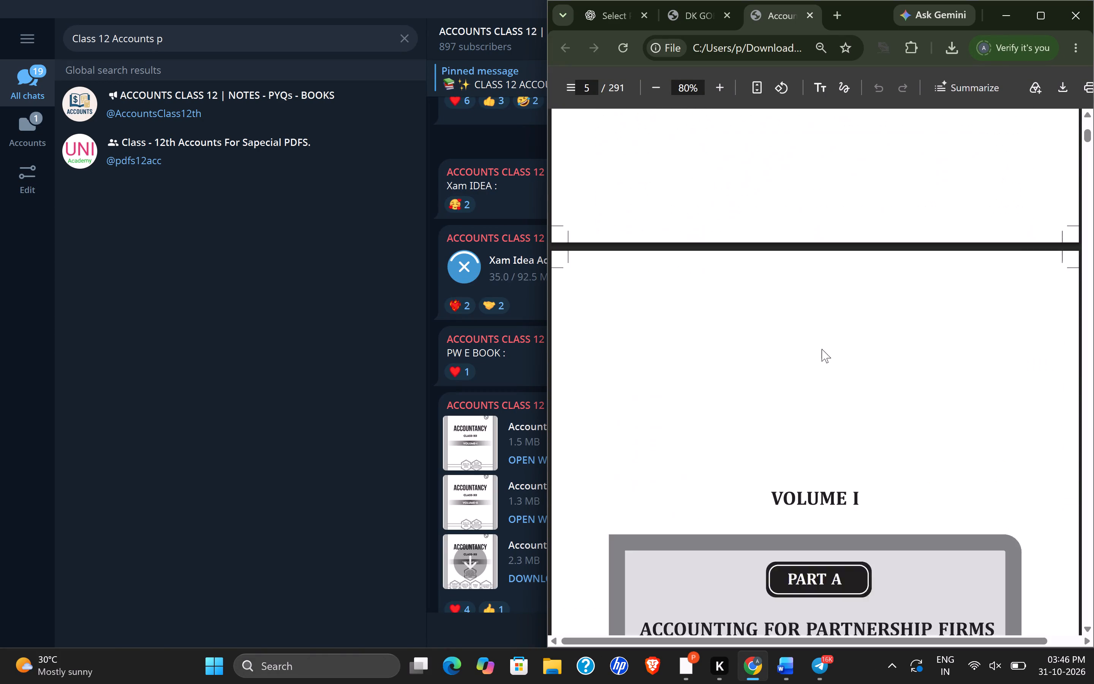
pyautogui.scroll(-3, 822, 349)
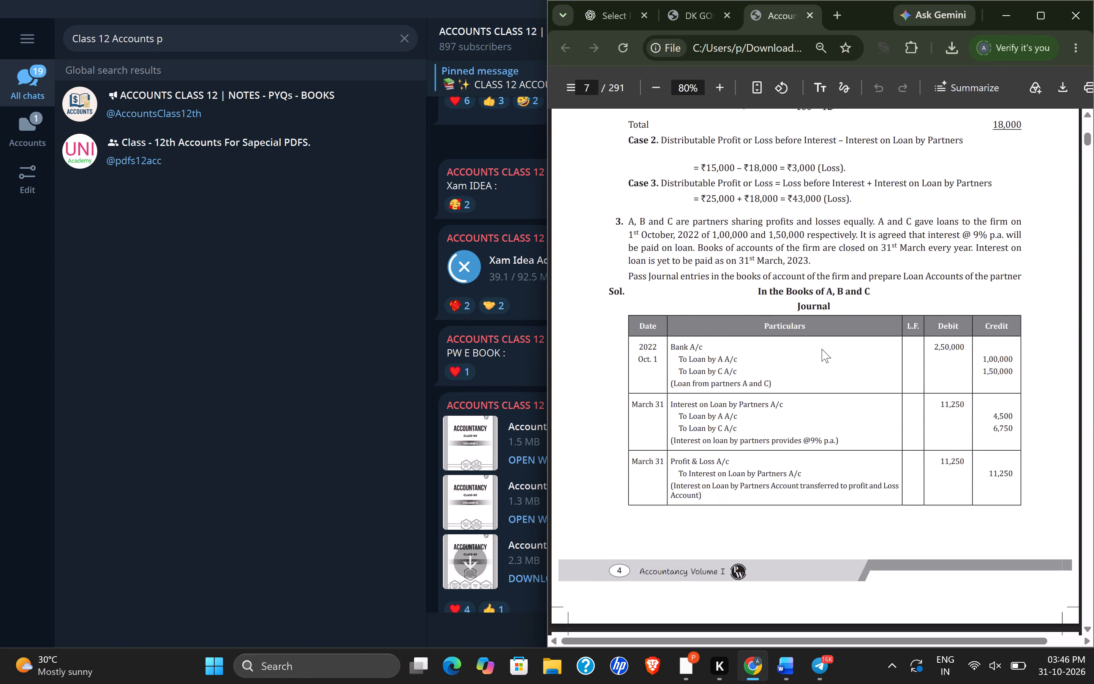
pyautogui.scroll(-7, 822, 349)
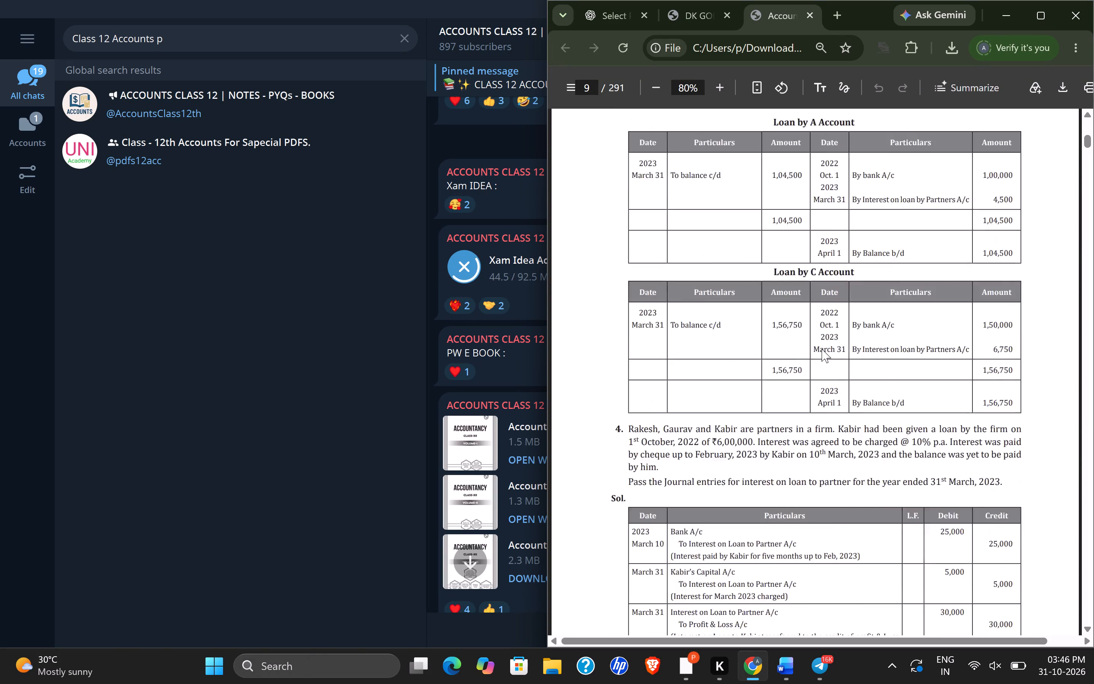
pyautogui.scroll(-1, 822, 349)
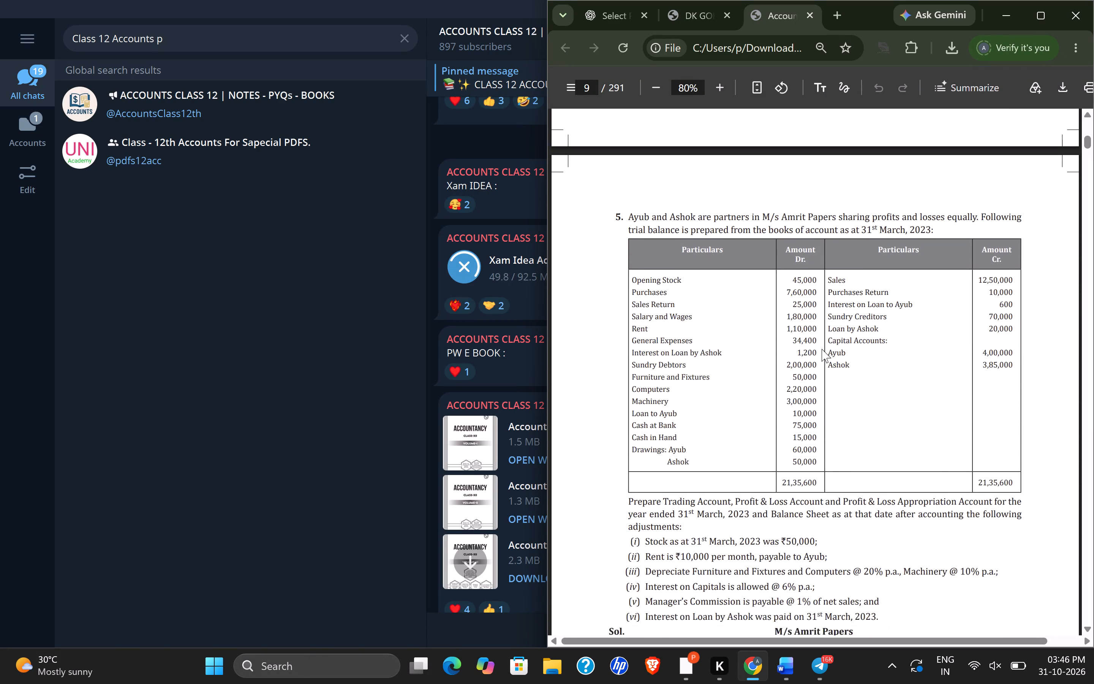
pyautogui.scroll(-1, 822, 349)
pyautogui.scroll(18, 822, 349)
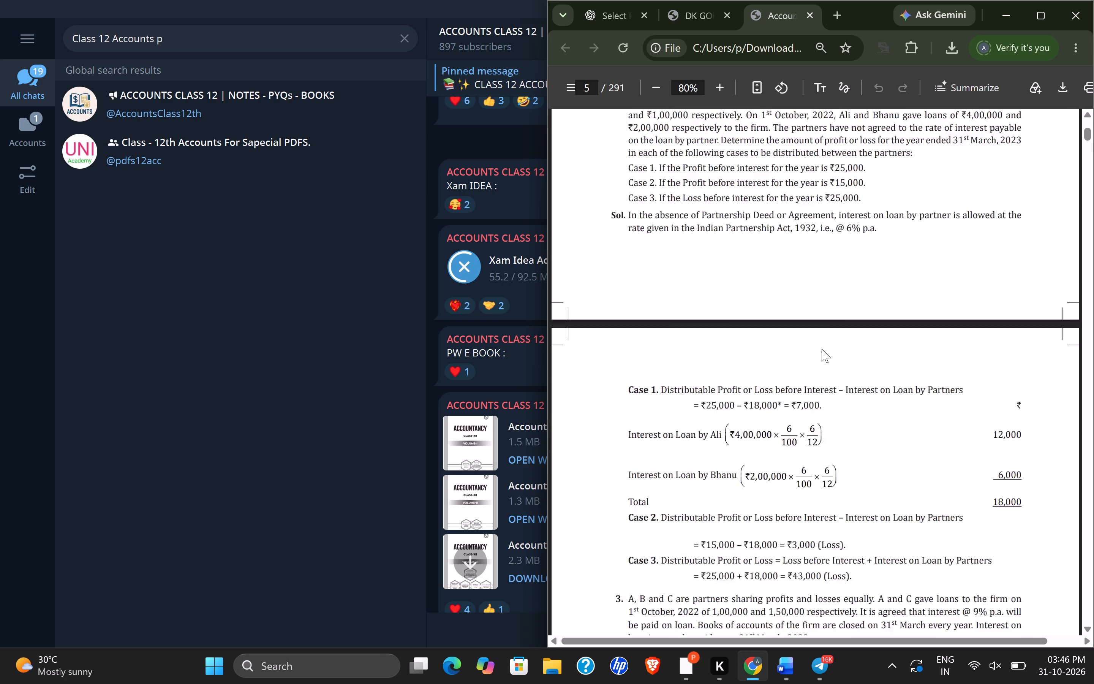
pyautogui.scroll(7, 822, 349)
pyautogui.scroll(-5, 822, 349)
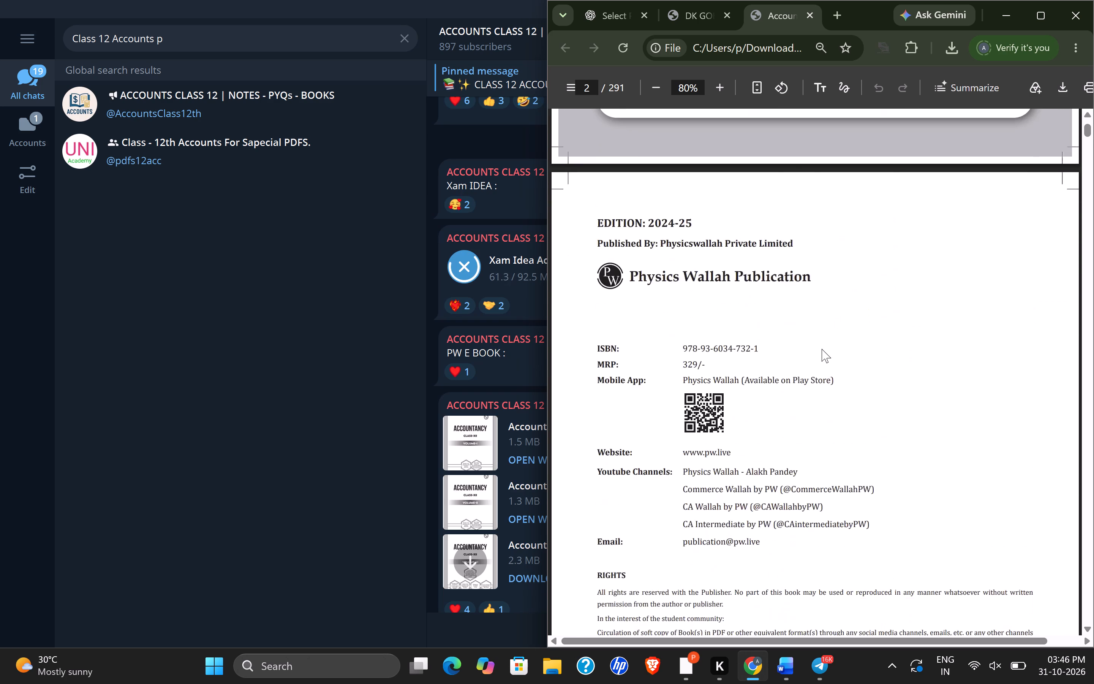
pyautogui.scroll(1, 822, 349)
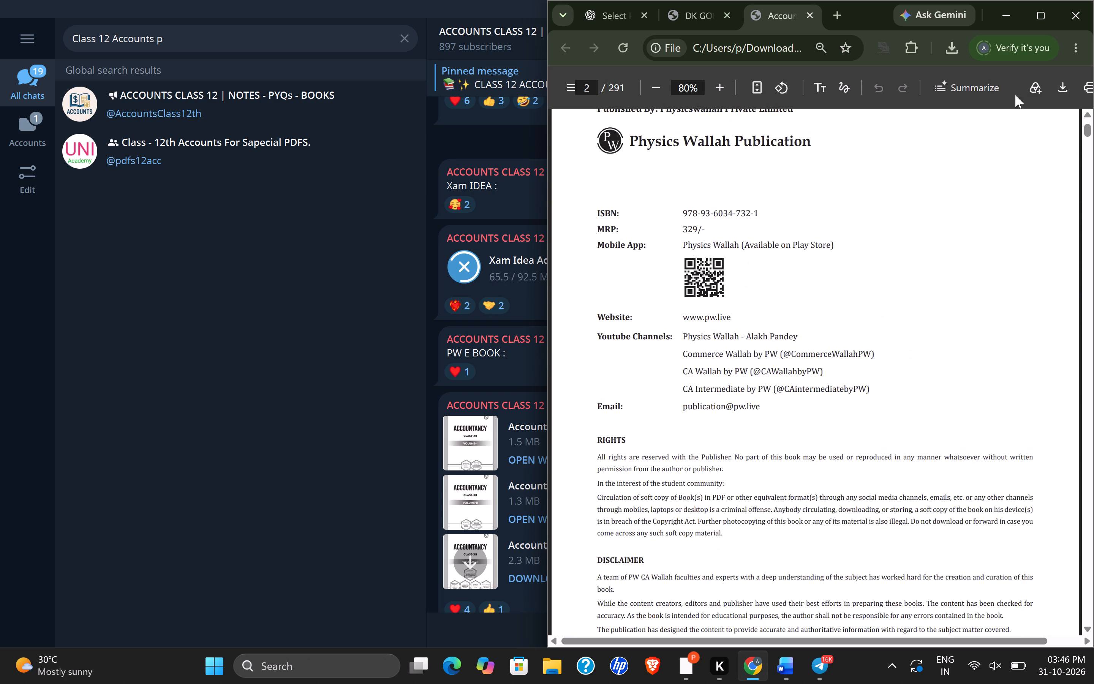
# Save a copy of the Physics Wallah e-book PDF in the Accountancy cbse folder under the name Accountancy Practice.
pyautogui.click(1066, 87)
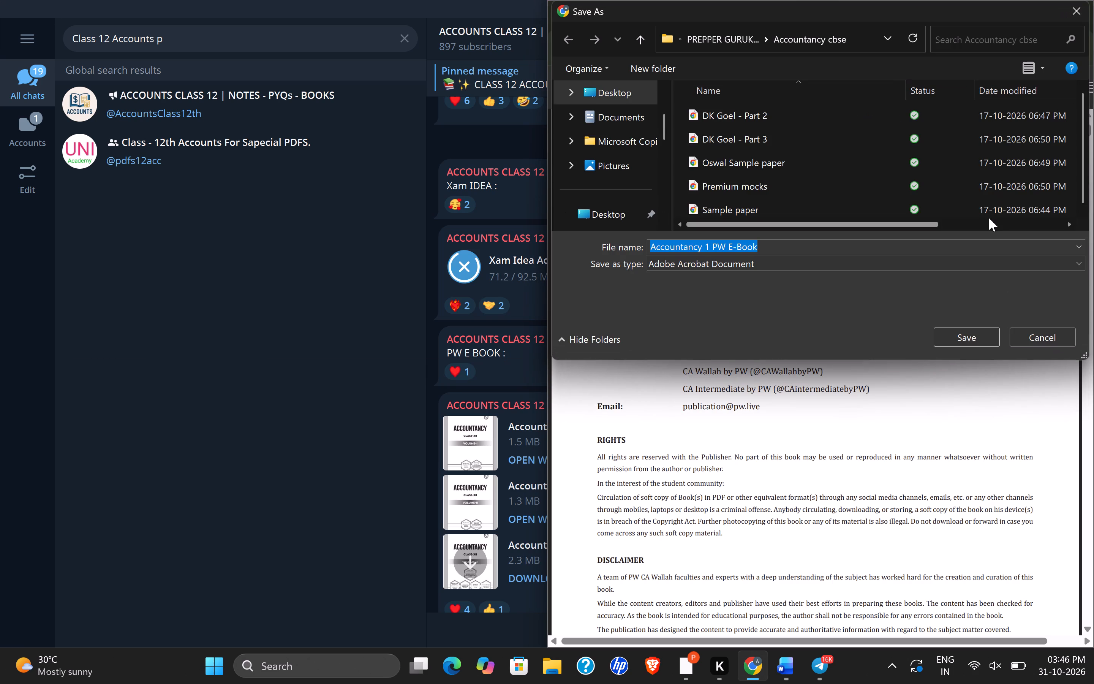
pyautogui.press('BackSpace')
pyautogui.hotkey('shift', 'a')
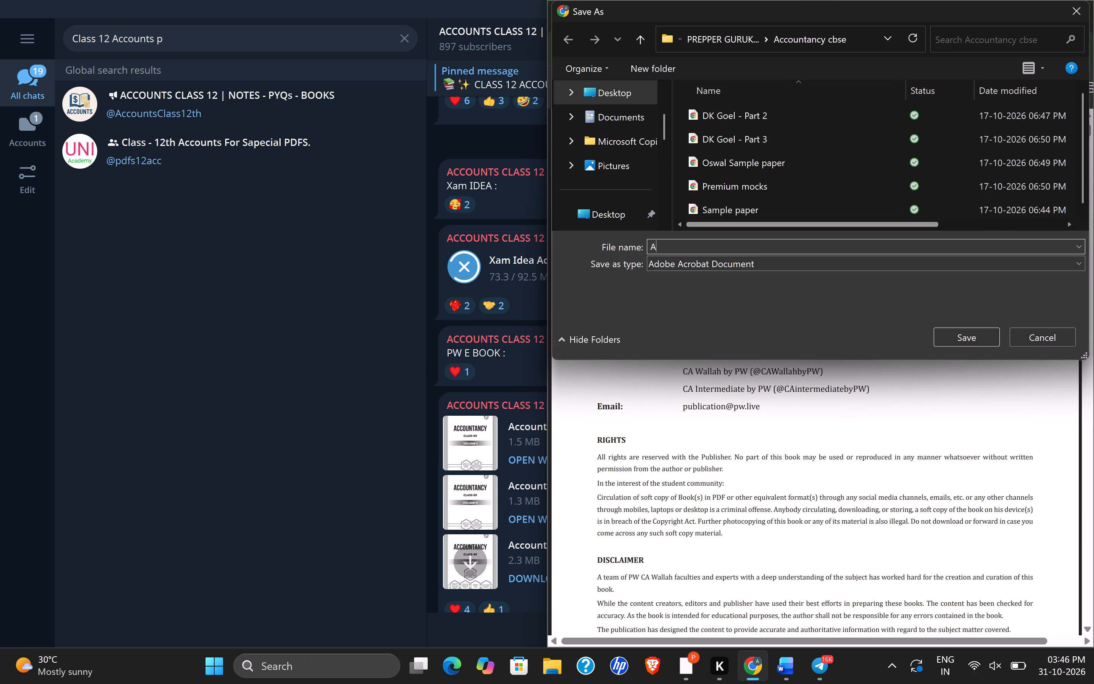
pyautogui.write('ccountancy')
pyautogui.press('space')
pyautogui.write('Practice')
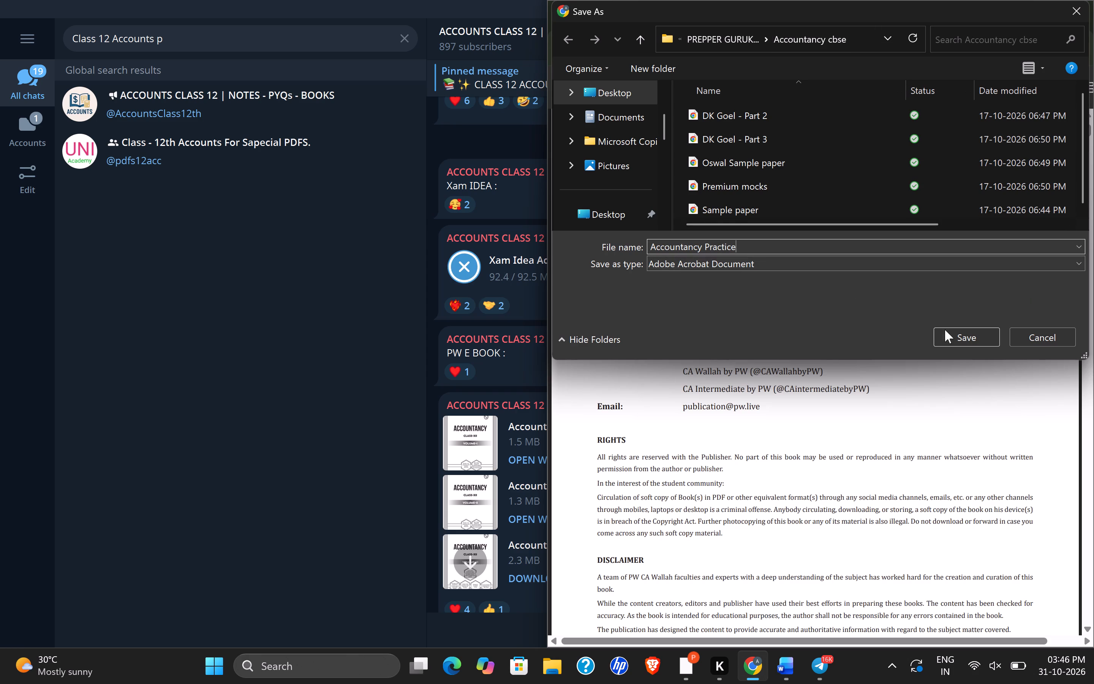
pyautogui.click(954, 333)
pyautogui.scroll(-2, 832, 382)
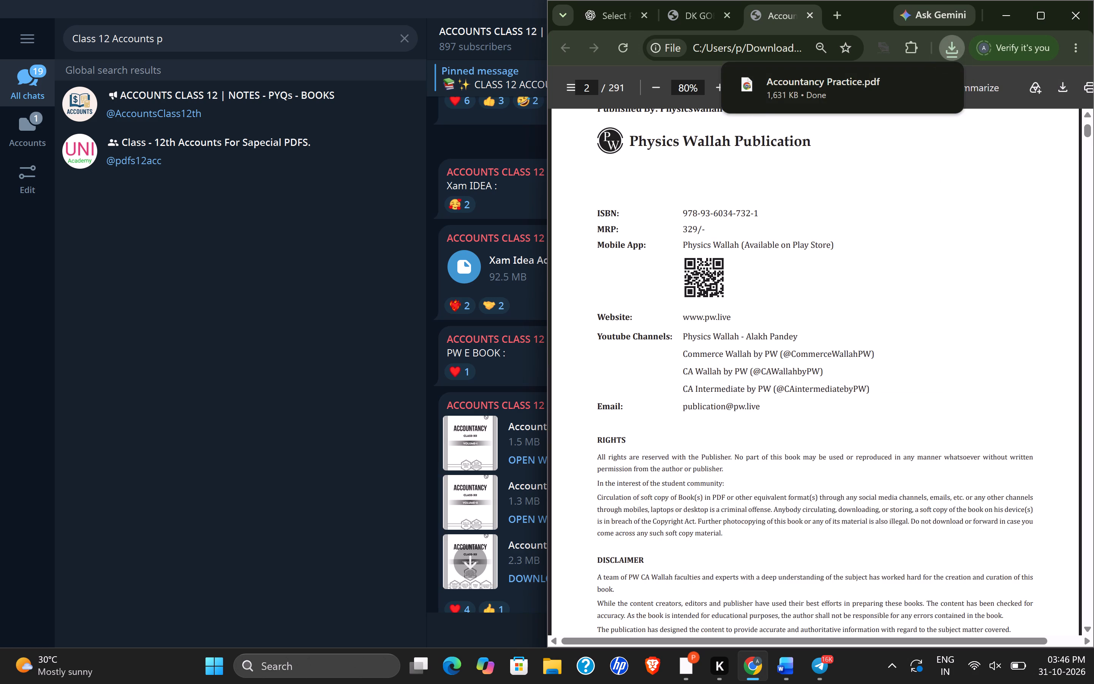
# Look through the Accountancy Practice PDF's Fundamentals of Partnership questions and the opening practical questions of Chapter 2, Goodwill Nature and Valuation.
pyautogui.scroll(-18, 832, 382)
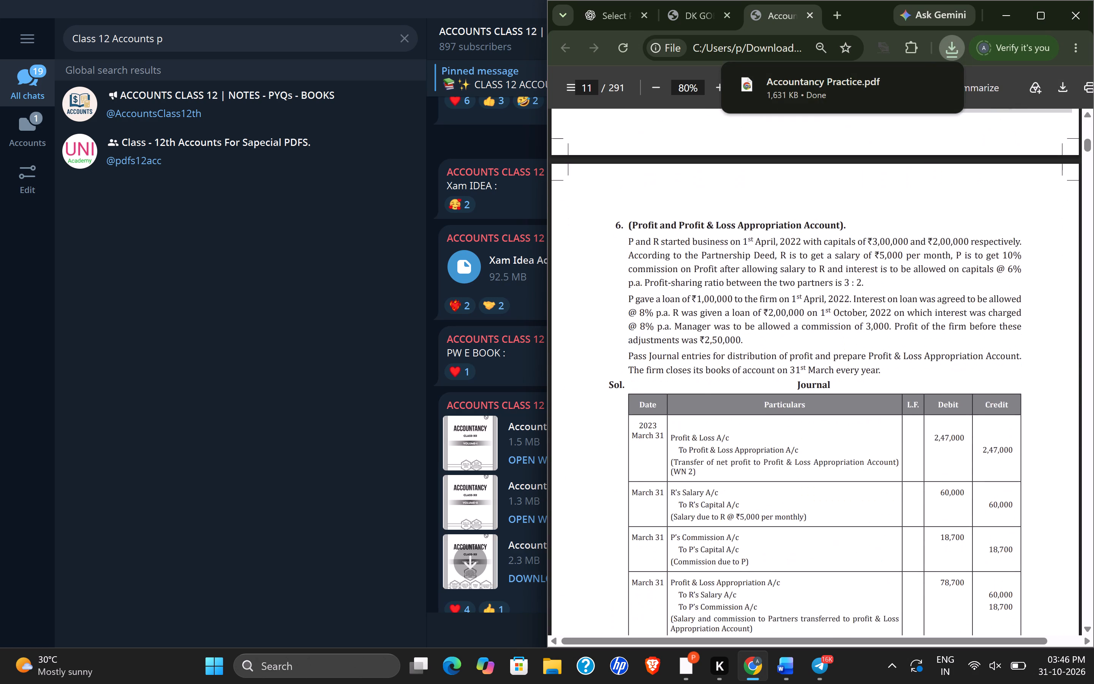
pyautogui.scroll(-2, 832, 382)
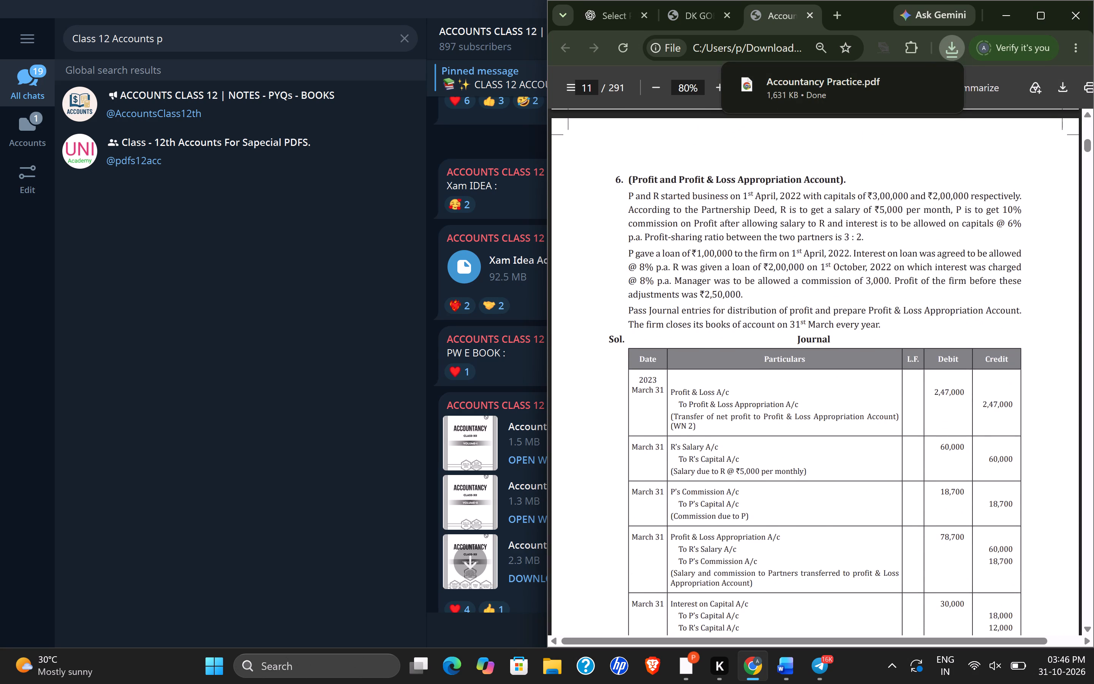
pyautogui.scroll(-15, 832, 382)
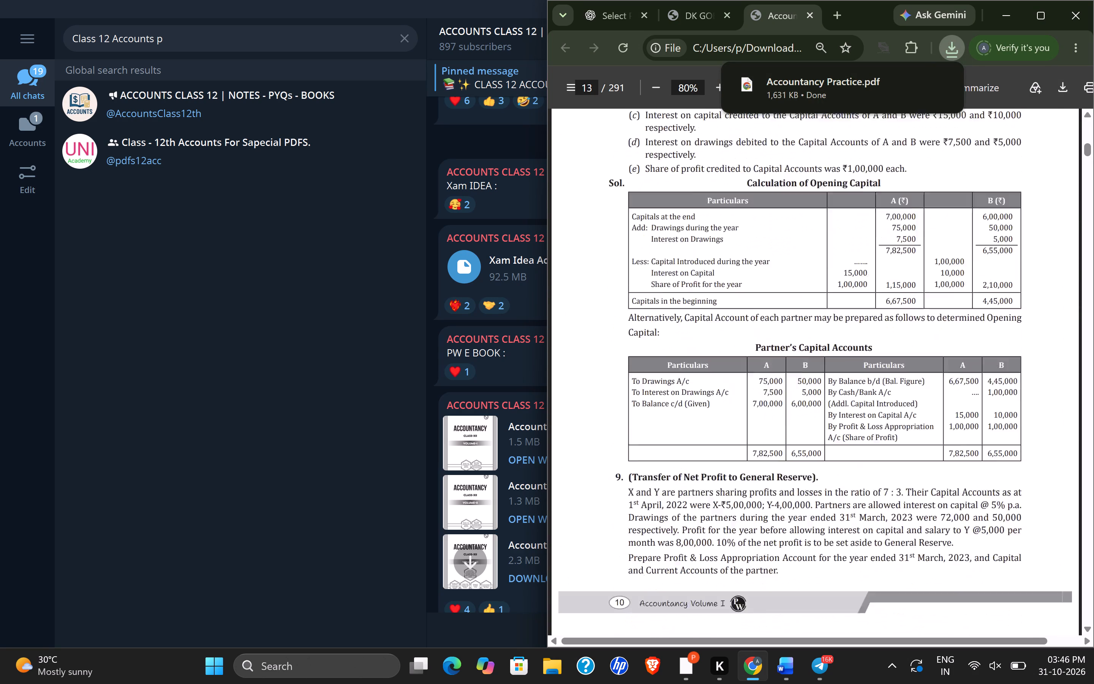
pyautogui.scroll(-10, 832, 382)
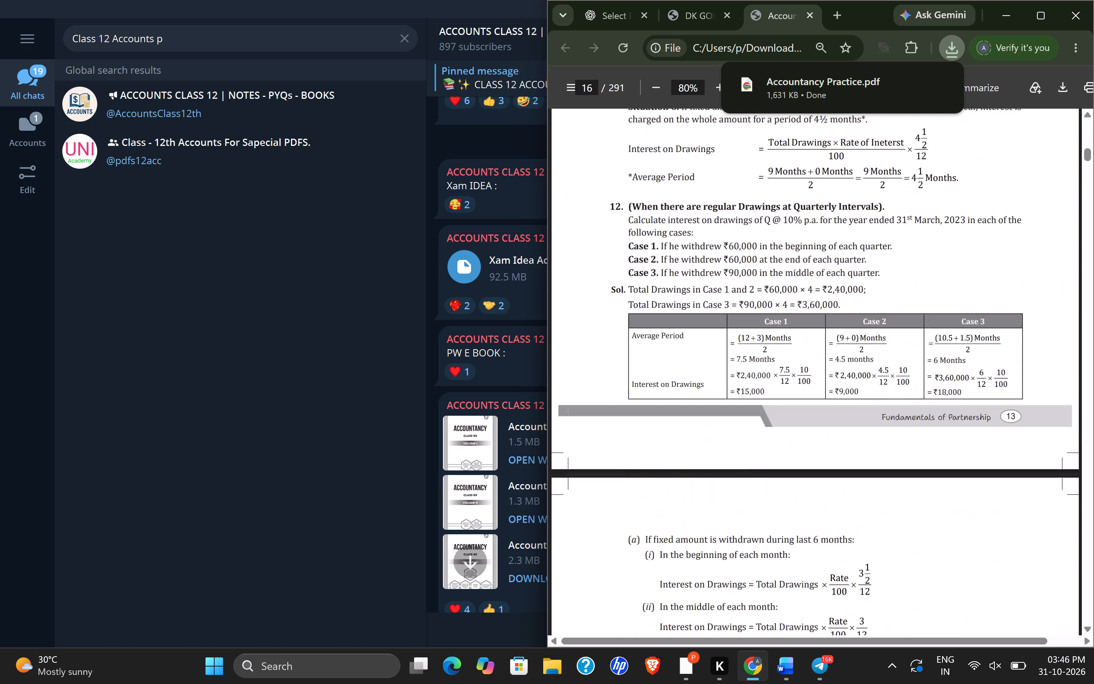
pyautogui.scroll(-8, 832, 382)
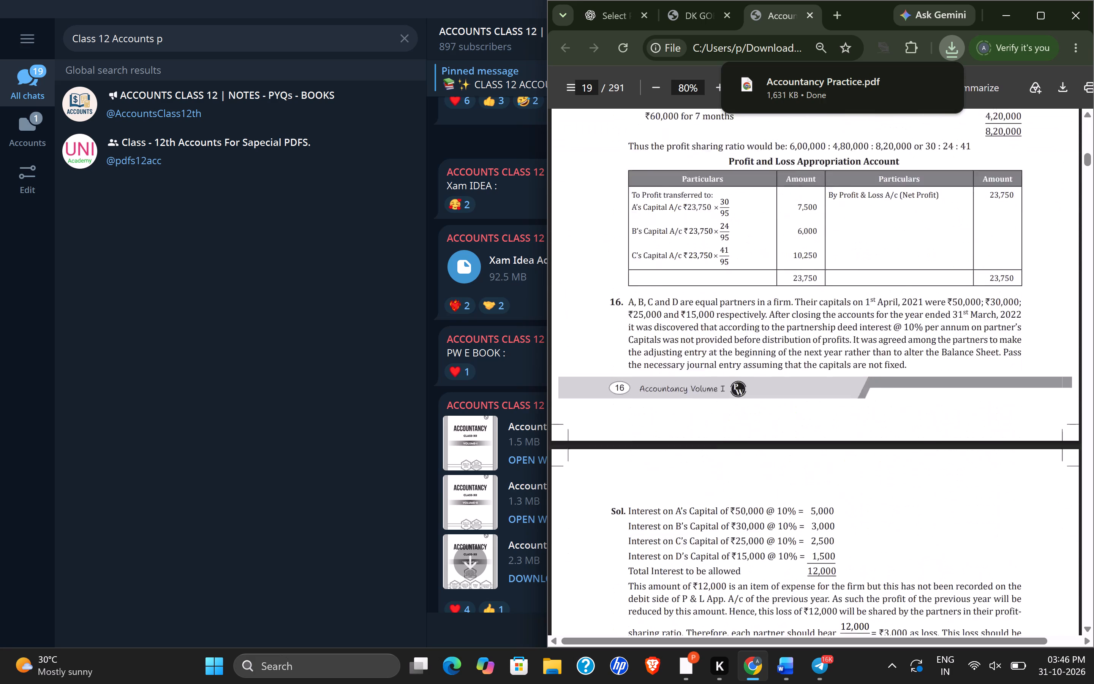
pyautogui.scroll(-7, 832, 382)
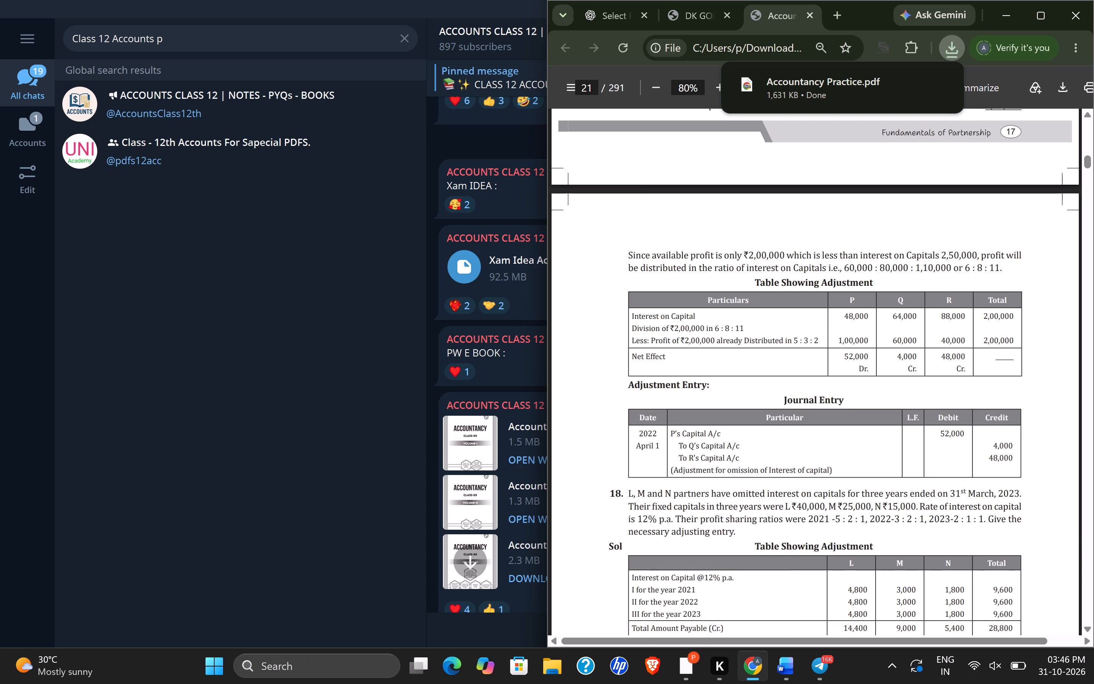
pyautogui.scroll(-17, 745, 346)
pyautogui.scroll(-20, 745, 346)
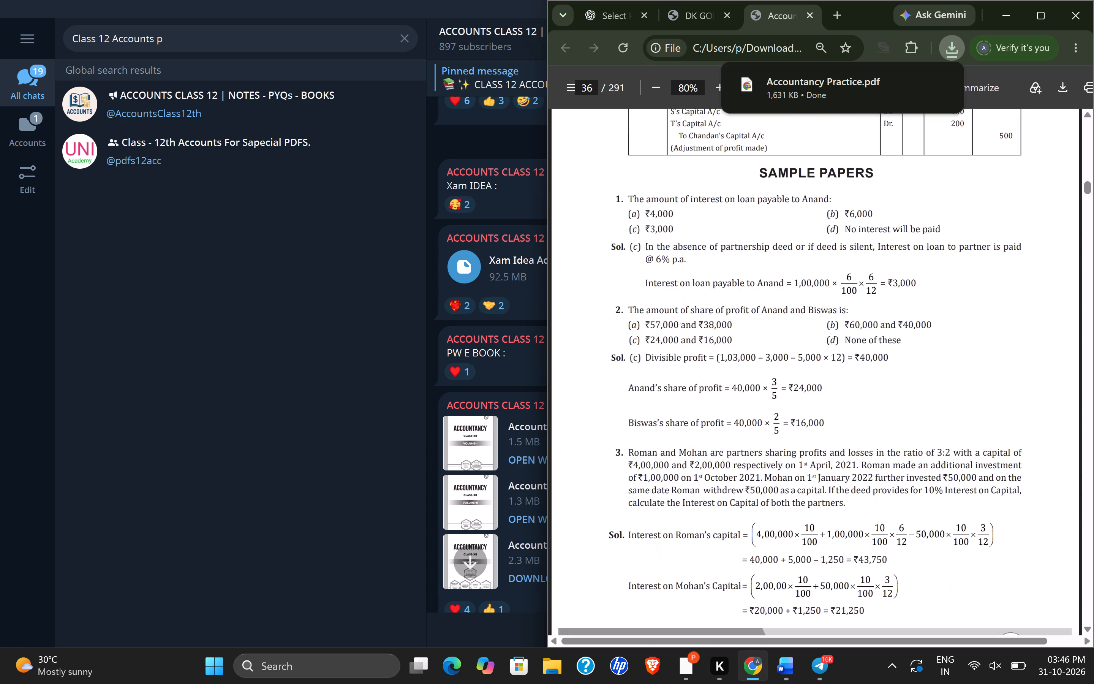
pyautogui.scroll(-3, 745, 346)
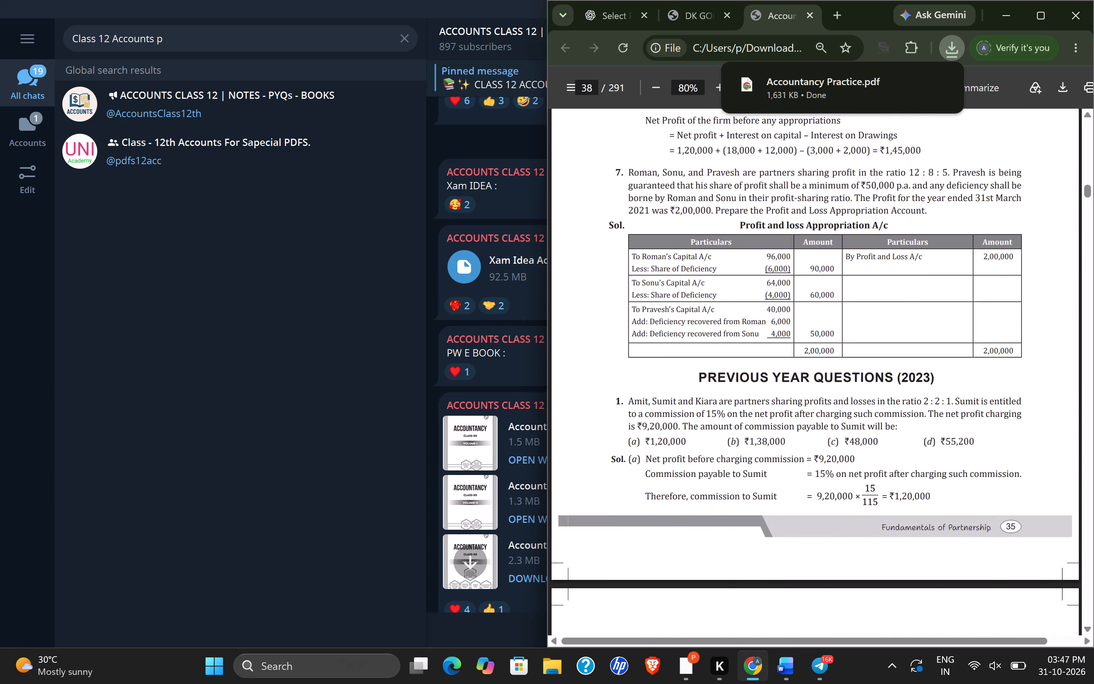
pyautogui.scroll(-15, 748, 372)
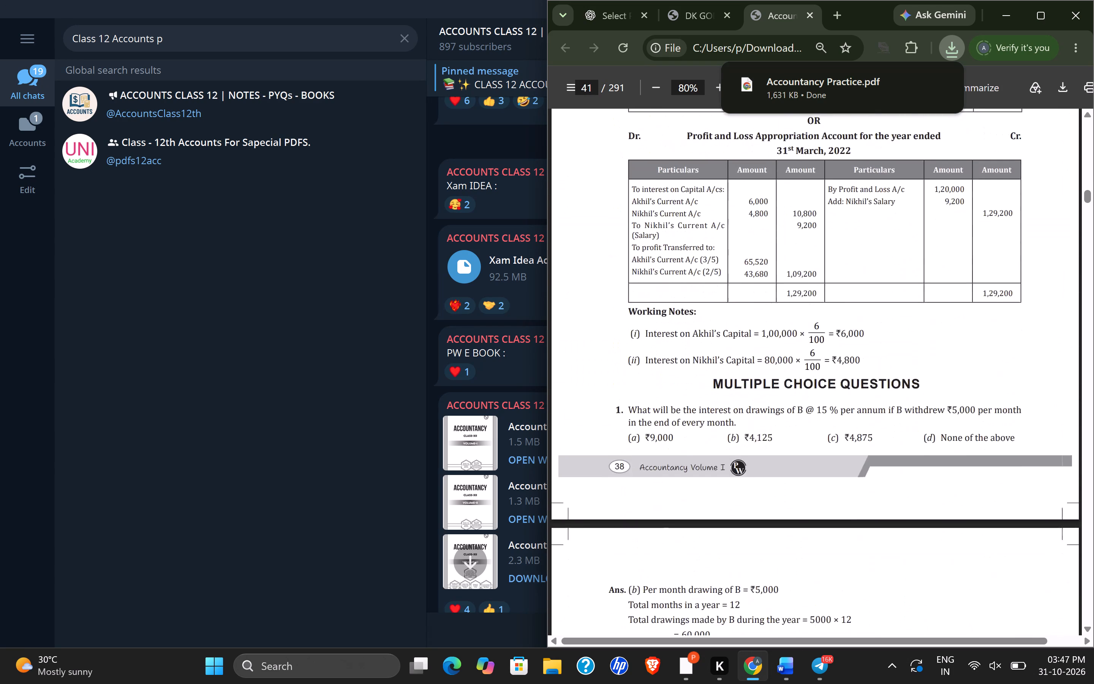
pyautogui.scroll(-8, 748, 372)
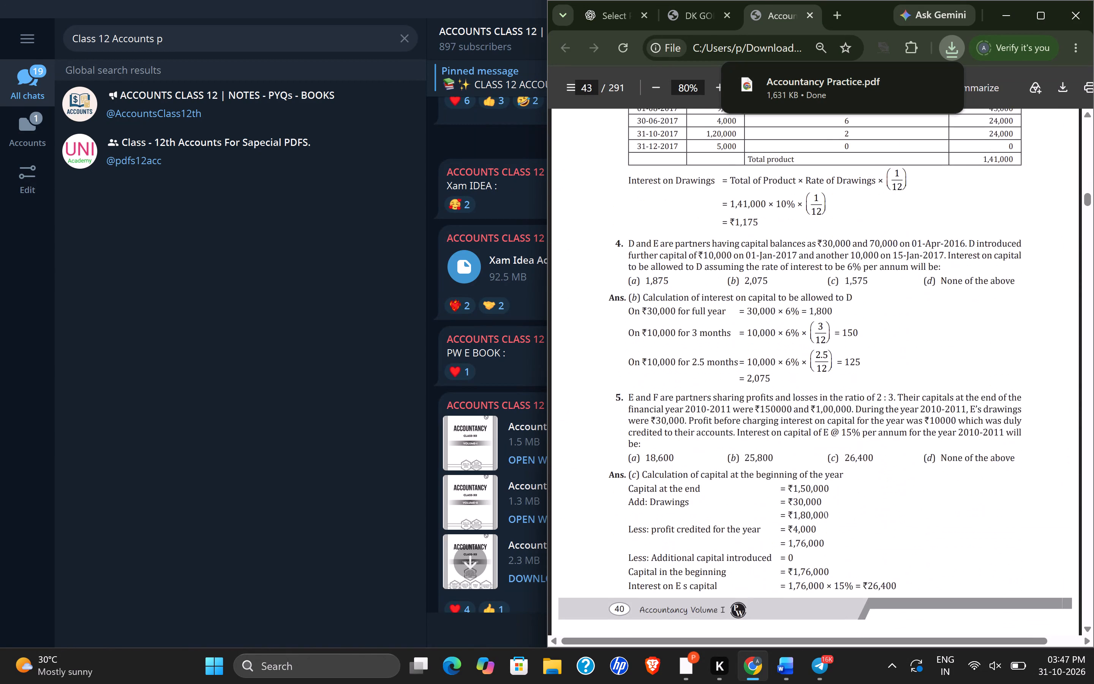
pyautogui.scroll(-7, 748, 372)
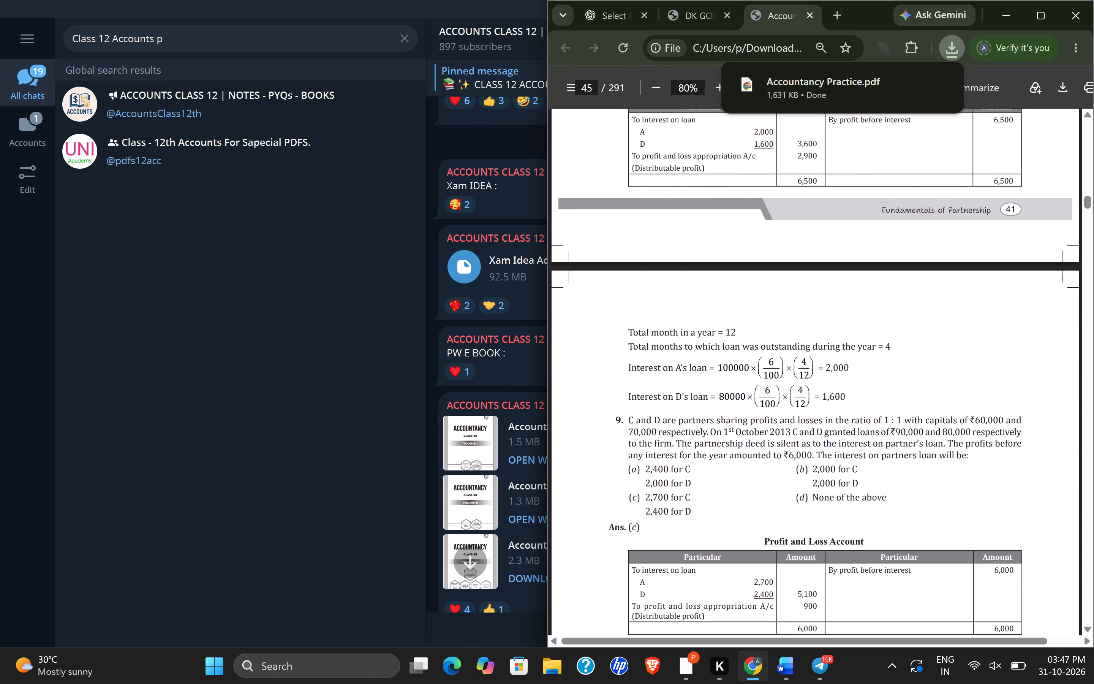
pyautogui.scroll(-7, 748, 372)
pyautogui.scroll(1, 748, 372)
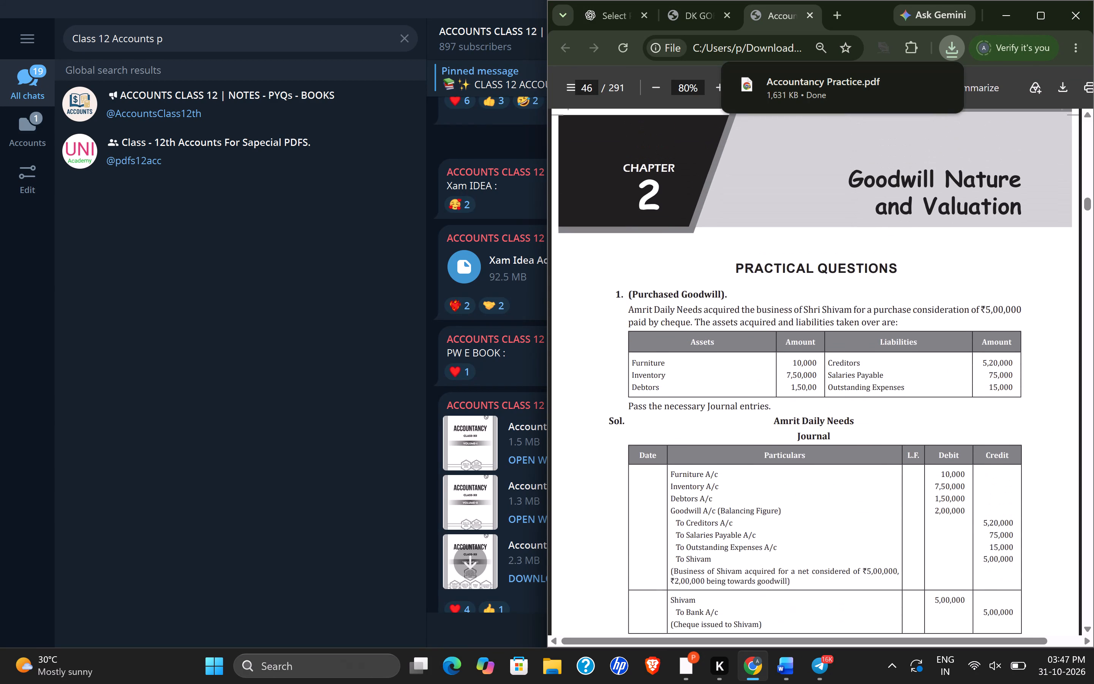
pyautogui.scroll(-1, 748, 372)
pyautogui.click(748, 372)
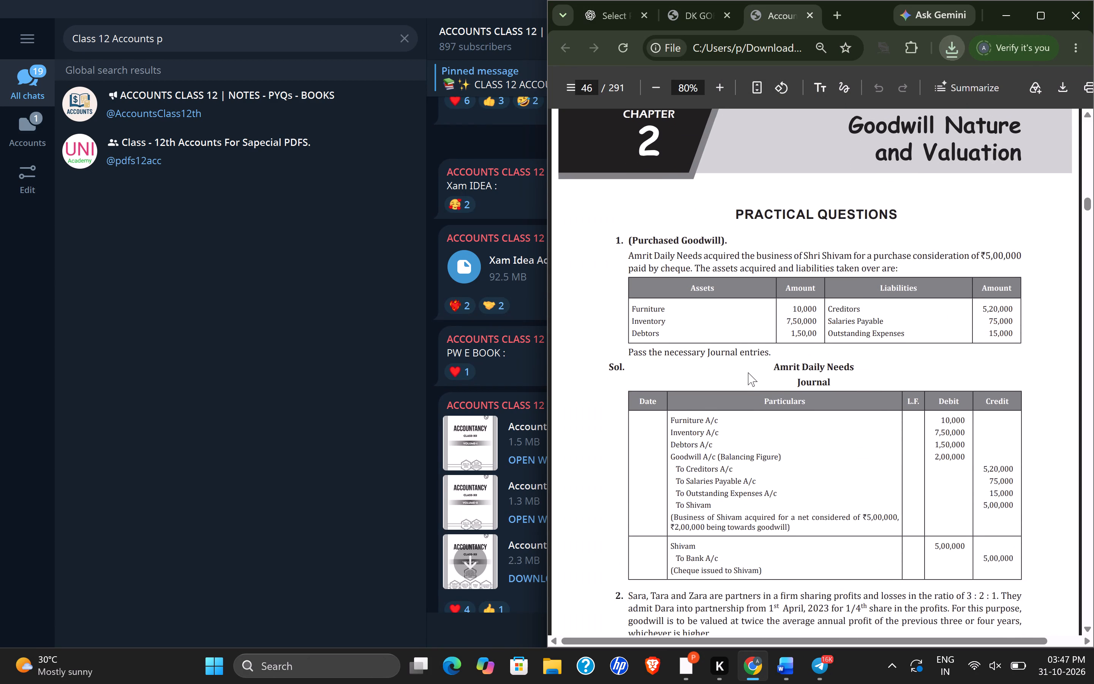
pyautogui.scroll(-6, 748, 372)
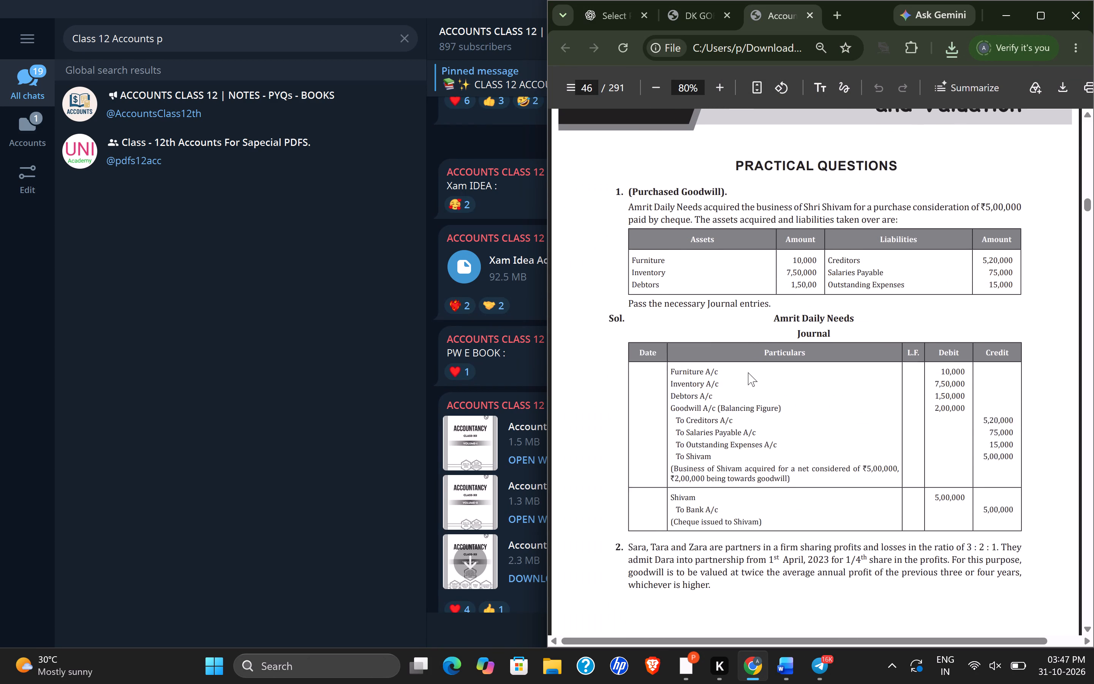
pyautogui.scroll(-1, 748, 372)
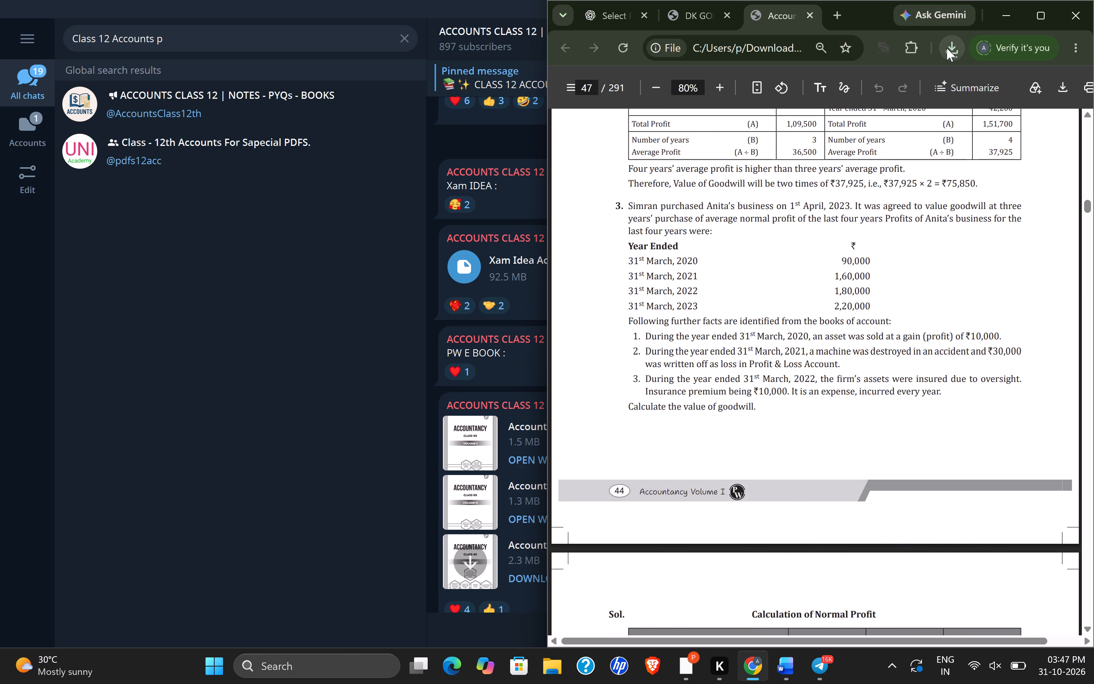
# Locate the downloaded Accountancy Practice PDF in the Accountancy cbse folder and copy the file.
pyautogui.click(950, 52)
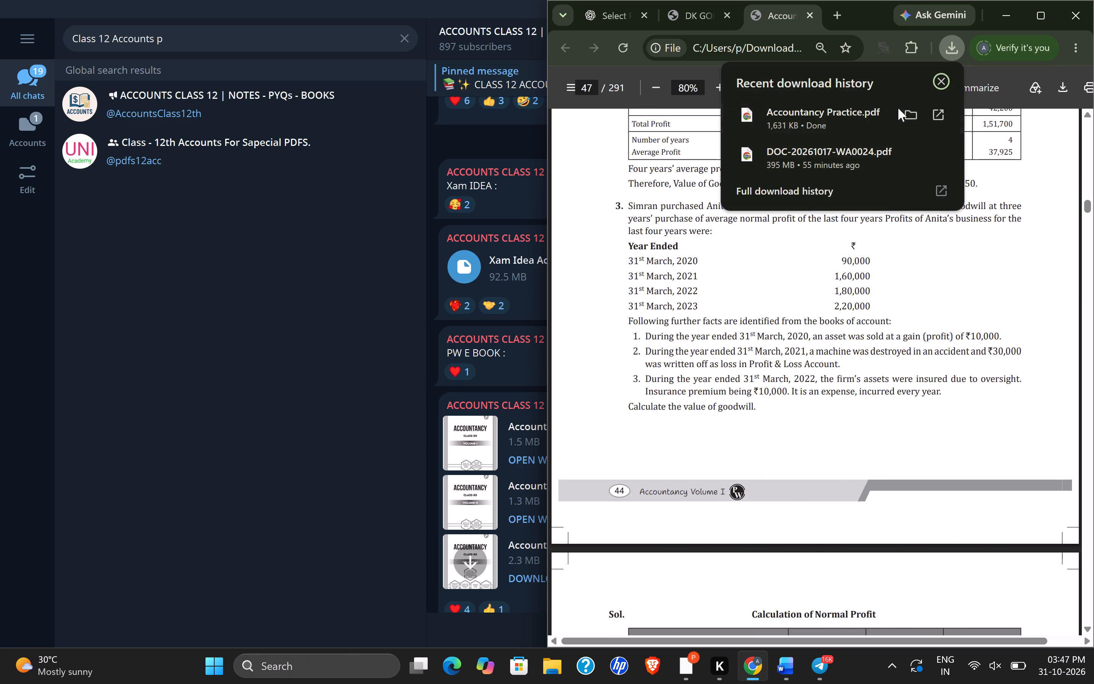
pyautogui.click(909, 114)
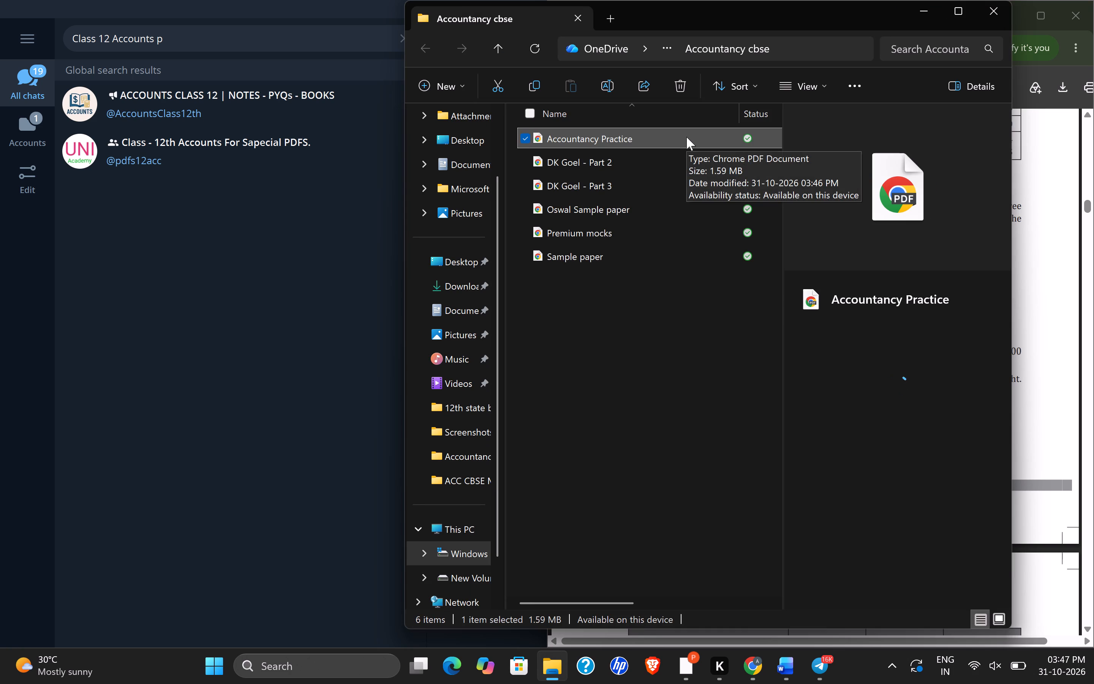
pyautogui.hotkey('ctrl', 'c')
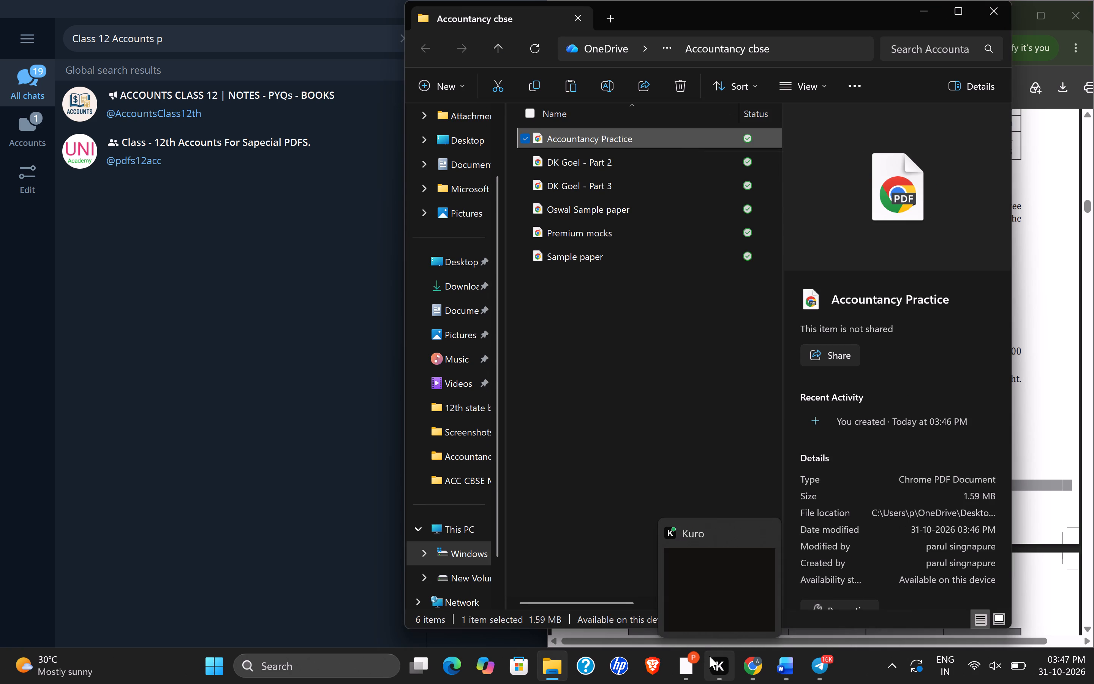
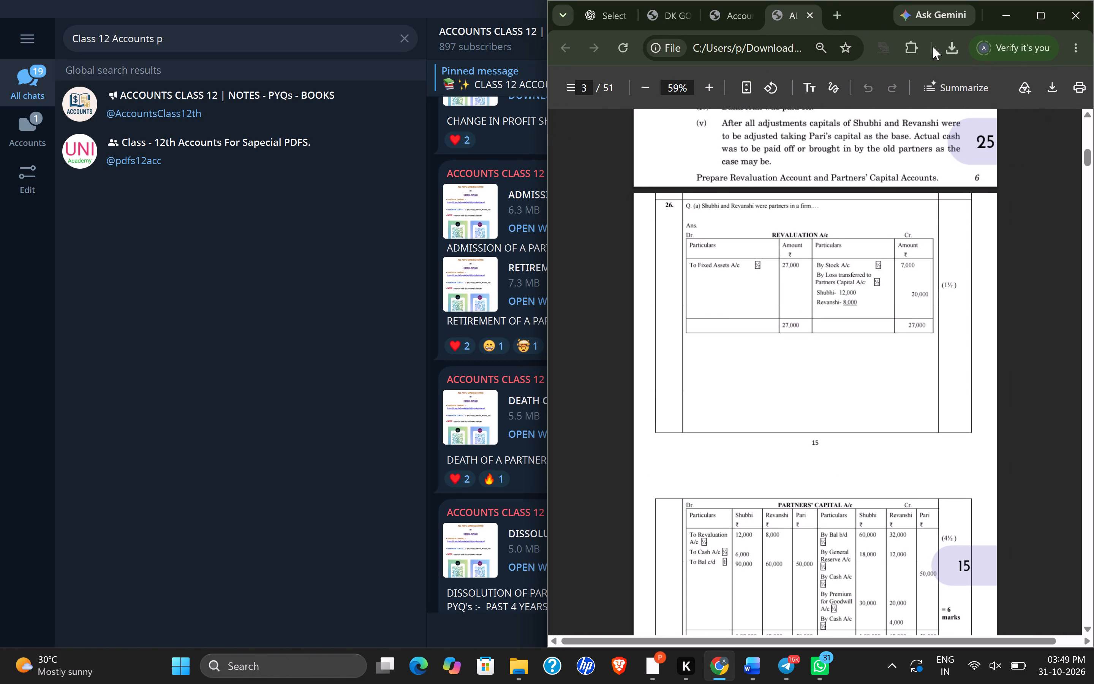
# Download the open ADMISSION OF A PARTNER PYQ'S PDF into the Accountancy cbse folder.
pyautogui.click(1047, 84)
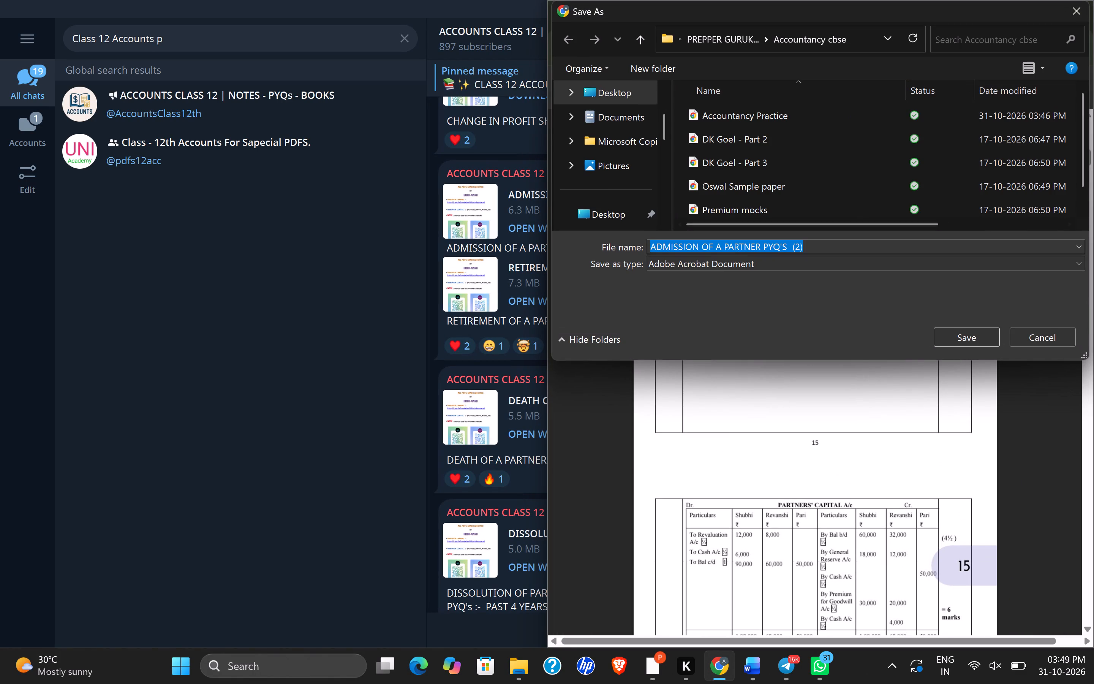
# Save the partner-admission PYQ PDF in the Accountancy cbse folder under the name ADMISSION OF A PARTNER.
pyautogui.click(799, 247)
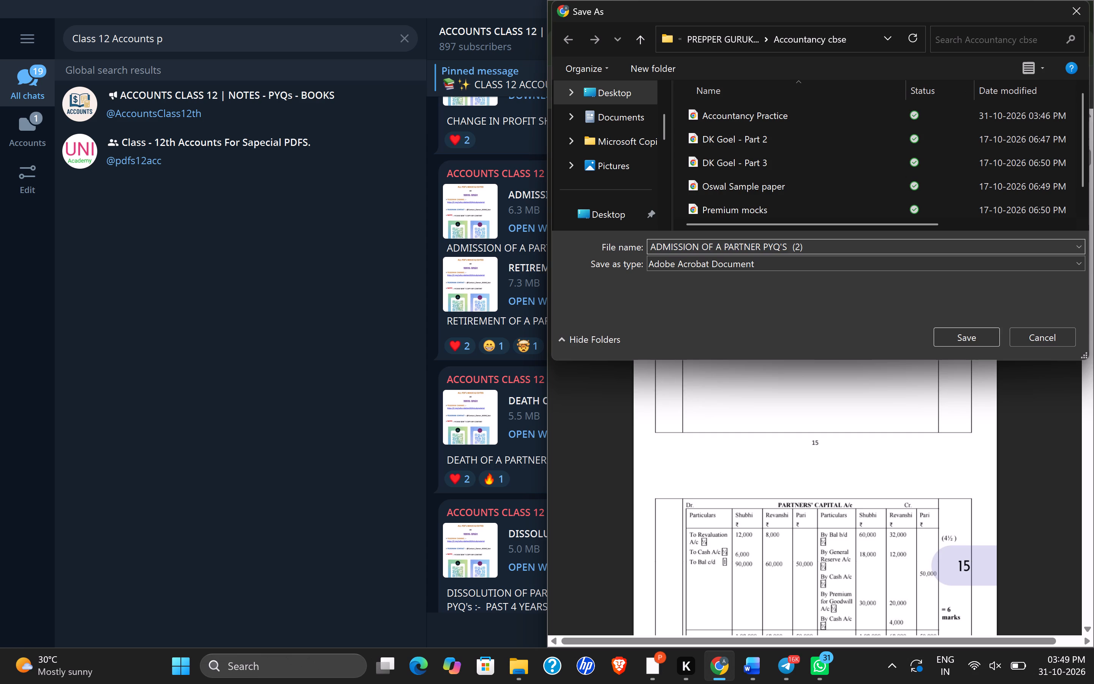
pyautogui.click(817, 248)
pyautogui.press('BackSpace')
pyautogui.press('BackSpace')
pyautogui.press('BackSpace')
pyautogui.press('BackSpace')
pyautogui.press('BackSpace')
pyautogui.press('BackSpace')
pyautogui.press('BackSpace')
pyautogui.press('BackSpace')
pyautogui.press('BackSpace')
pyautogui.press('BackSpace')
pyautogui.press('Return')
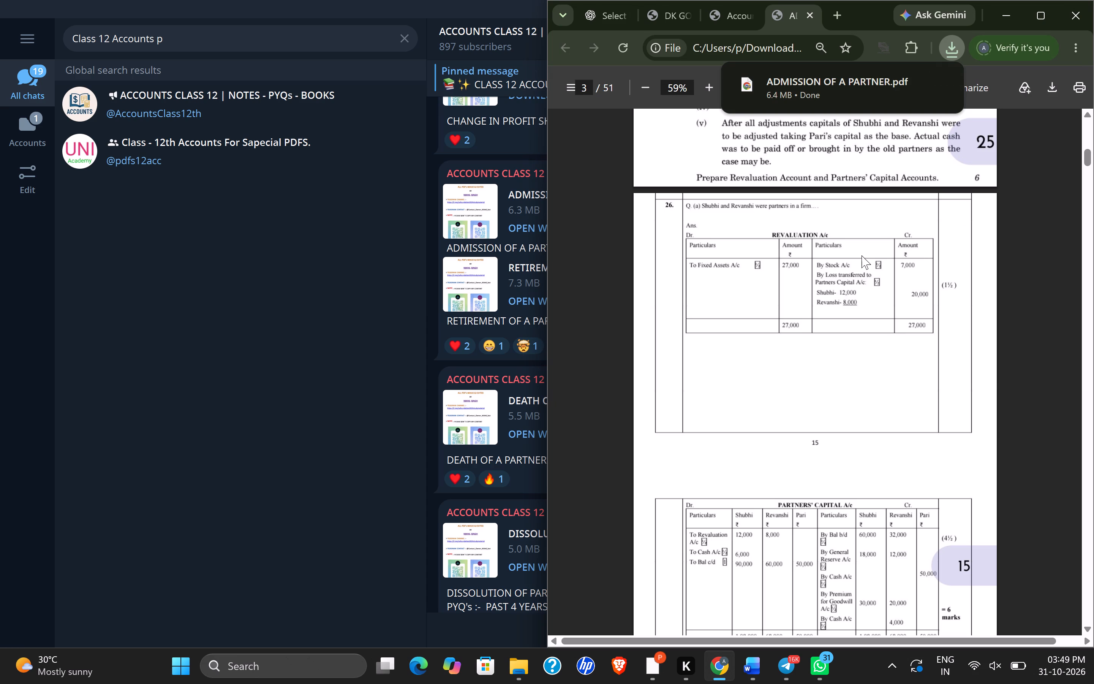
# Check the Shubhi and Revanshi admission question, and open the newly saved ADMISSION OF A PARTNER PDF.
pyautogui.scroll(2, 862, 255)
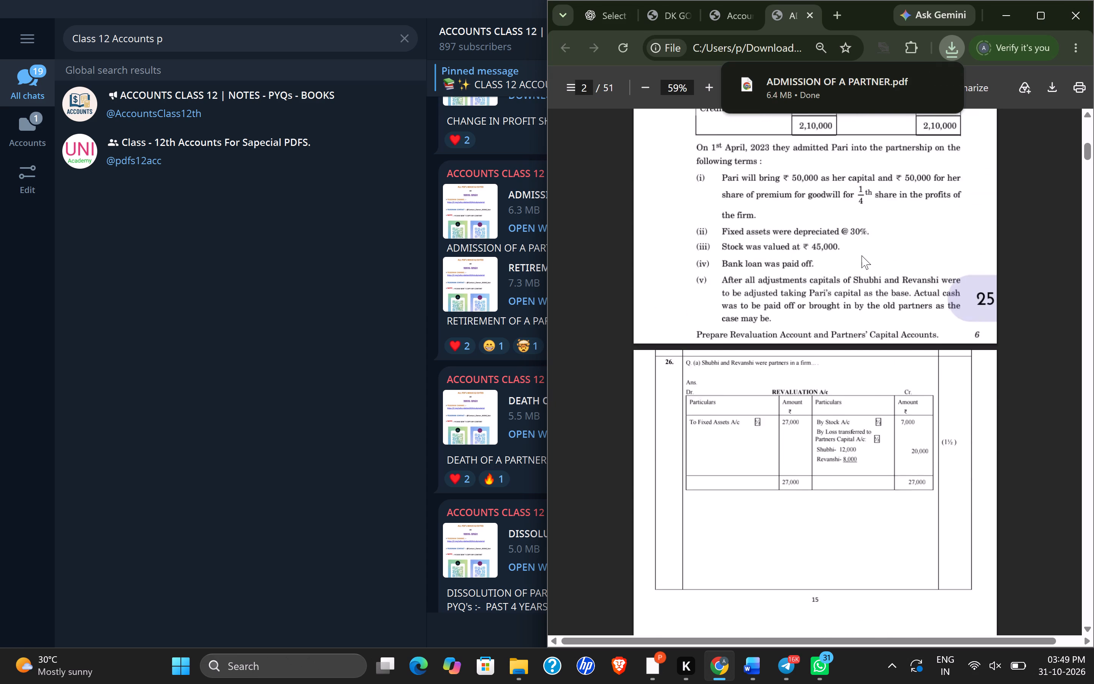
pyautogui.scroll(1, 862, 255)
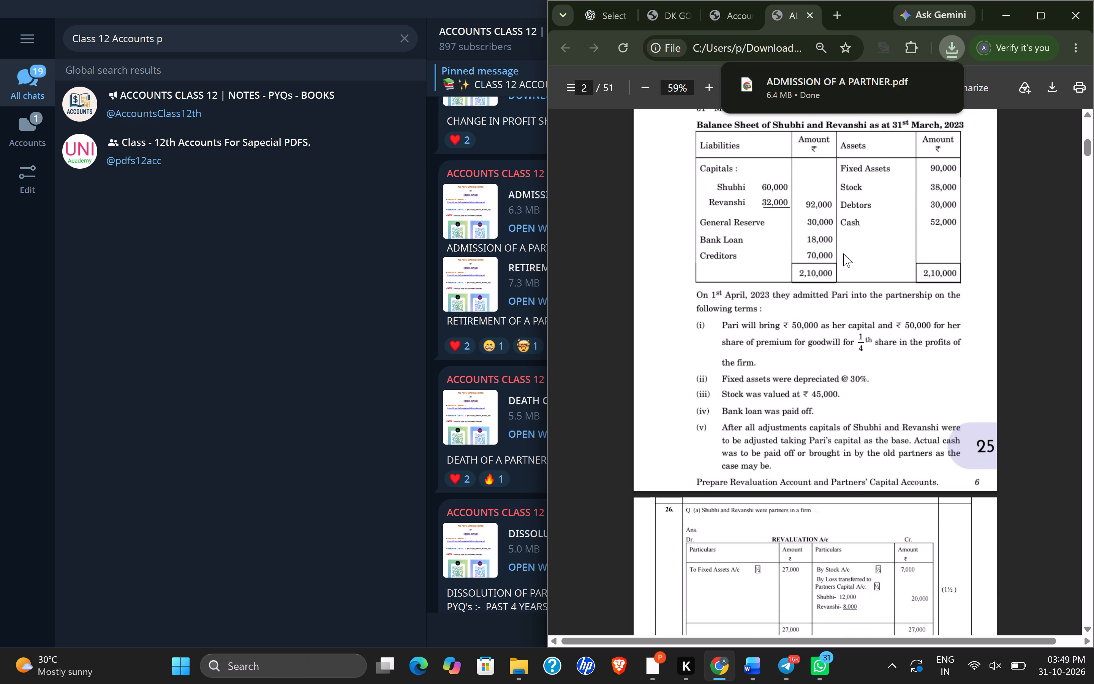
pyautogui.scroll(-1, 843, 253)
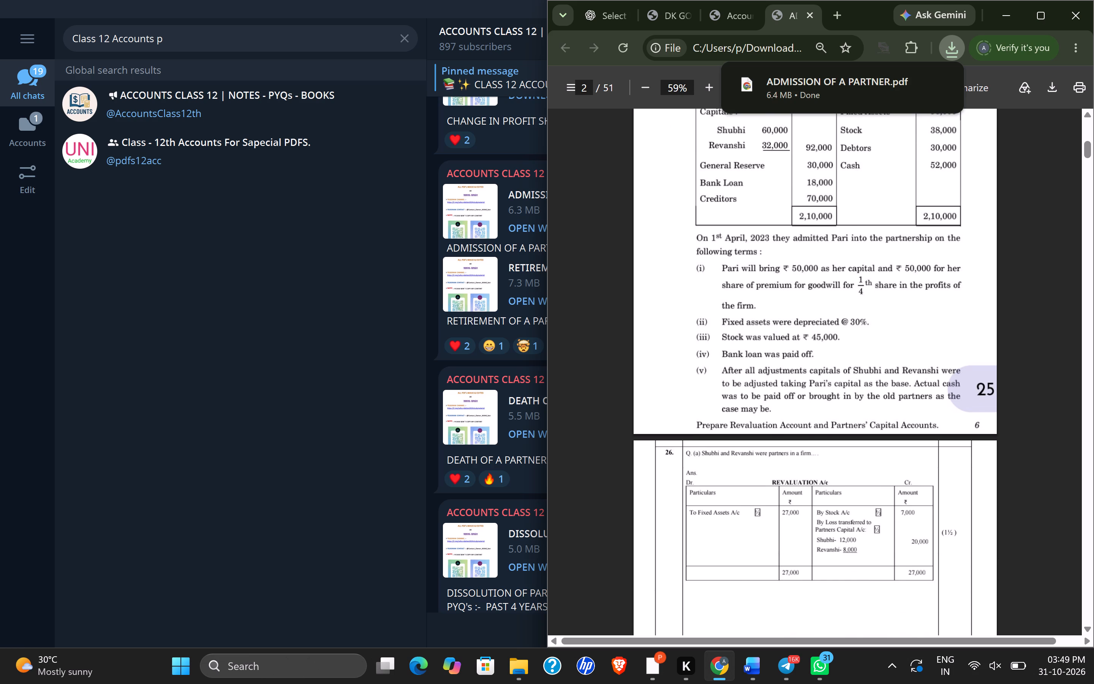
pyautogui.click(937, 81)
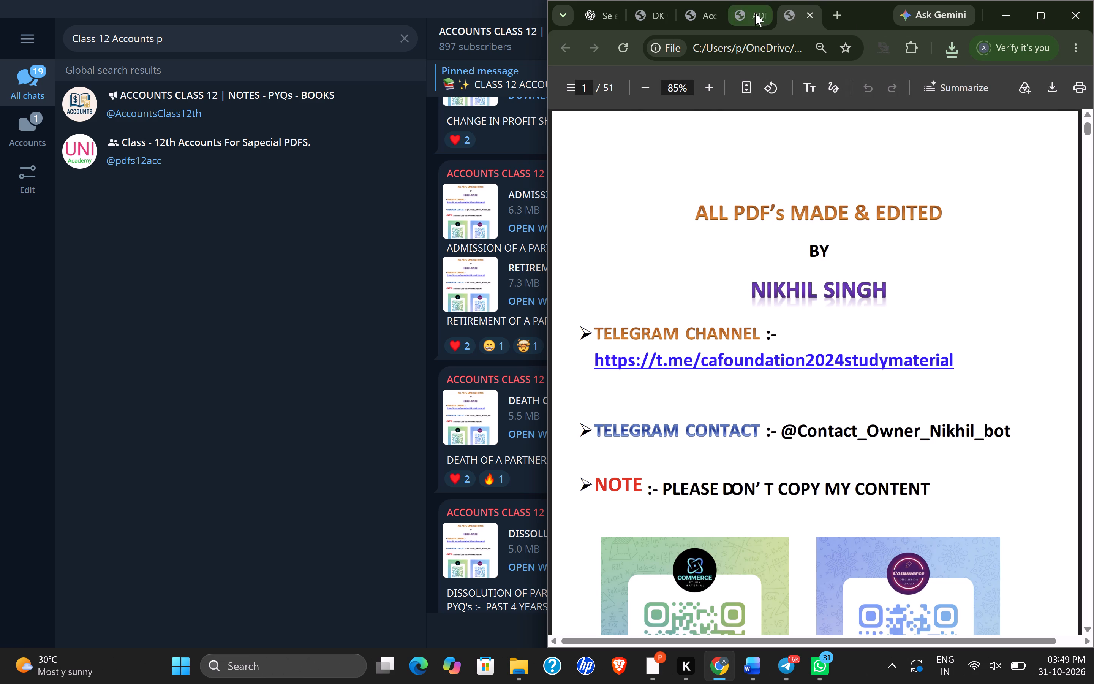
# Locate the downloaded ADMISSION OF A PARTNER PDF in the Accountancy cbse folder and copy the file.
pyautogui.click(755, 13)
pyautogui.click(950, 48)
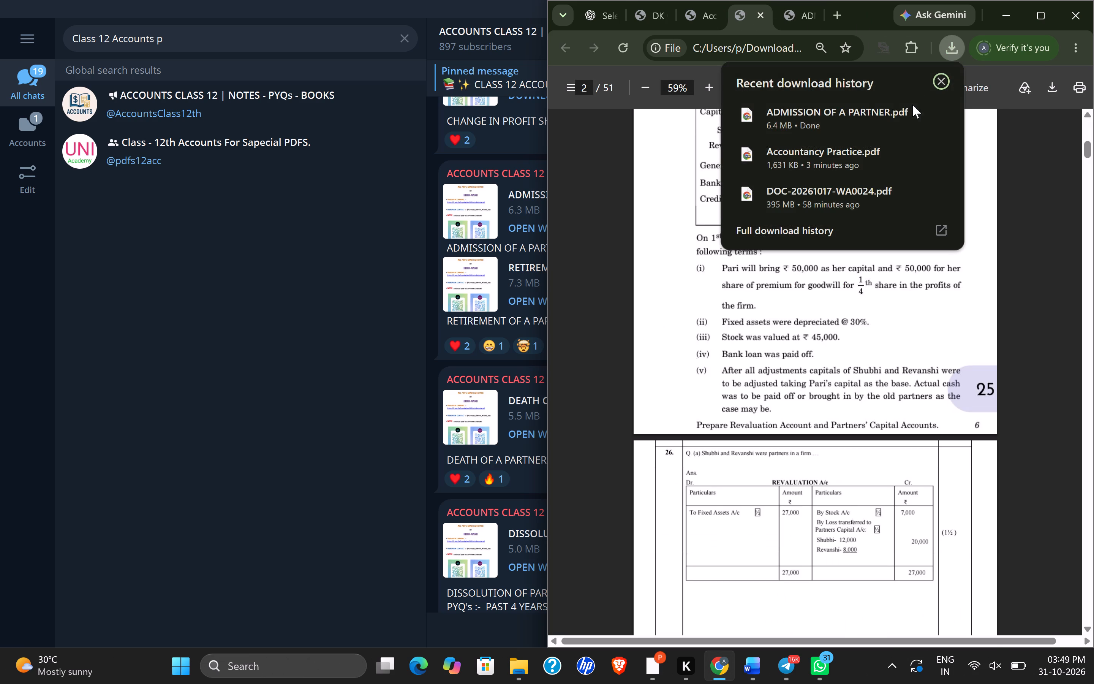
pyautogui.click(914, 116)
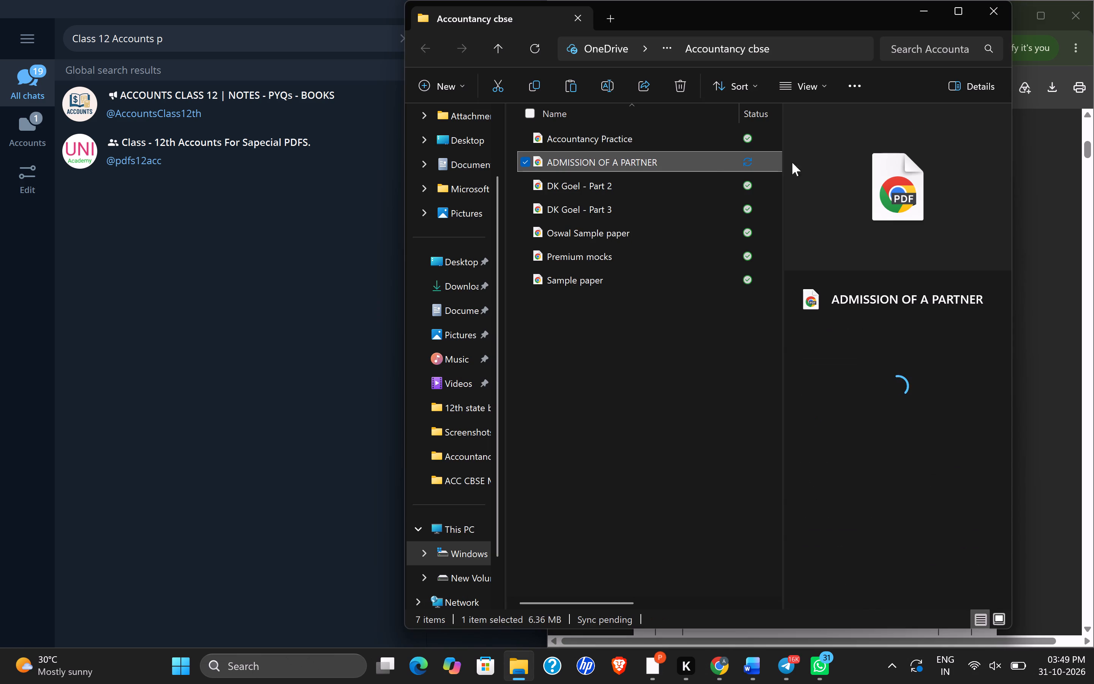
pyautogui.hotkey('ctrl', 'c')
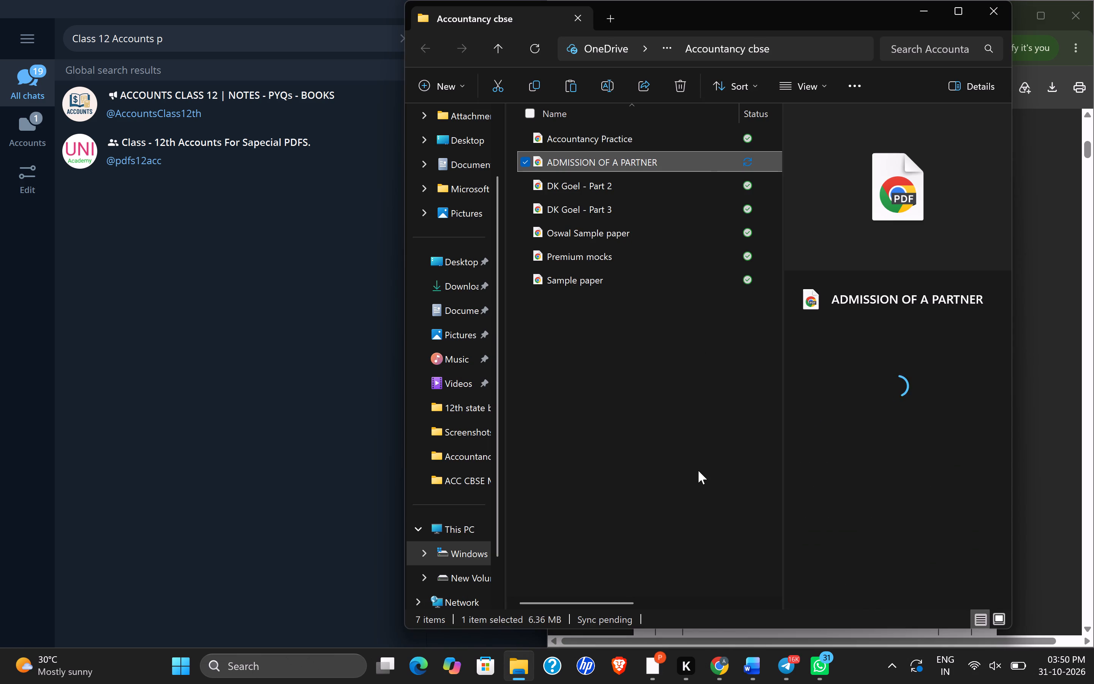
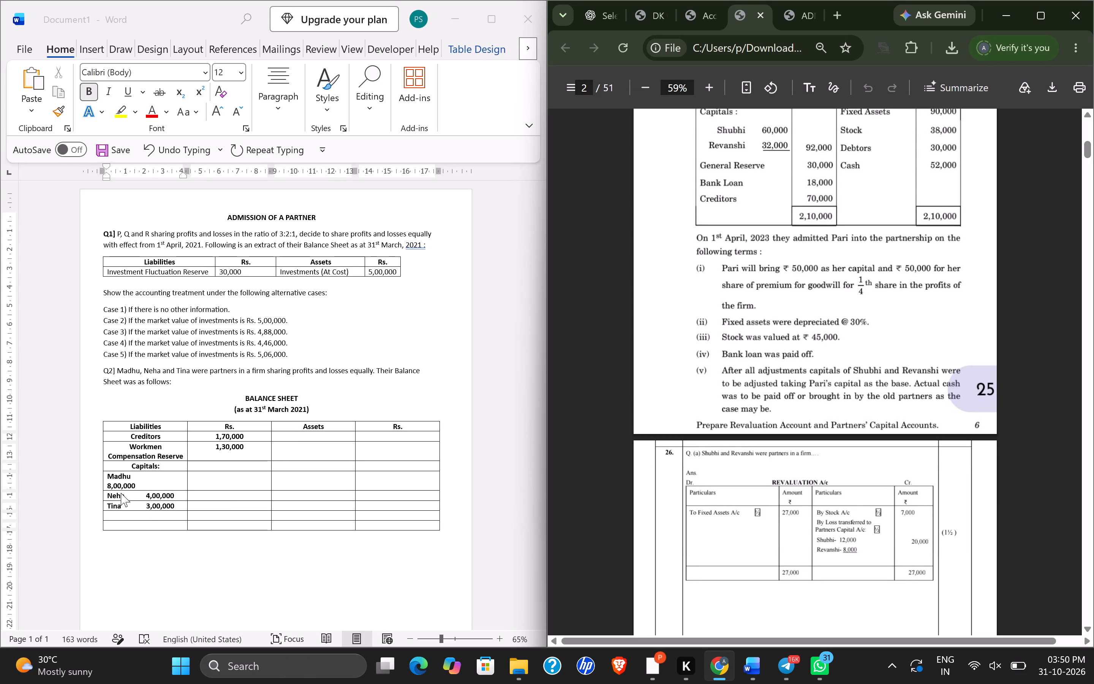
# Widen the Liabilities column of the balance sheet table so Madhu's name and 8,00,000 fit on one line.
pyautogui.click(188, 444)
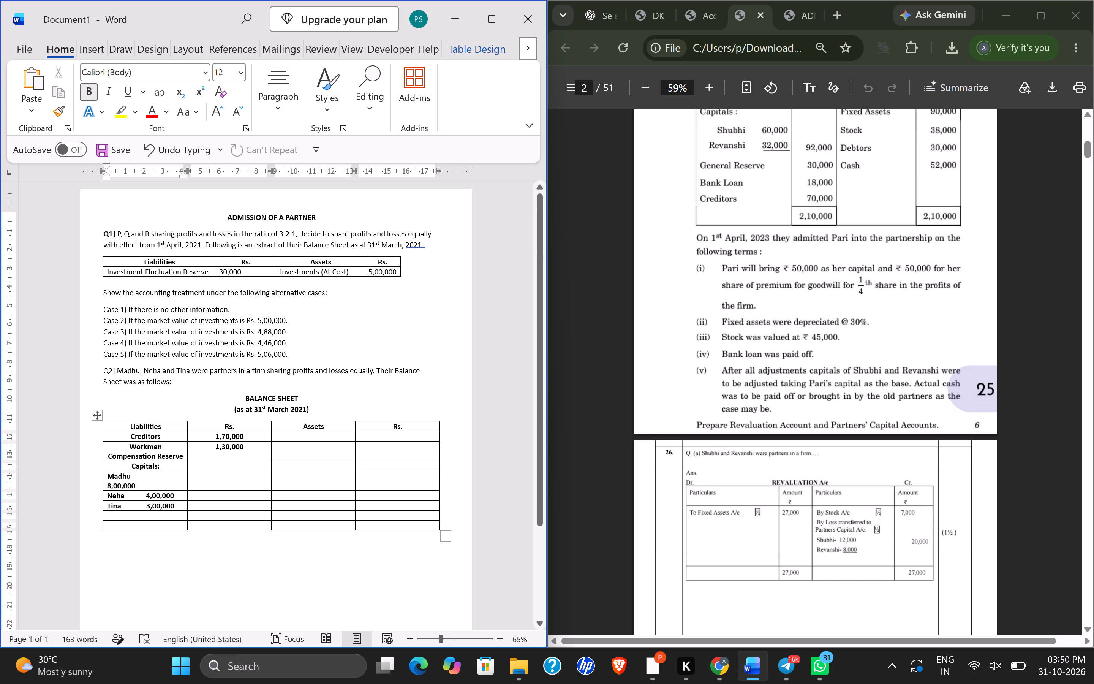
pyautogui.moveTo(187, 435); pyautogui.dragTo(196, 435)
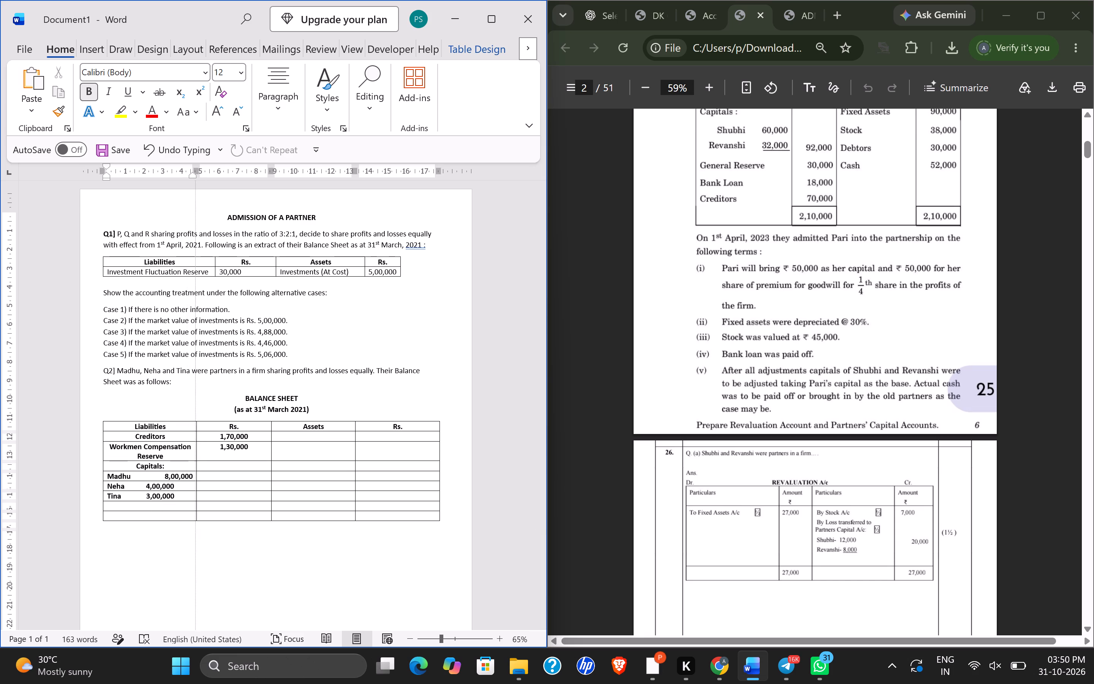
pyautogui.moveTo(196, 435); pyautogui.dragTo(199, 435)
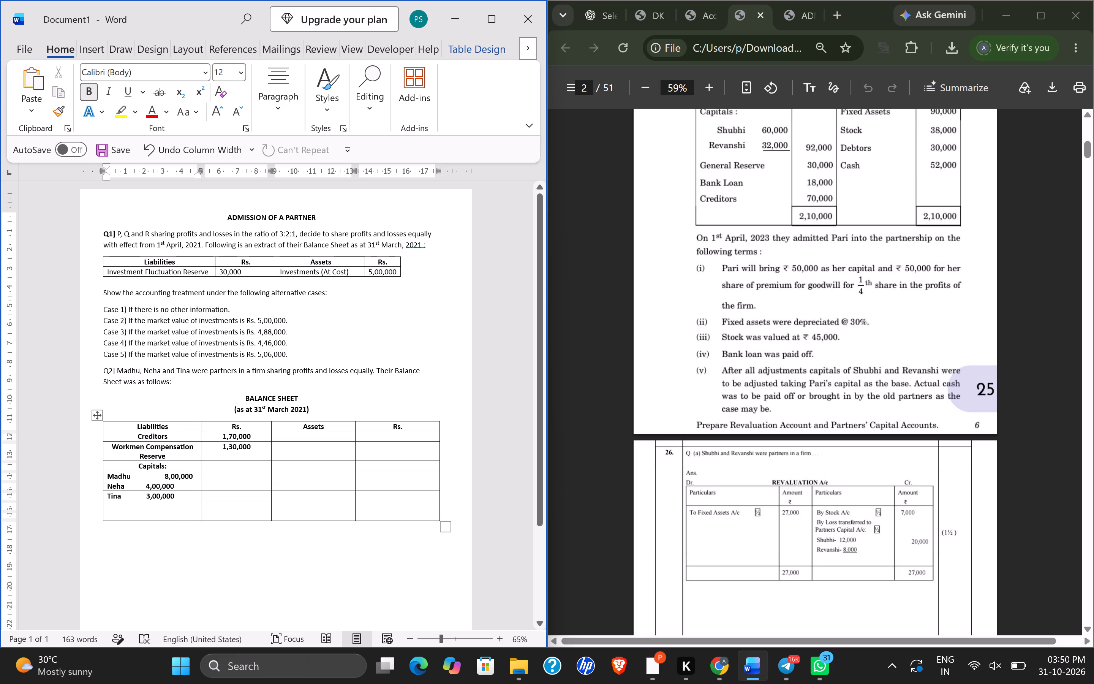
# Insert spaces before Neha's 4,00,000 in the Liabilities column to line it up under Madhu's capital amount.
pyautogui.click(145, 483)
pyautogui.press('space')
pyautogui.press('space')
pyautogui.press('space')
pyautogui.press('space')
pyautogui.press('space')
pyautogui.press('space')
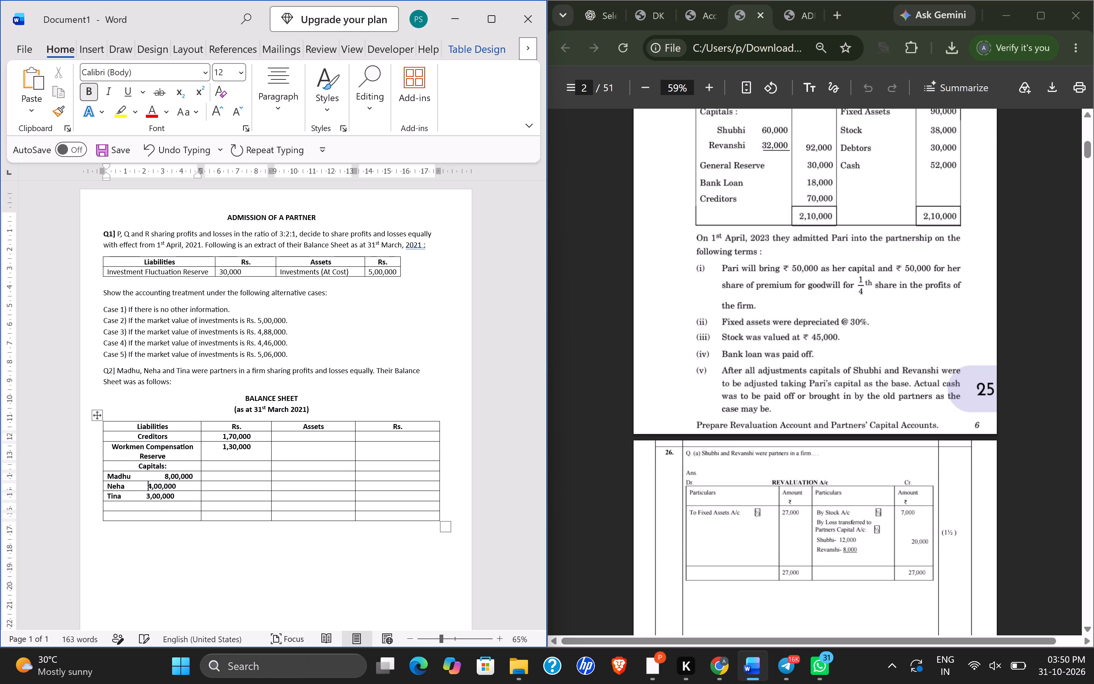
# Space out the Neha and Tina capital amounts in the Q2 balance sheet so they line up under Madhu's 8,00,000.
pyautogui.press('space')
pyautogui.press('space')
pyautogui.press('space')
pyautogui.press('space')
pyautogui.click(145, 499)
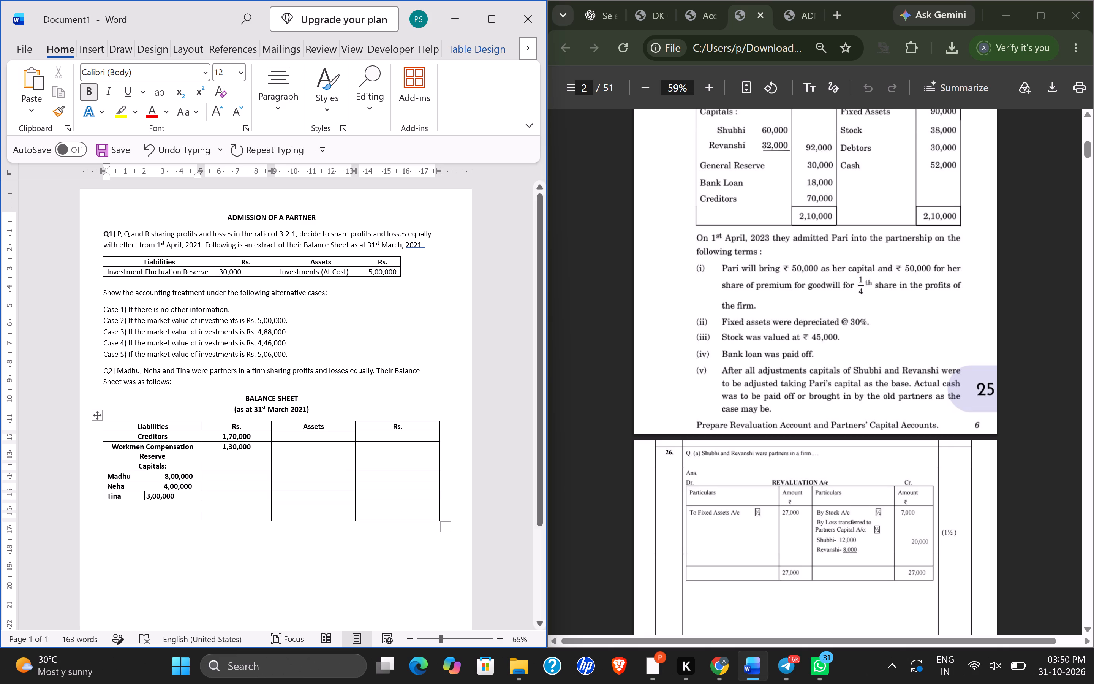
pyautogui.press('space')
pyautogui.press('space')
pyautogui.press('space')
pyautogui.press('space')
pyautogui.press('space')
pyautogui.press('space')
pyautogui.press('space')
pyautogui.press('space')
pyautogui.press('space')
pyautogui.press('space')
pyautogui.press('space')
pyautogui.press('space')
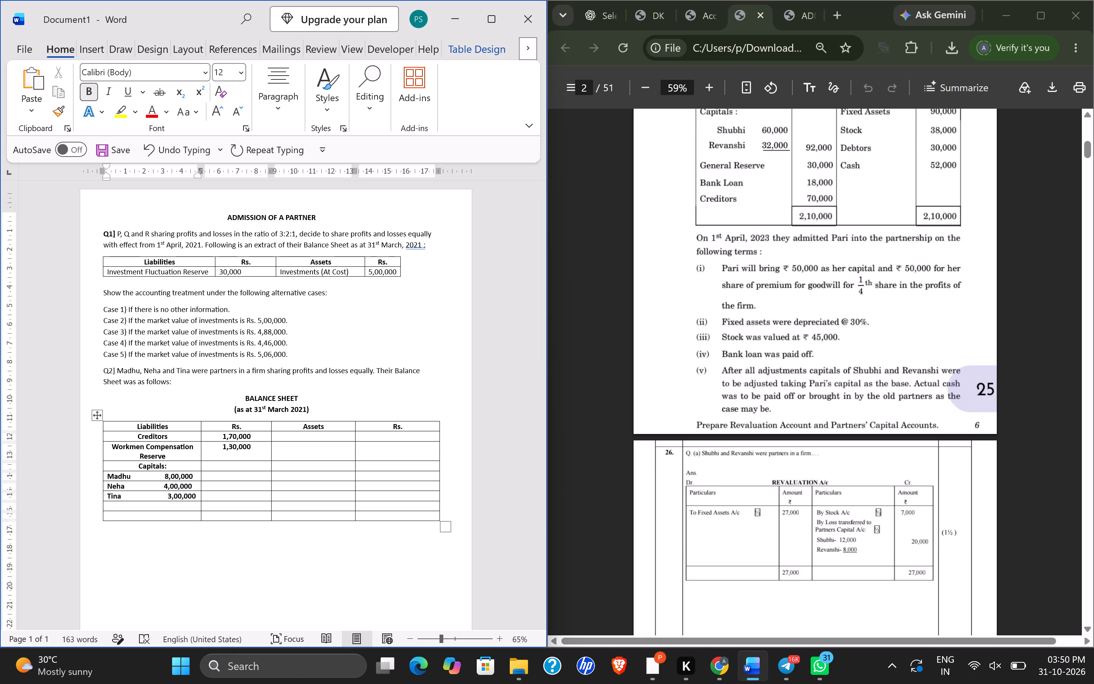
pyautogui.press('BackSpace')
pyautogui.press('BackSpace')
pyautogui.press('BackSpace')
pyautogui.press('space')
# Bring up Illustration 38 in the DK Goel PDF and enter the capitals total 15,00,000 in the liabilities amount cell of Tina's row.
pyautogui.click(656, 14)
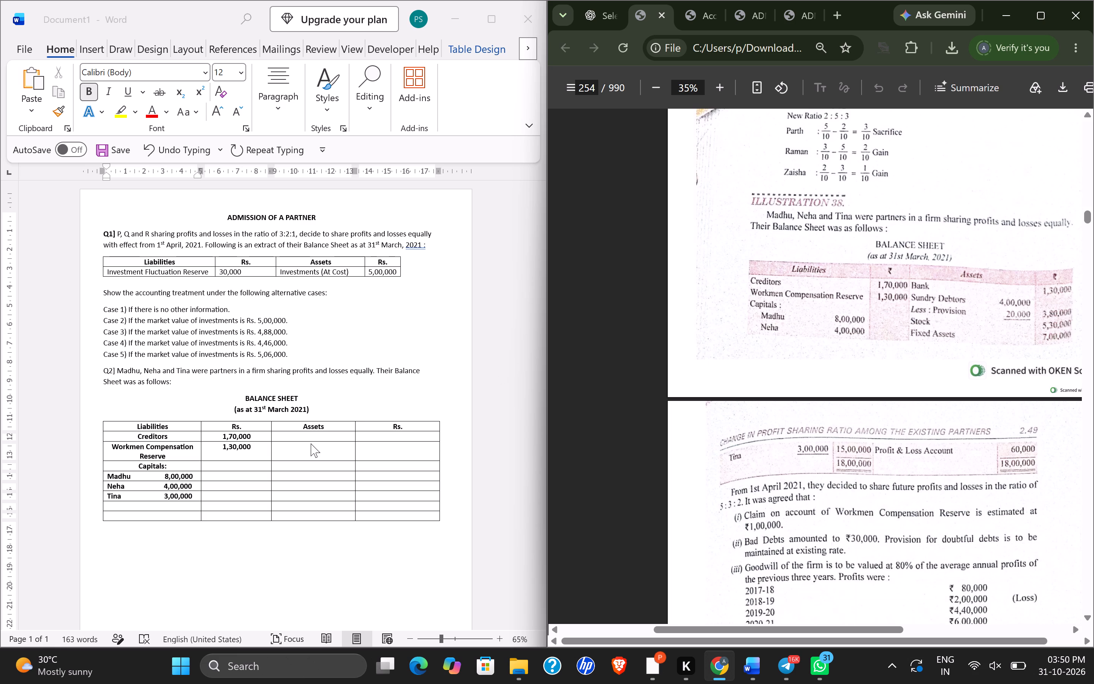
pyautogui.click(218, 491)
pyautogui.click(219, 495)
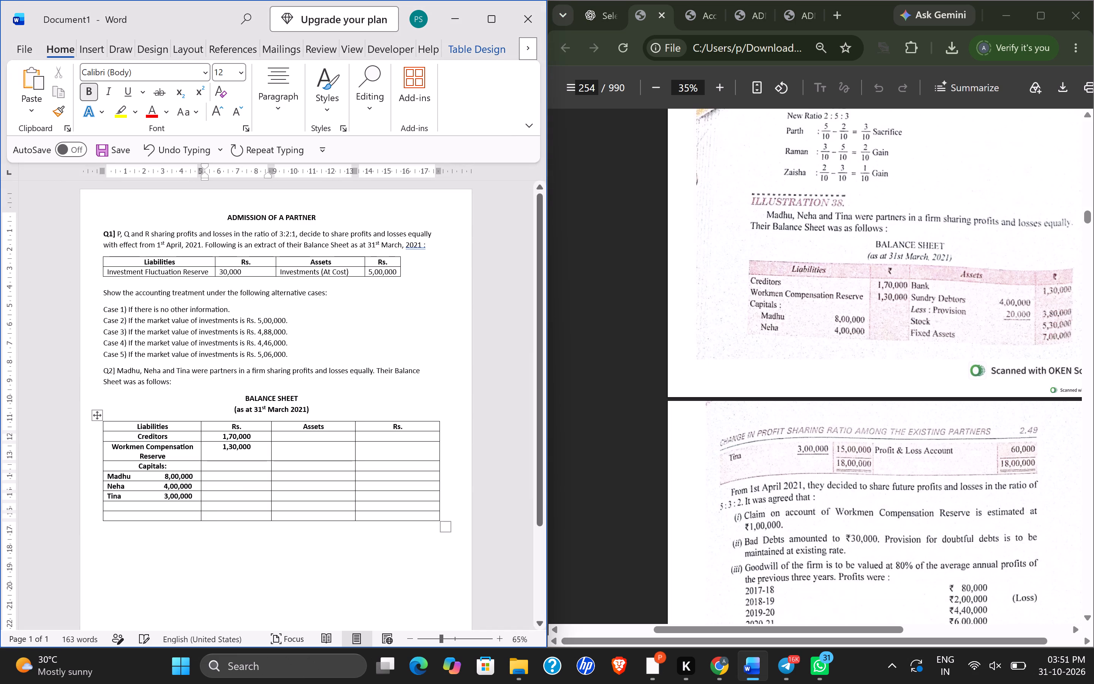
pyautogui.write('15,00,000')
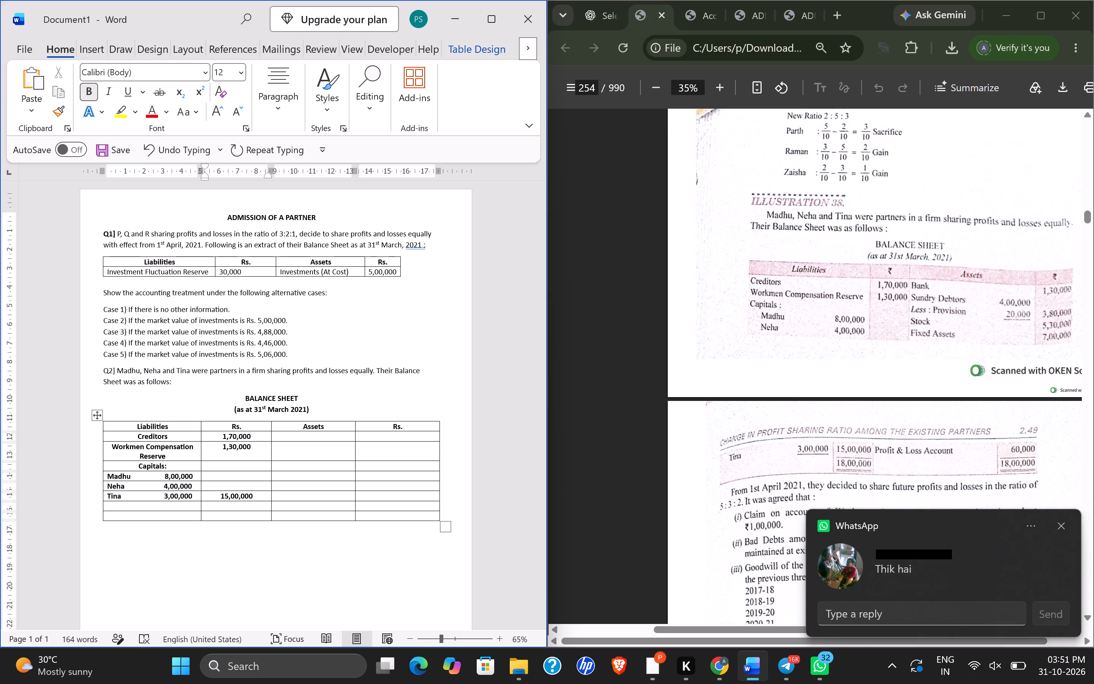
pyautogui.press('Right')
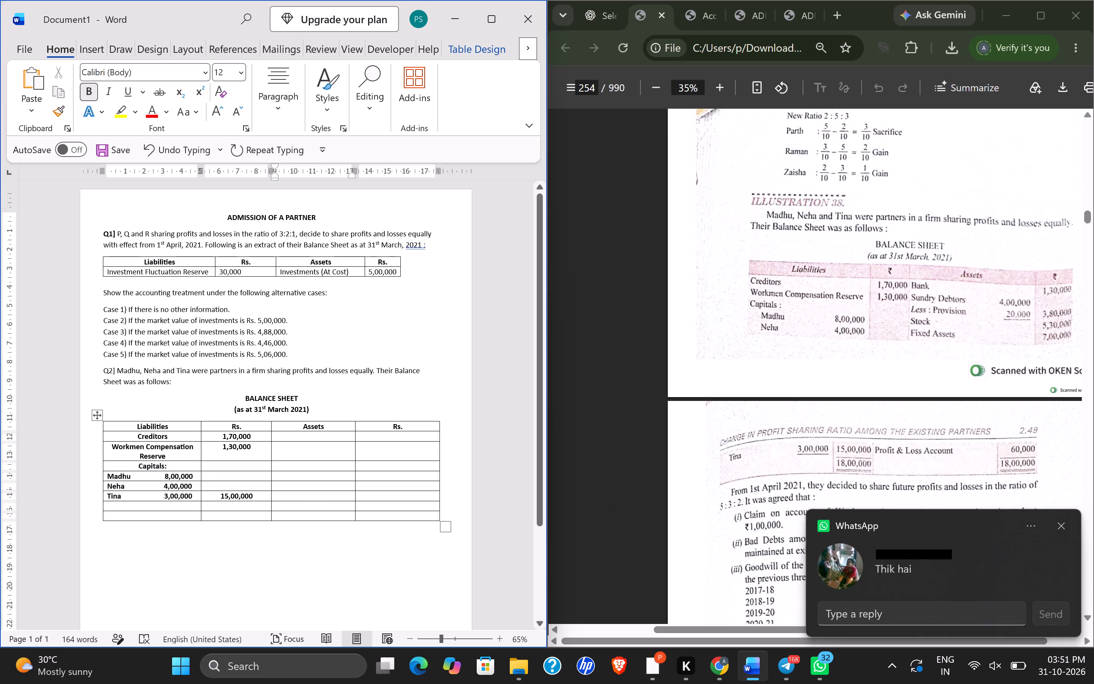
# Add Bank with the amount 1,30,000 as the first Assets entry of the Q2 balance sheet.
pyautogui.click(321, 443)
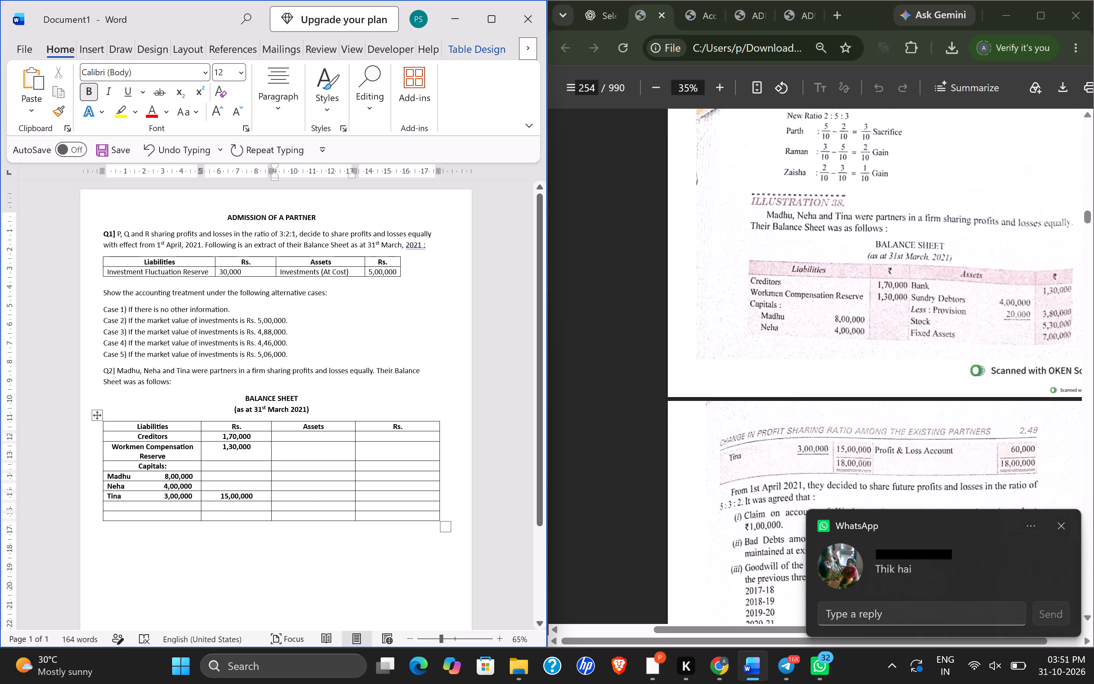
pyautogui.click(315, 437)
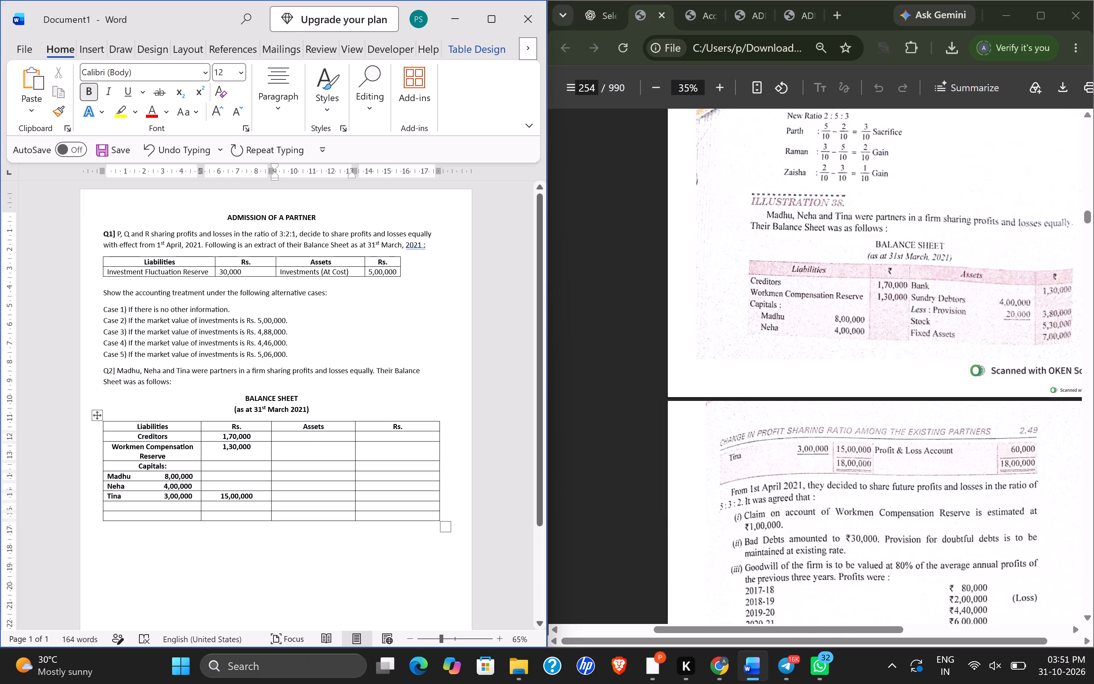
pyautogui.hotkey('shift', 'b')
pyautogui.write('ank')
pyautogui.press('space')
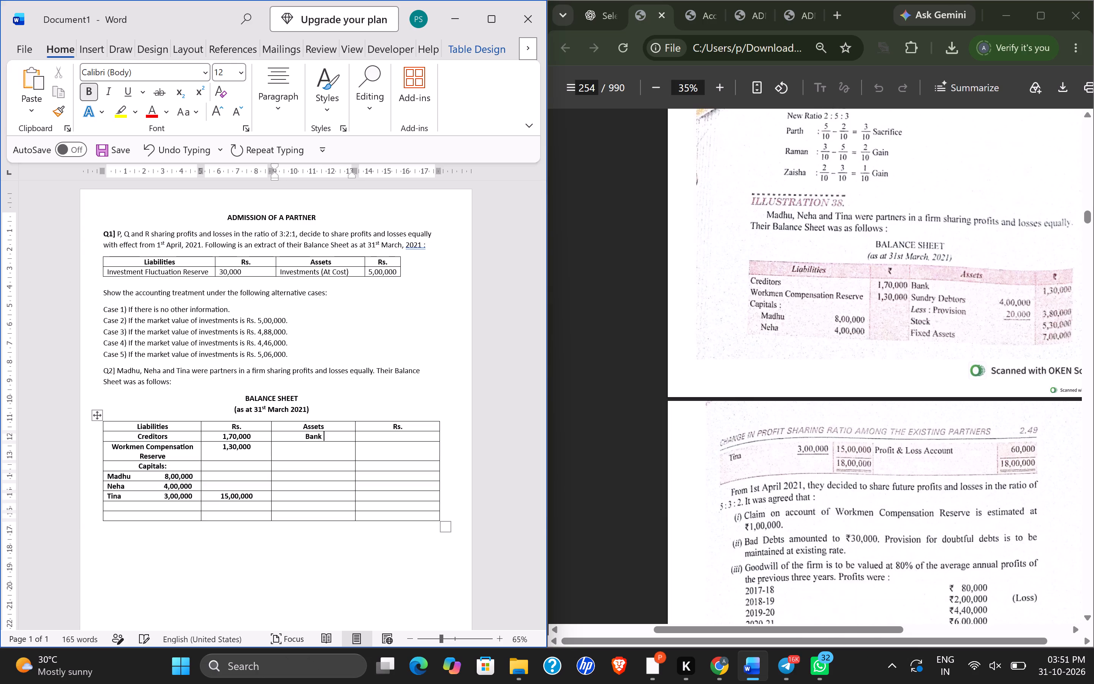
pyautogui.press('Right')
pyautogui.write('1,30,000')
# Enter Sundry Debtors with 4,00,000 beside it in the Assets cell below Bank.
pyautogui.press('Down')
pyautogui.press('Left')
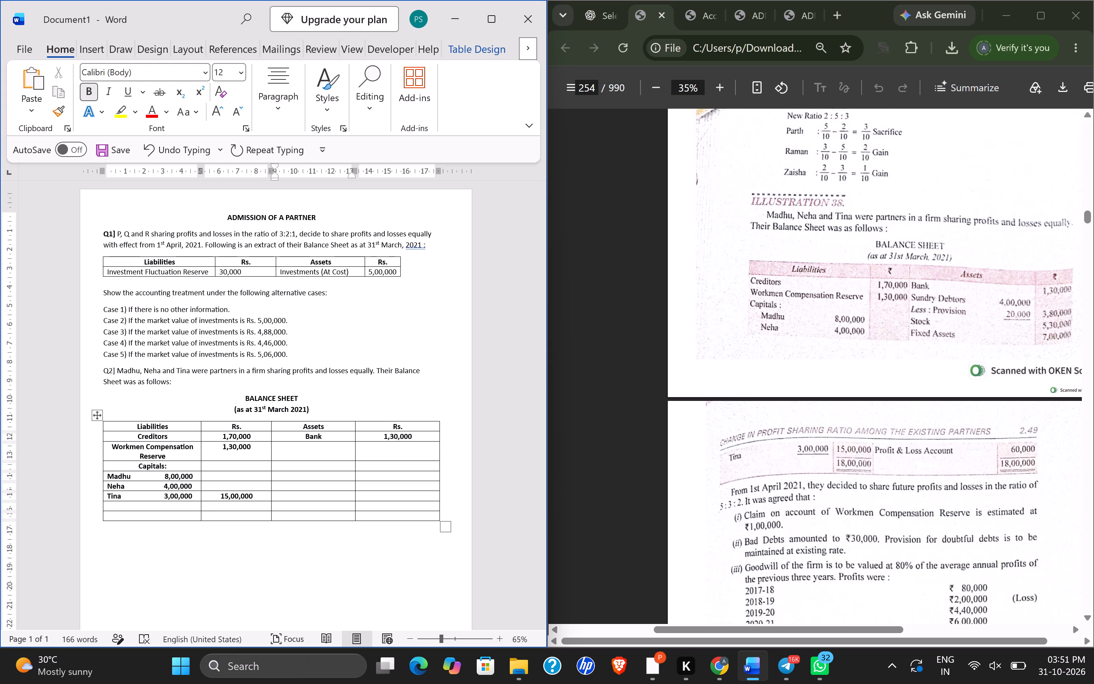
pyautogui.write('Sundry Debtors')
pyautogui.press('space')
pyautogui.press('Right')
pyautogui.press('Left')
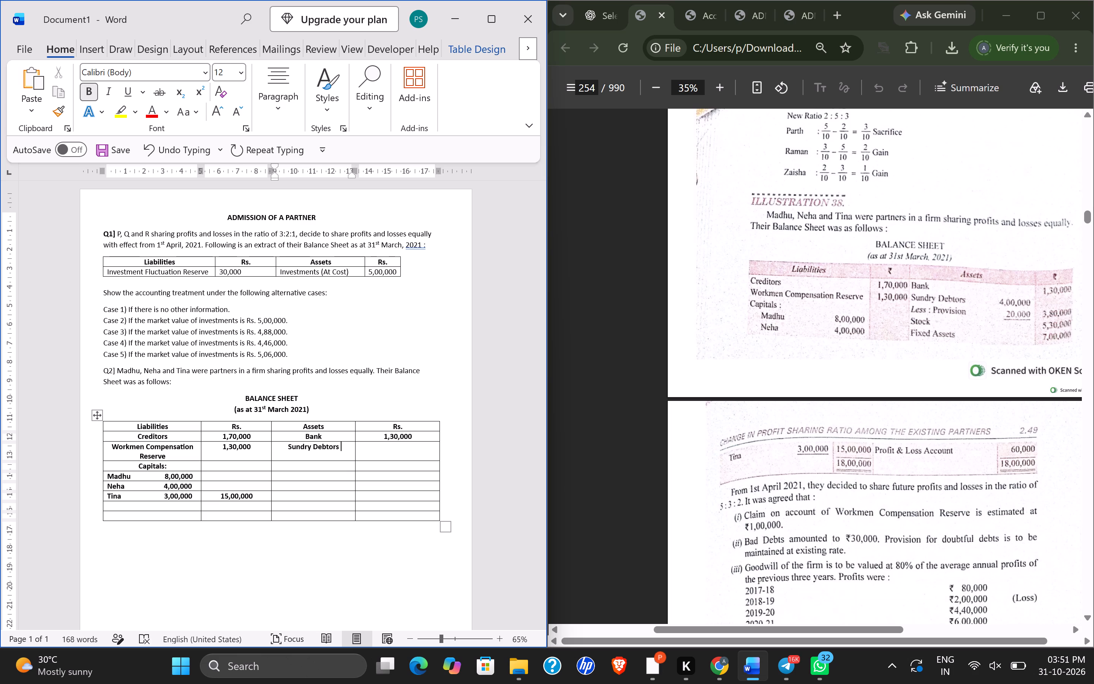
pyautogui.press('4')
pyautogui.write(',00,000')
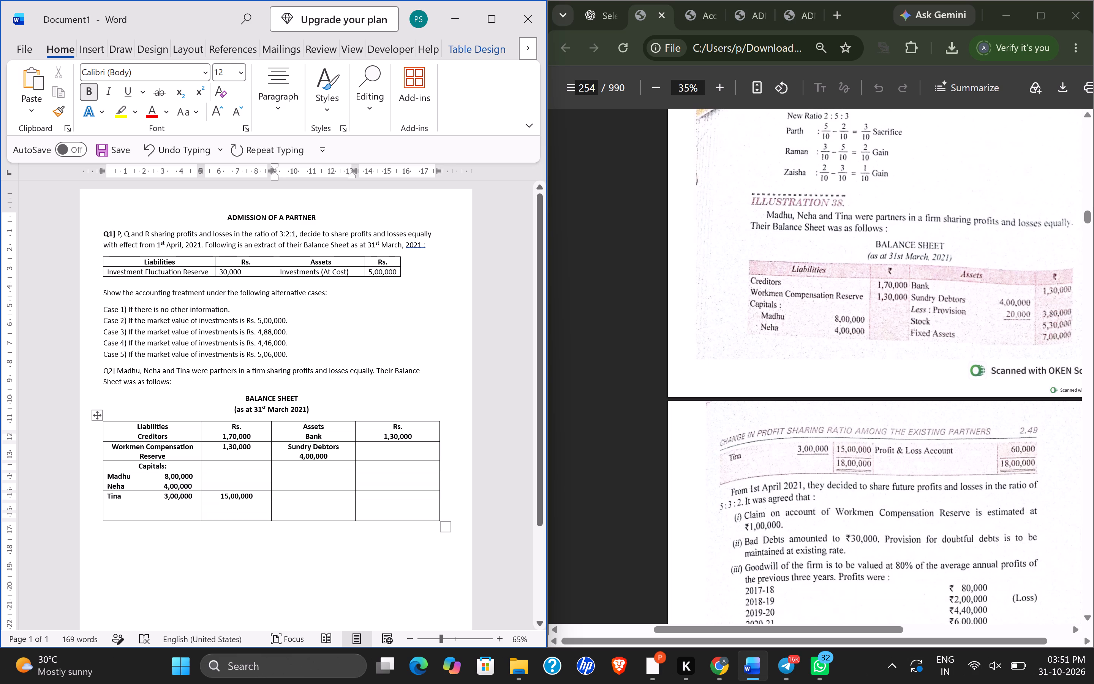
# Widen the Liabilities and Assets columns and narrow both Rs. columns so that each entry fits on one line.
pyautogui.moveTo(271, 437); pyautogui.dragTo(256, 435)
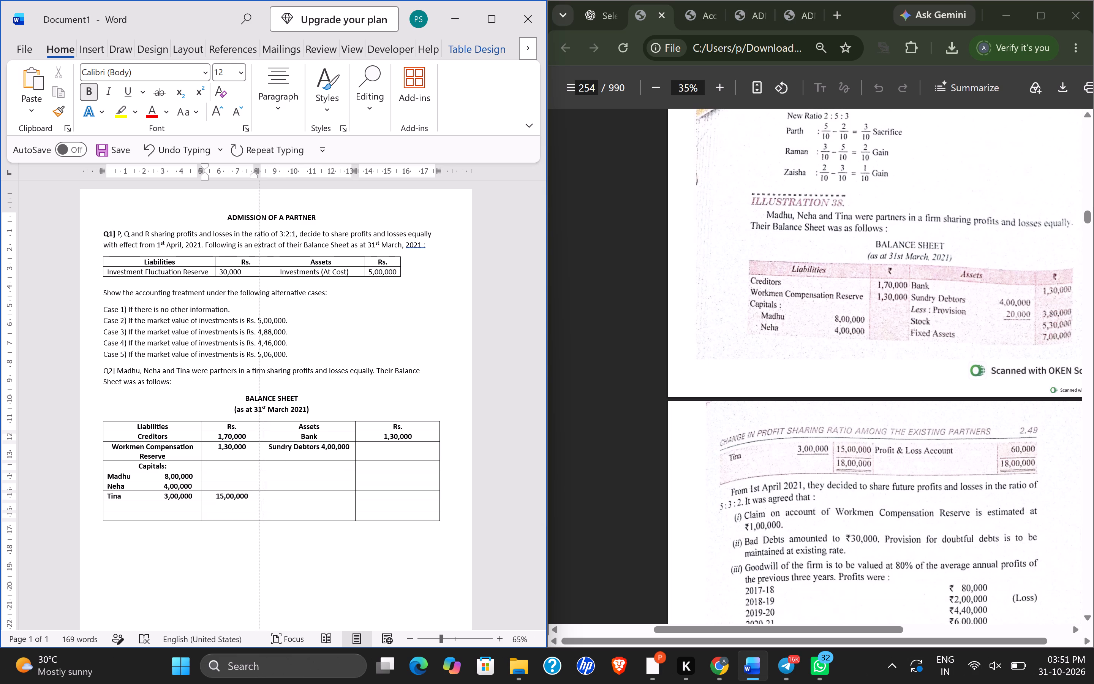
pyautogui.moveTo(256, 435); pyautogui.dragTo(253, 435)
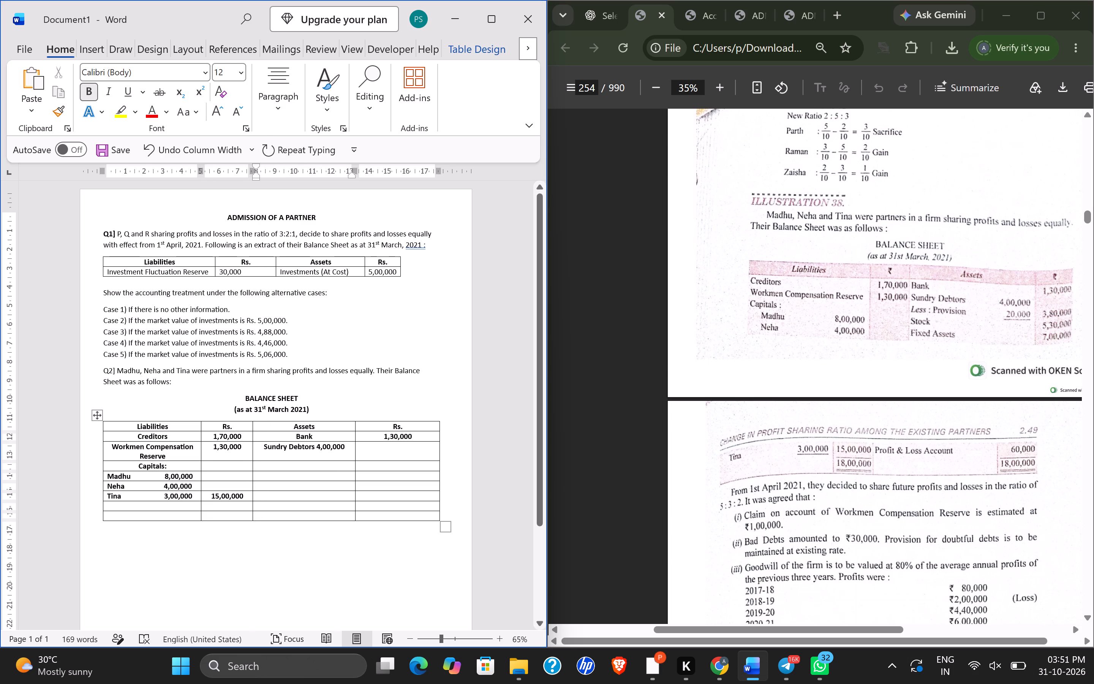
pyautogui.moveTo(354, 436); pyautogui.dragTo(378, 438)
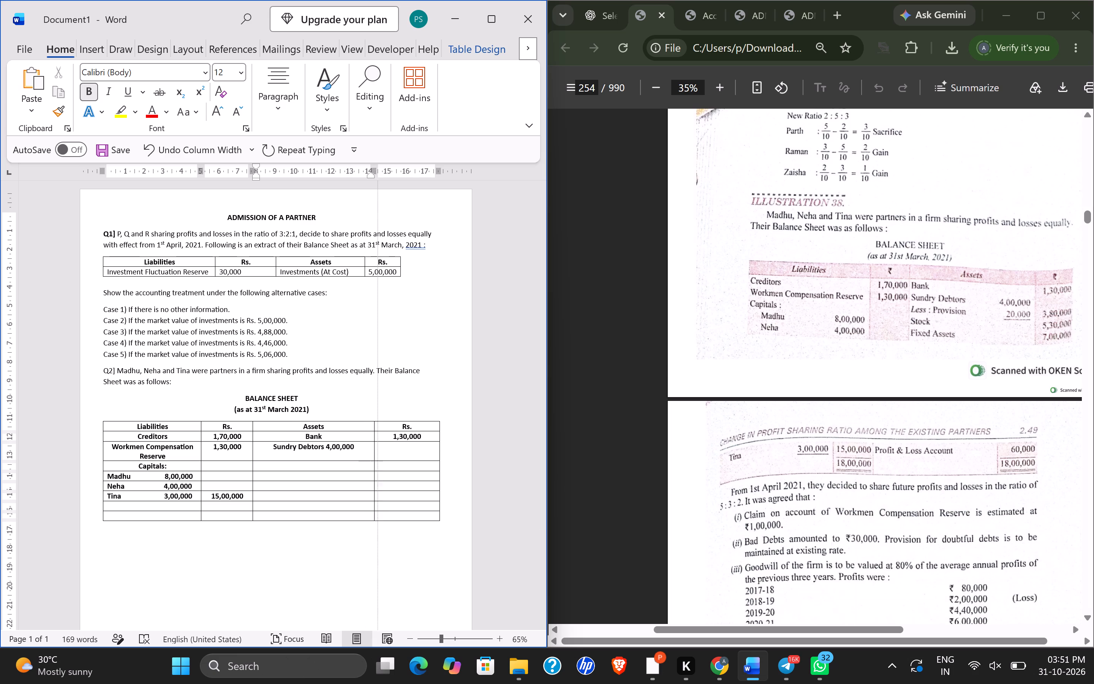
pyautogui.moveTo(378, 438); pyautogui.dragTo(391, 440)
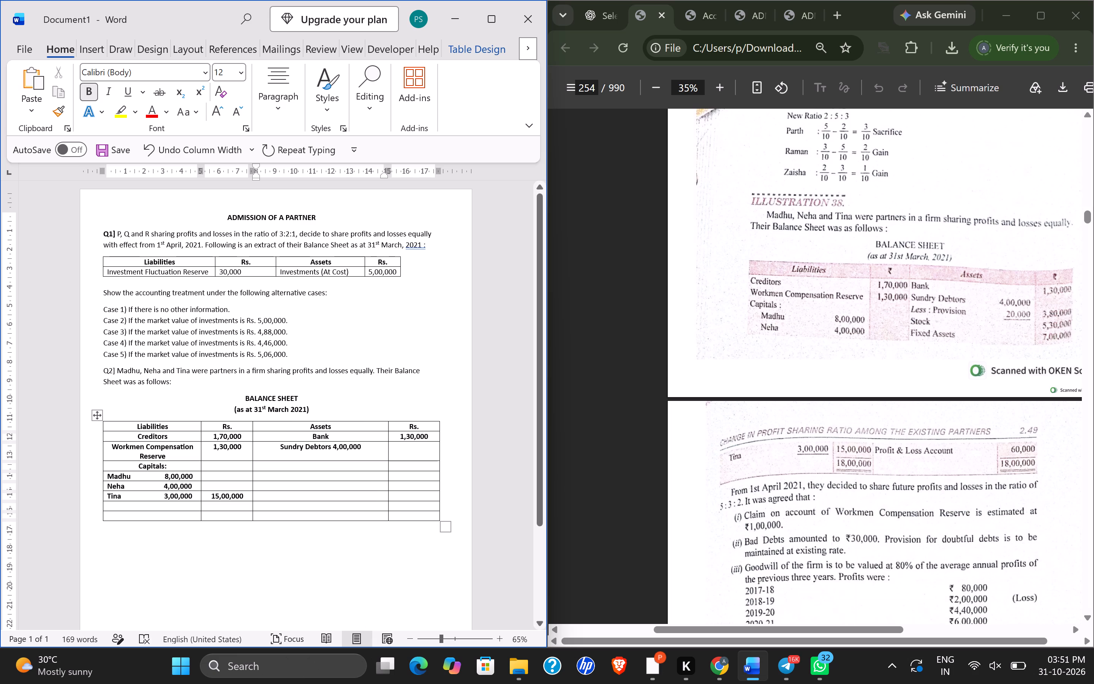
pyautogui.moveTo(252, 443); pyautogui.dragTo(264, 445)
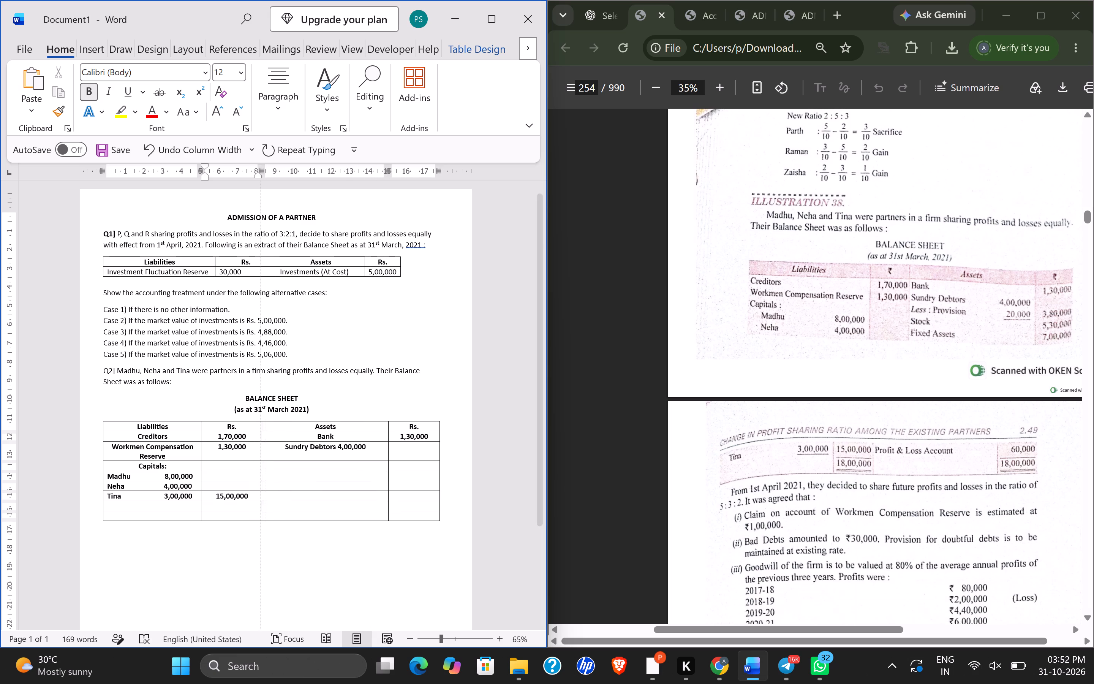
pyautogui.moveTo(264, 445); pyautogui.dragTo(266, 446)
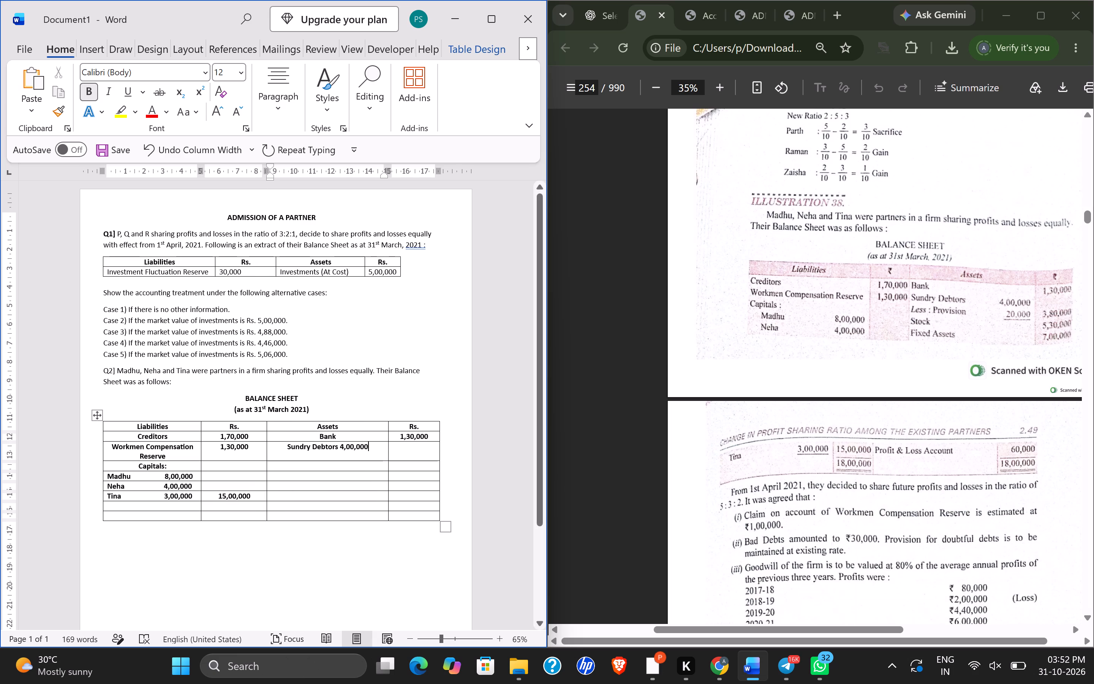
pyautogui.moveTo(201, 445); pyautogui.dragTo(225, 445)
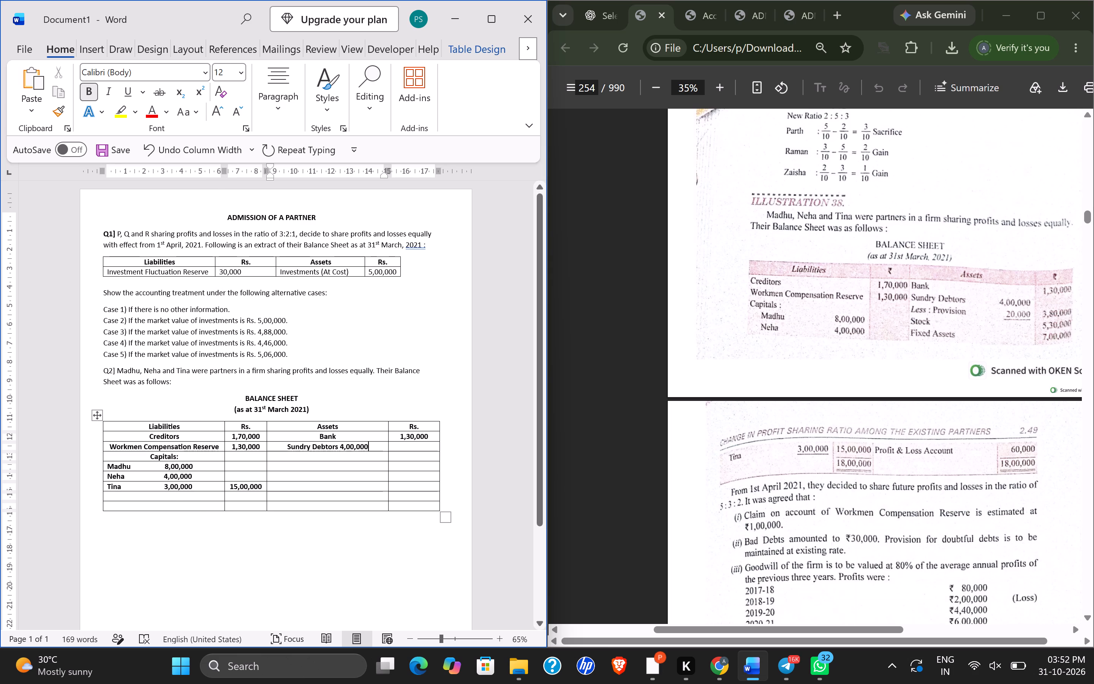
# Left-align the Creditors, Workmen Compensation Reserve and Capitals labels in the Liabilities column.
pyautogui.click(150, 440)
pyautogui.press('BackSpace')
pyautogui.press('Down')
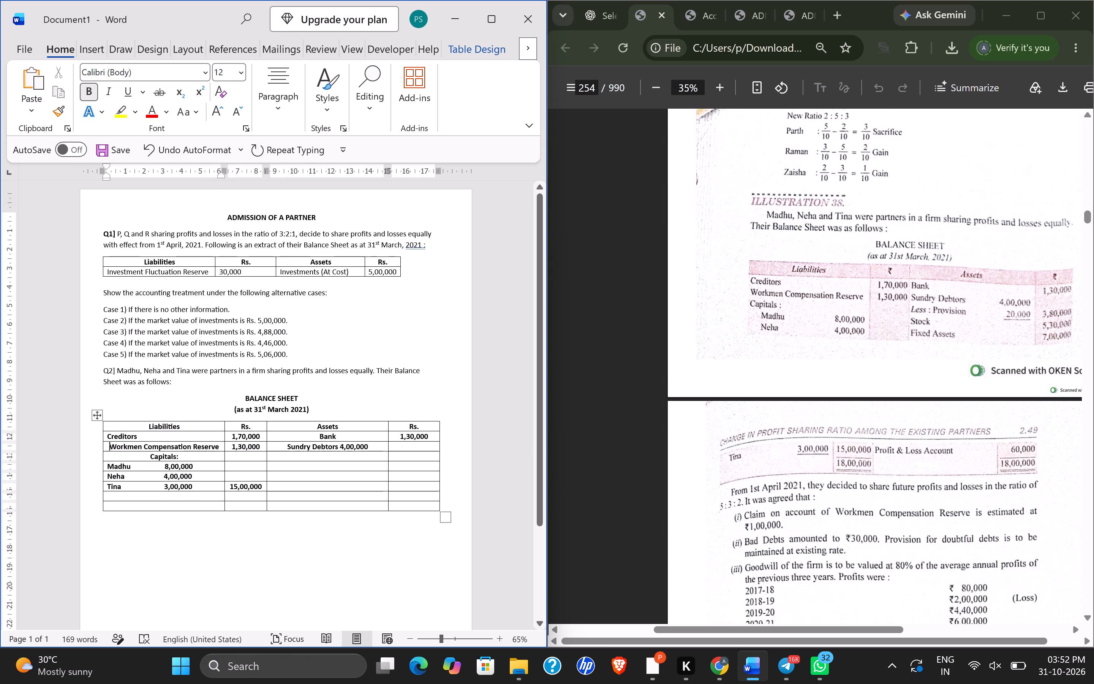
pyautogui.press('BackSpace')
pyautogui.press('Down')
pyautogui.press('BackSpace')
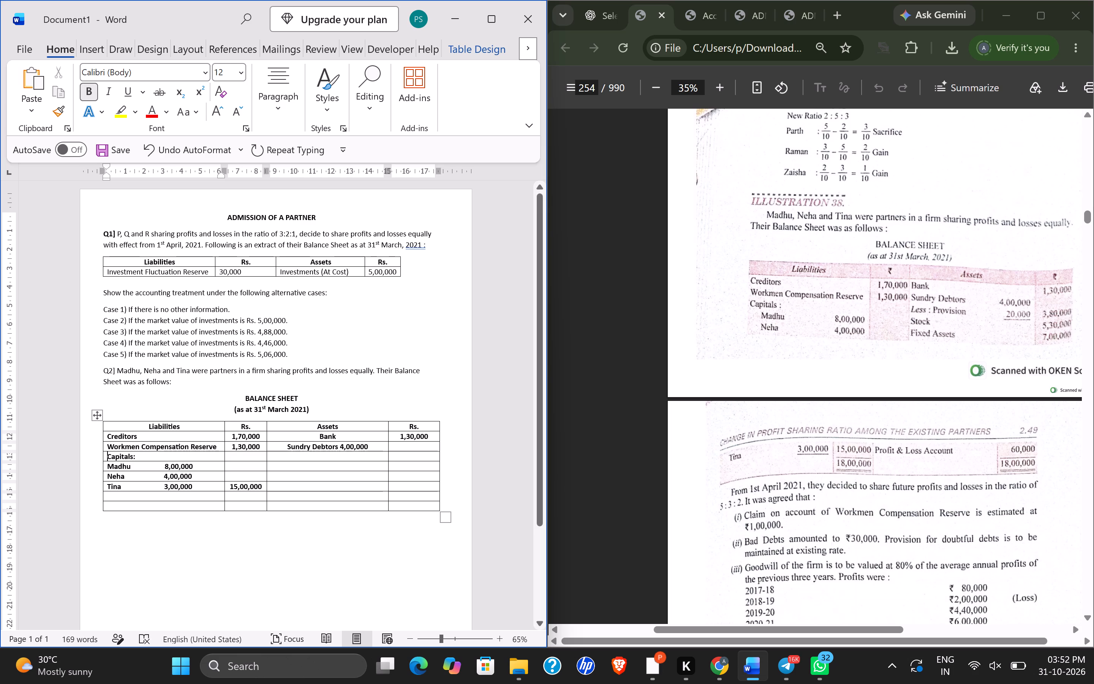
# Left-align the Bank and Sundry Debtors entries in the Assets column.
pyautogui.click(321, 440)
pyautogui.press('\\')
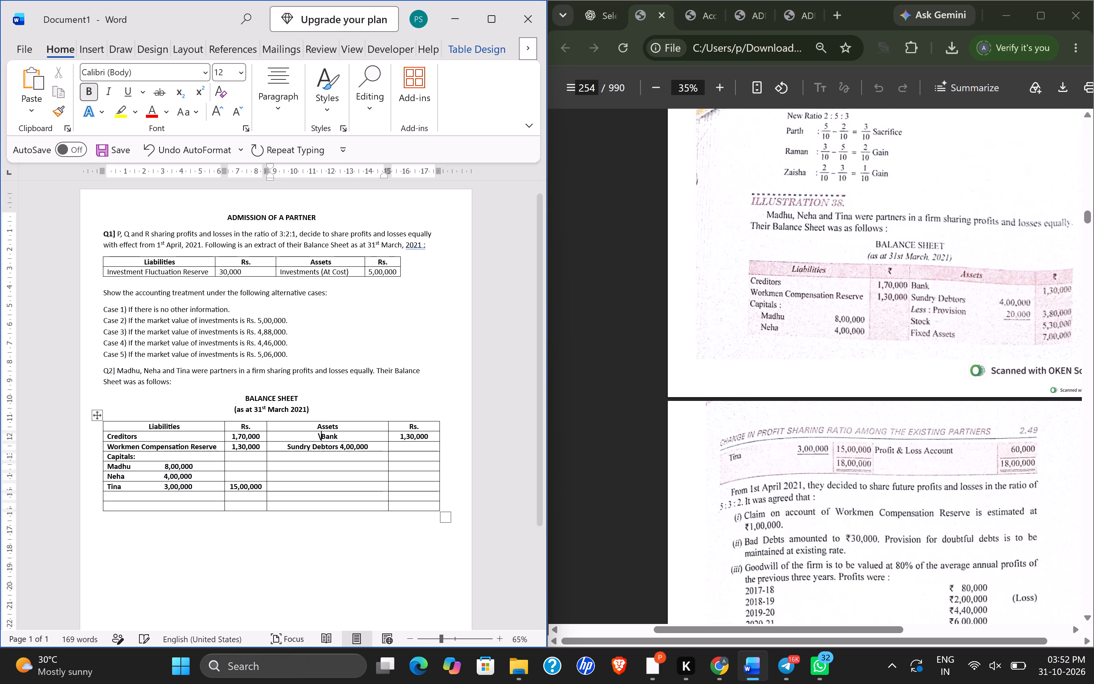
pyautogui.press('BackSpace')
pyautogui.press('BackSpace')
pyautogui.press('Down')
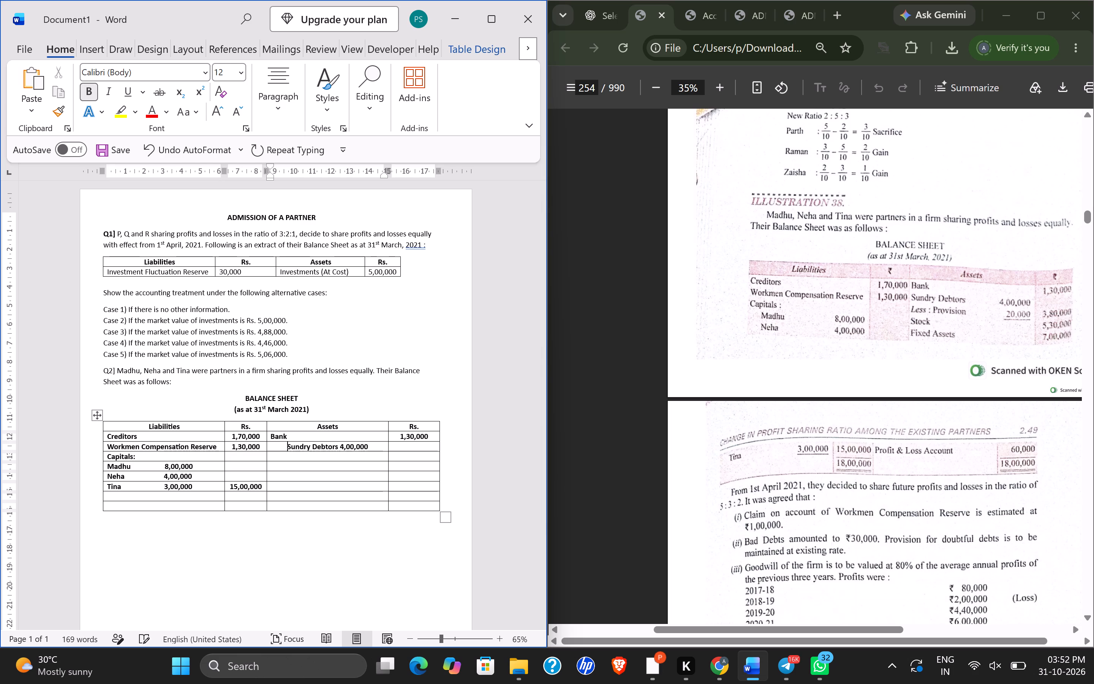
pyautogui.press('BackSpace')
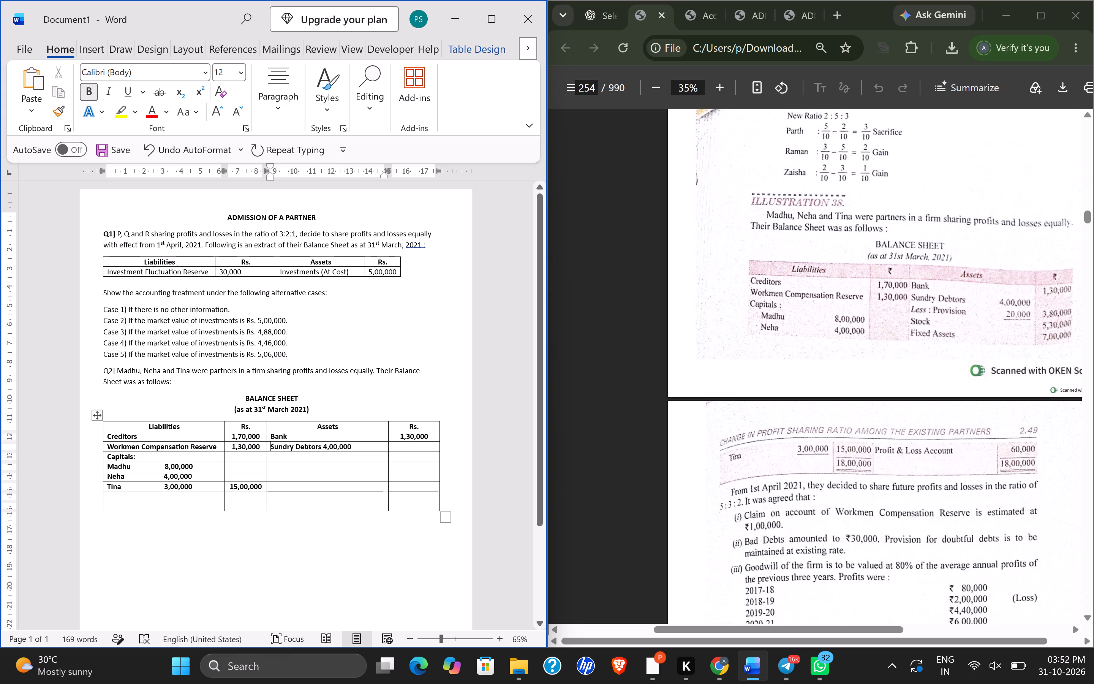
# Space the 4,00,000 away from the Sundry Debtors label, towards the right edge of its Assets cell.
pyautogui.click(323, 446)
pyautogui.press('space')
pyautogui.press('space')
pyautogui.press('space')
pyautogui.press('space')
pyautogui.press('space')
pyautogui.press('space')
pyautogui.press('space')
pyautogui.press('space')
pyautogui.press('space')
pyautogui.press('space')
pyautogui.press('space')
pyautogui.press('space')
pyautogui.press('space')
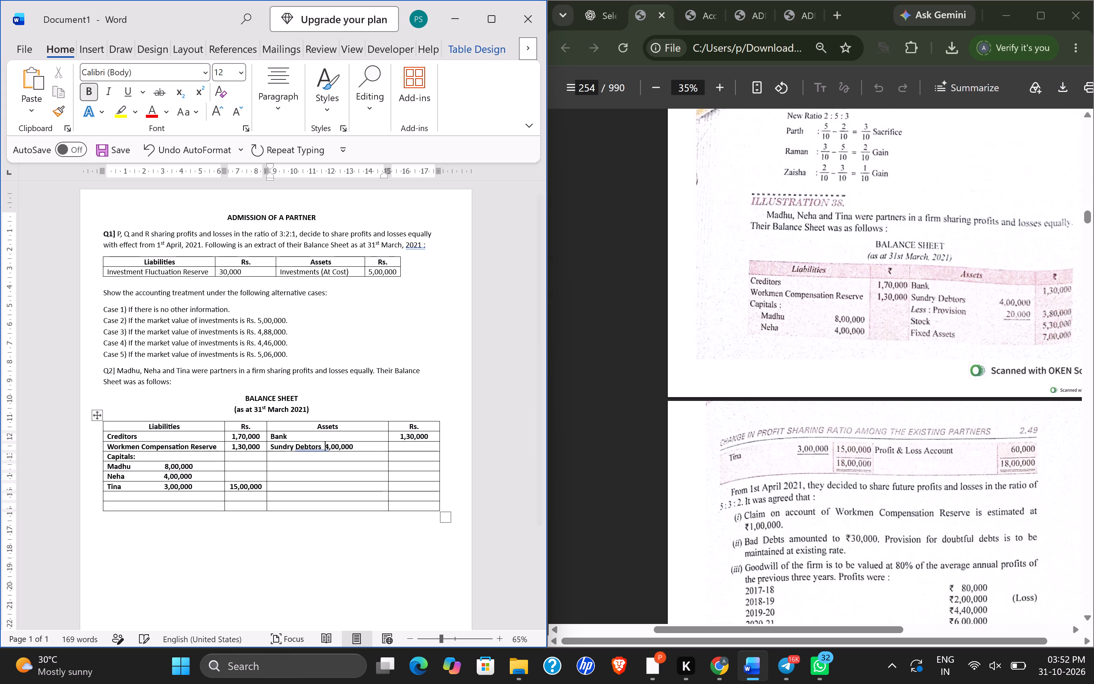
pyautogui.press('space')
pyautogui.press('space')
pyautogui.press('space')
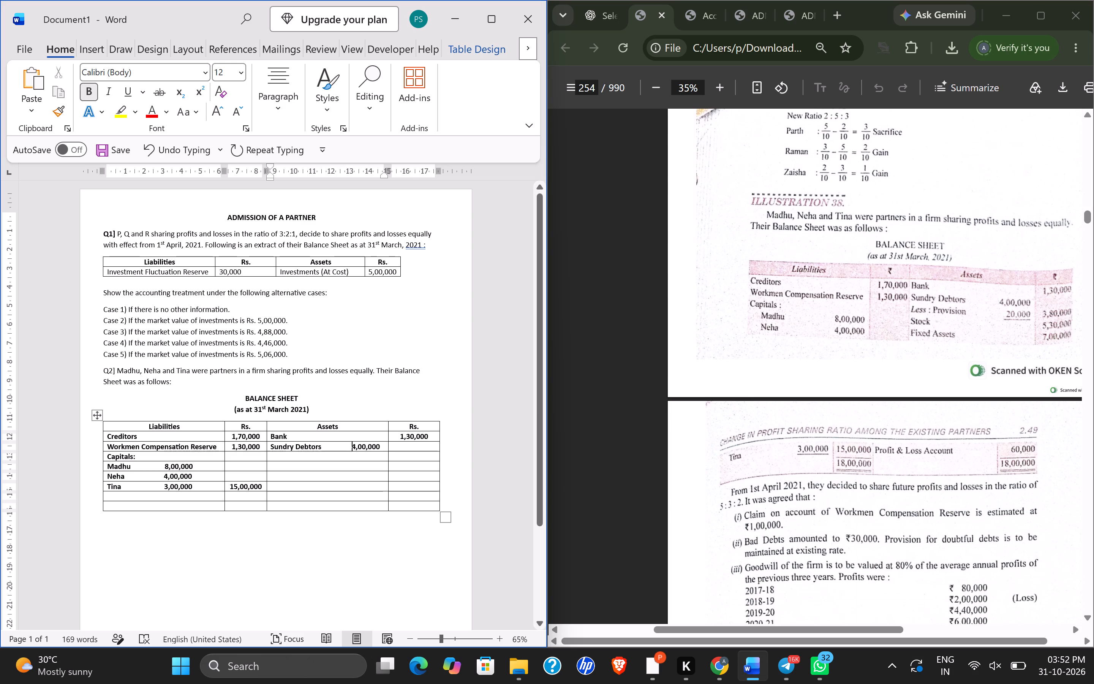
# Enter the label "Less: Provision" in the Assets cell directly below Sundry Debtors.
pyautogui.click(323, 456)
pyautogui.hotkey('shift', 'l')
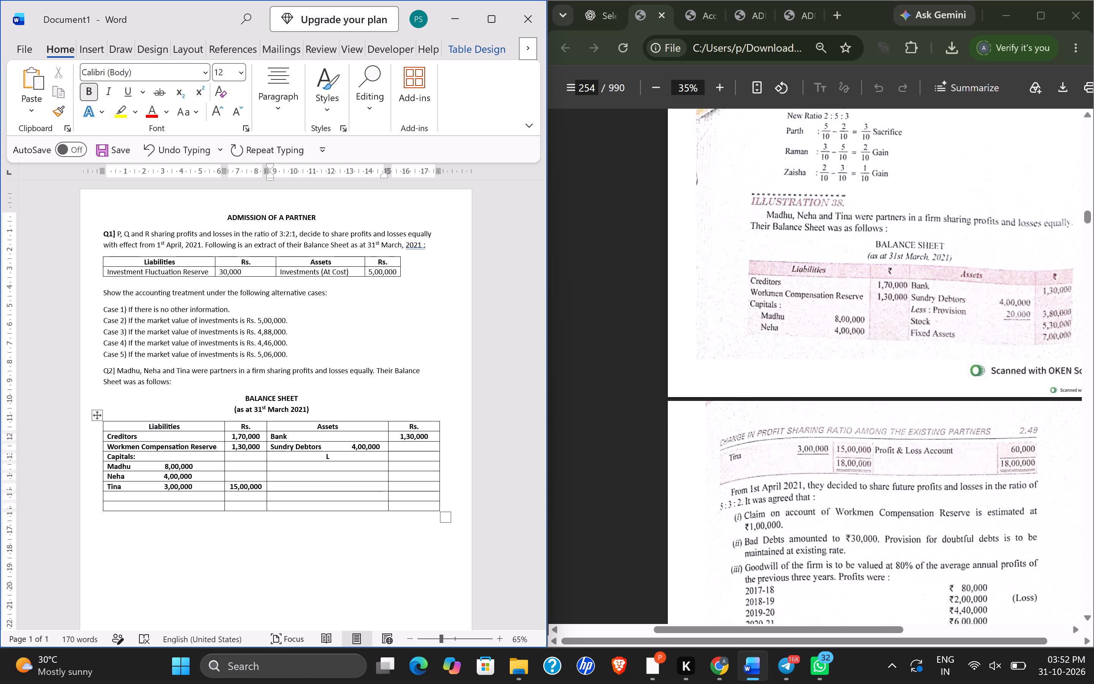
pyautogui.write('ess:')
pyautogui.press('space')
pyautogui.hotkey('shift', 'p')
pyautogui.press('r')
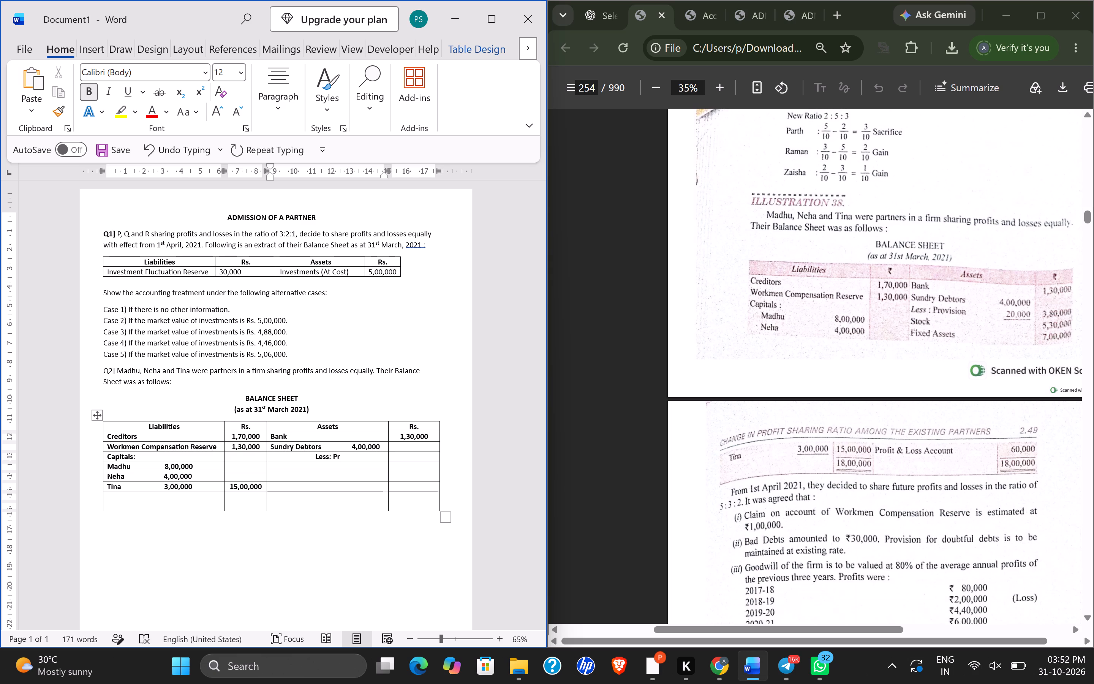
pyautogui.write('ovision')
pyautogui.press('space')
# Left-align the Less: Provision label in its Assets cell.
pyautogui.press('Left')
pyautogui.press('Left')
pyautogui.press('Left')
pyautogui.press('Left')
pyautogui.press('Left')
pyautogui.press('Left')
pyautogui.press('Left')
pyautogui.press('Left')
pyautogui.press('Left')
pyautogui.press('Left')
pyautogui.press('Left')
pyautogui.press('Left')
pyautogui.press('Left')
pyautogui.press('Left')
pyautogui.press('Left')
pyautogui.press('Left')
pyautogui.press('BackSpace')
# Enter 20,000 after the Less: Provision label, spaced across the cell so it sits beneath the 4,00,000 of Sundry Debtors.
pyautogui.press('Right')
pyautogui.press('Right')
pyautogui.press('Right')
pyautogui.press('Right')
pyautogui.press('Right')
pyautogui.press('Right')
pyautogui.press('Right')
pyautogui.press('Right')
pyautogui.press('Right')
pyautogui.press('Right')
pyautogui.press('Right')
pyautogui.press('Right')
pyautogui.press('Right')
pyautogui.press('Right')
pyautogui.press('Right')
pyautogui.press('Right')
pyautogui.press('Right')
pyautogui.press('Right')
pyautogui.press('Right')
pyautogui.press('Right')
pyautogui.press('Right')
pyautogui.press('Right')
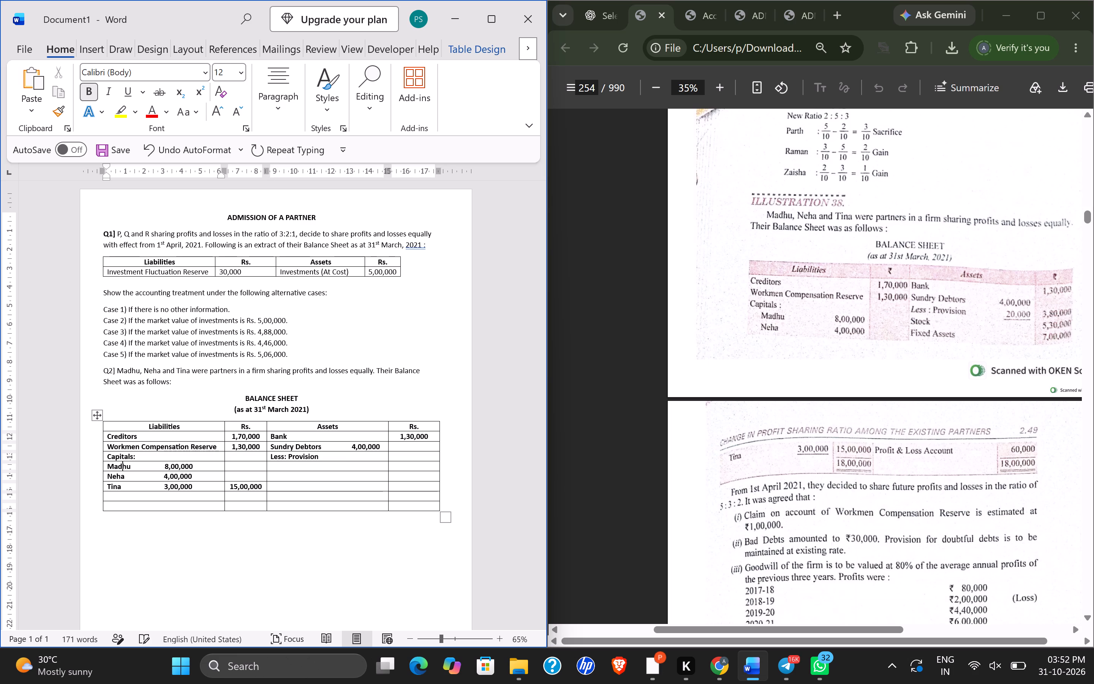
pyautogui.press('Left')
pyautogui.press('Left')
pyautogui.press('Left')
pyautogui.press('Left')
pyautogui.press('Left')
pyautogui.press('Left')
pyautogui.press('Left')
pyautogui.press('Left')
pyautogui.press('Left')
pyautogui.press('Left')
pyautogui.press('space')
pyautogui.press('space')
pyautogui.press('space')
pyautogui.press('space')
pyautogui.press('space')
pyautogui.press('space')
pyautogui.press('space')
pyautogui.press('space')
pyautogui.press('space')
pyautogui.press('space')
pyautogui.press('space')
pyautogui.press('space')
pyautogui.press('space')
pyautogui.press('space')
pyautogui.press('space')
pyautogui.press('space')
pyautogui.press('space')
pyautogui.press('space')
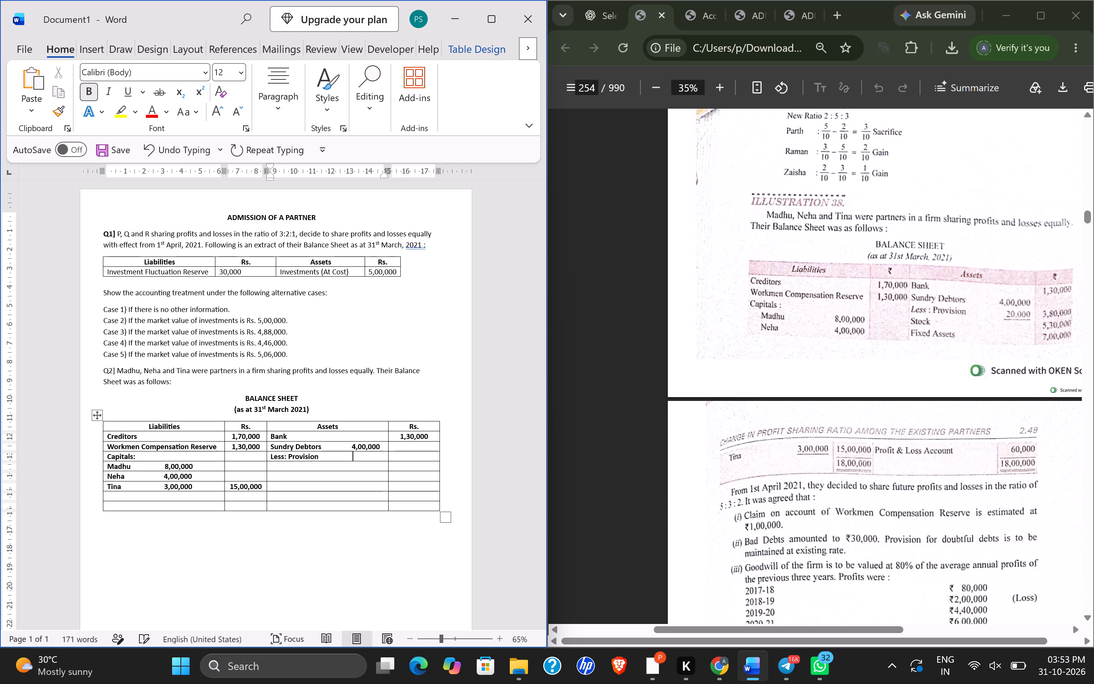
pyautogui.press('space')
pyautogui.press('space')
pyautogui.press('2')
pyautogui.write('0,000')
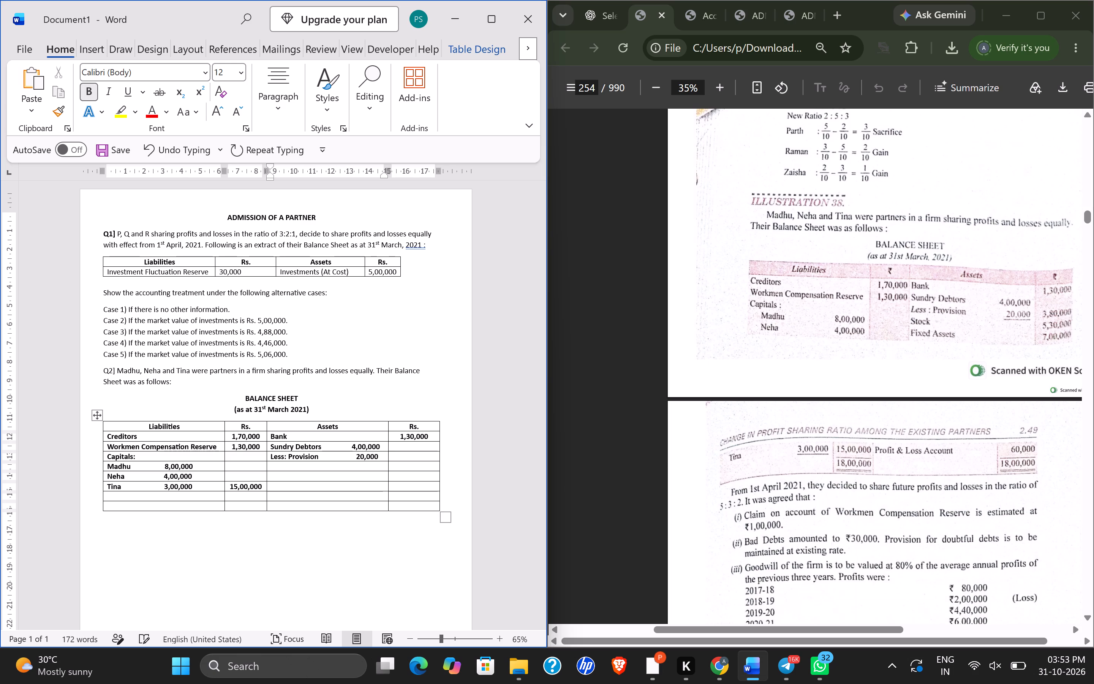
# Enter 3,80,000 in the assets-side Rs. cell of the Less: Provision row.
pyautogui.press('Right')
pyautogui.write('3,80,000')
# Add a left-aligned Stock entry below Less: Provision, with 5,30,000 in its Rs. cell.
pyautogui.press('Down')
pyautogui.press('Left')
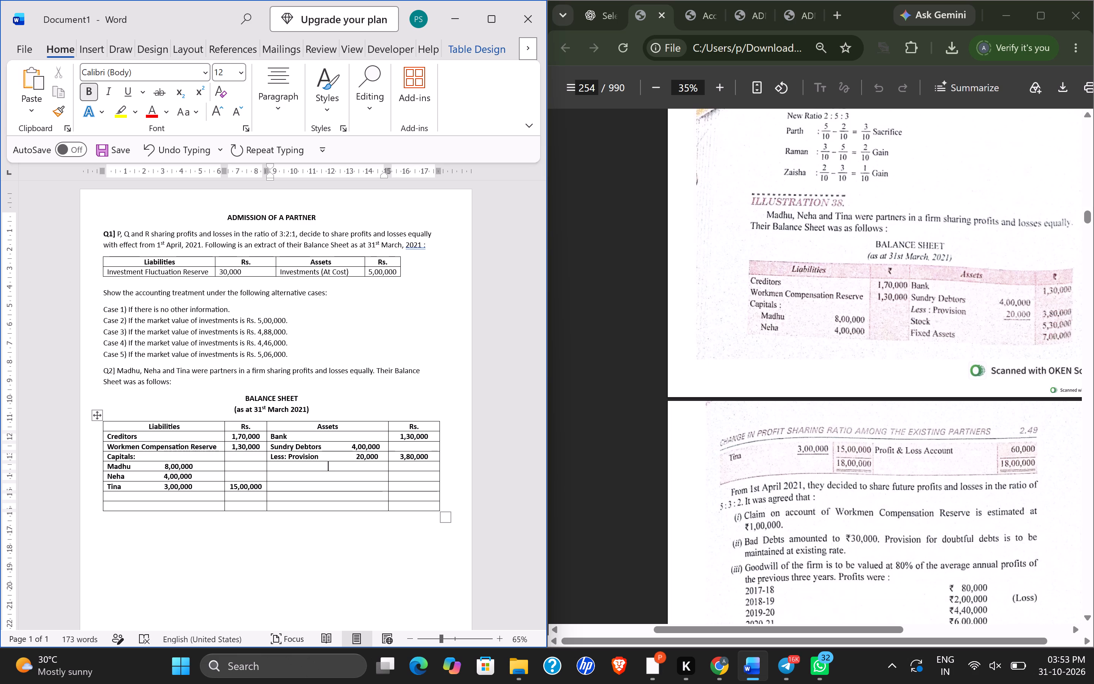
pyautogui.press('BackSpace')
pyautogui.write('Stock')
pyautogui.press('space')
pyautogui.press('Right')
pyautogui.press('BackSpace')
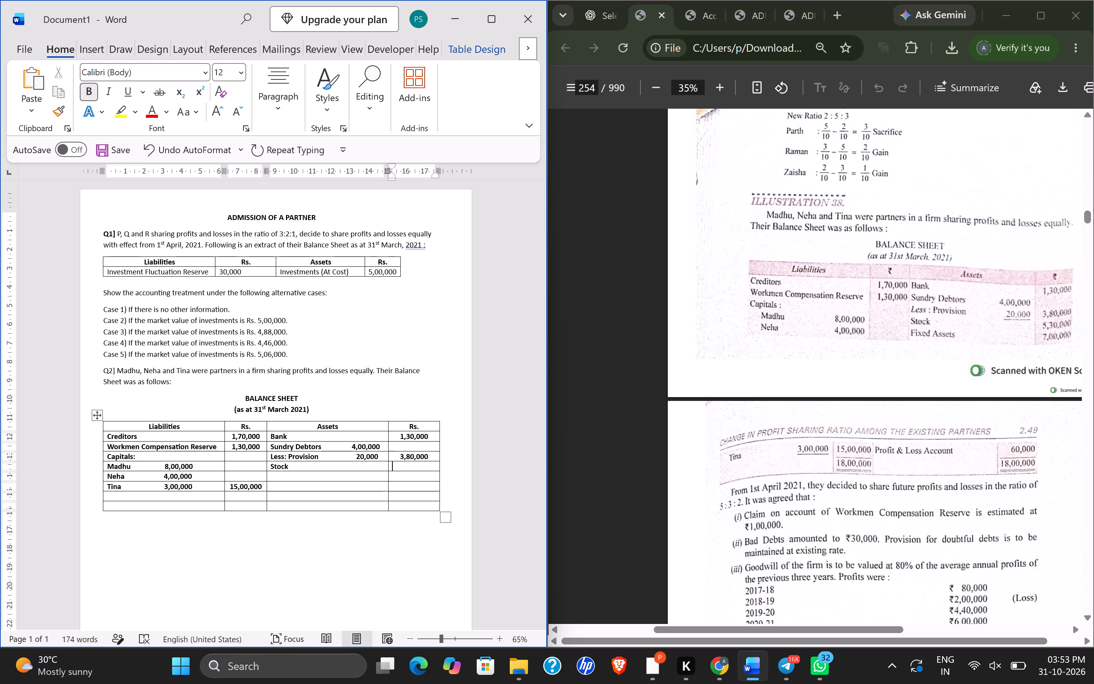
pyautogui.press('space')
pyautogui.press('space')
pyautogui.press('space')
pyautogui.press('space')
pyautogui.press('space')
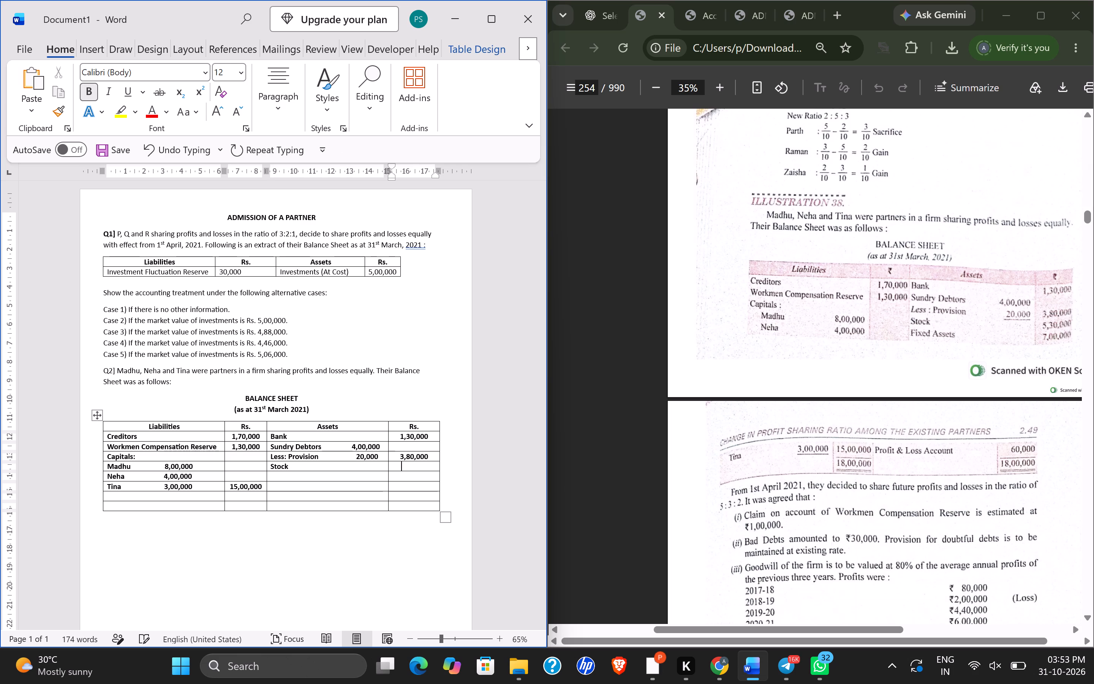
pyautogui.press('space')
pyautogui.write('5,30')
pyautogui.write(',0000')
pyautogui.press('BackSpace')
# Remove surplus leading spaces from the Stock amount so that it lines up beneath 3,80,000.
pyautogui.press('Left')
pyautogui.press('Left')
pyautogui.press('Left')
pyautogui.press('Left')
pyautogui.press('Left')
pyautogui.press('Left')
pyautogui.press('Left')
pyautogui.press('Left')
pyautogui.press('BackSpace')
pyautogui.press('BackSpace')
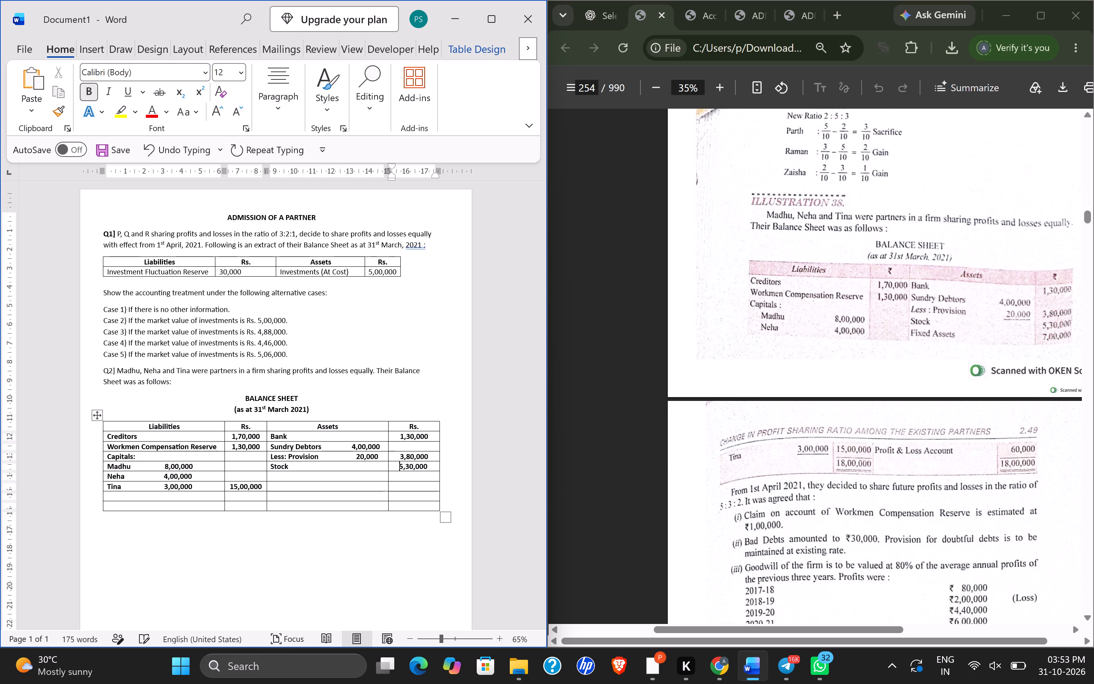
# Add a left-aligned Fixed Assets entry below Stock, with 7,00,000 in its Rs. cell.
pyautogui.click(288, 475)
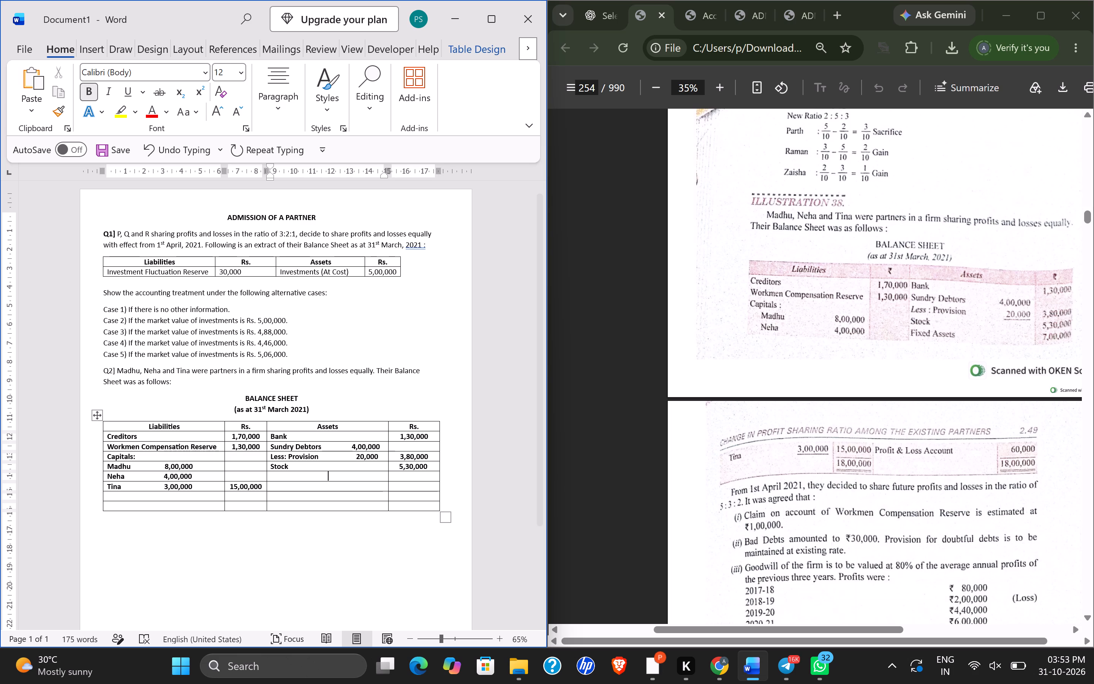
pyautogui.click(288, 475)
pyautogui.press('BackSpace')
pyautogui.write('Fixed Assets')
pyautogui.press('space')
pyautogui.press('Right')
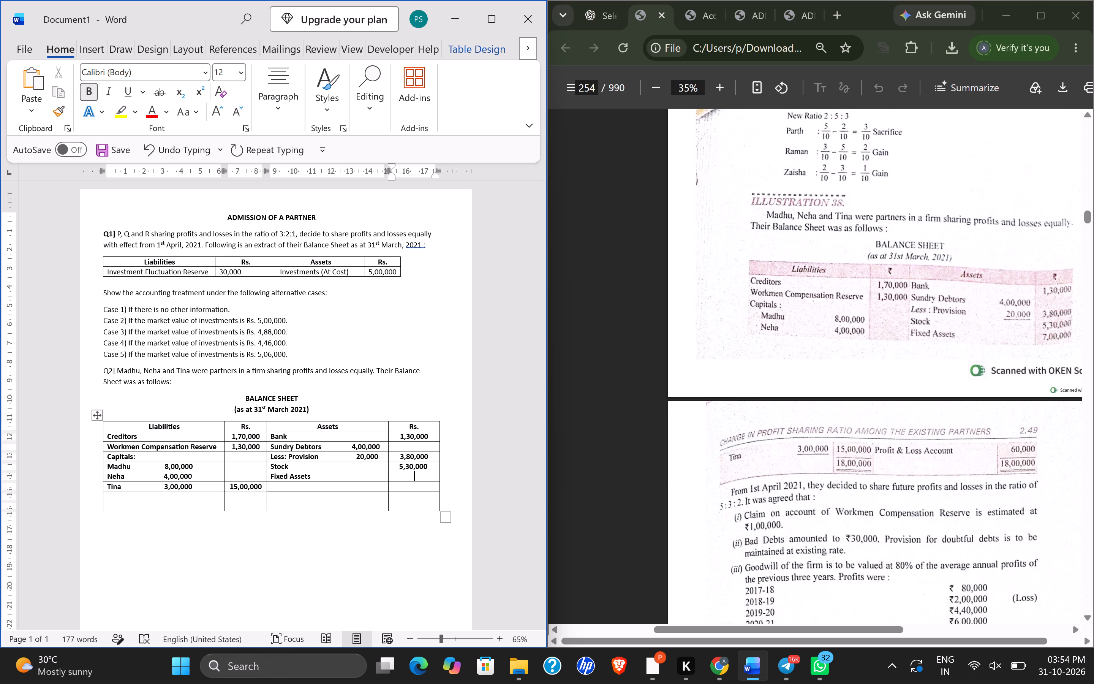
pyautogui.write('7,00,000')
pyautogui.press('Down')
# Add a left-aligned "Profit & Loss Account" entry below Fixed Assets on the assets side of Q2's balance sheet.
pyautogui.press('Left')
pyautogui.write('Profit')
pyautogui.press('space')
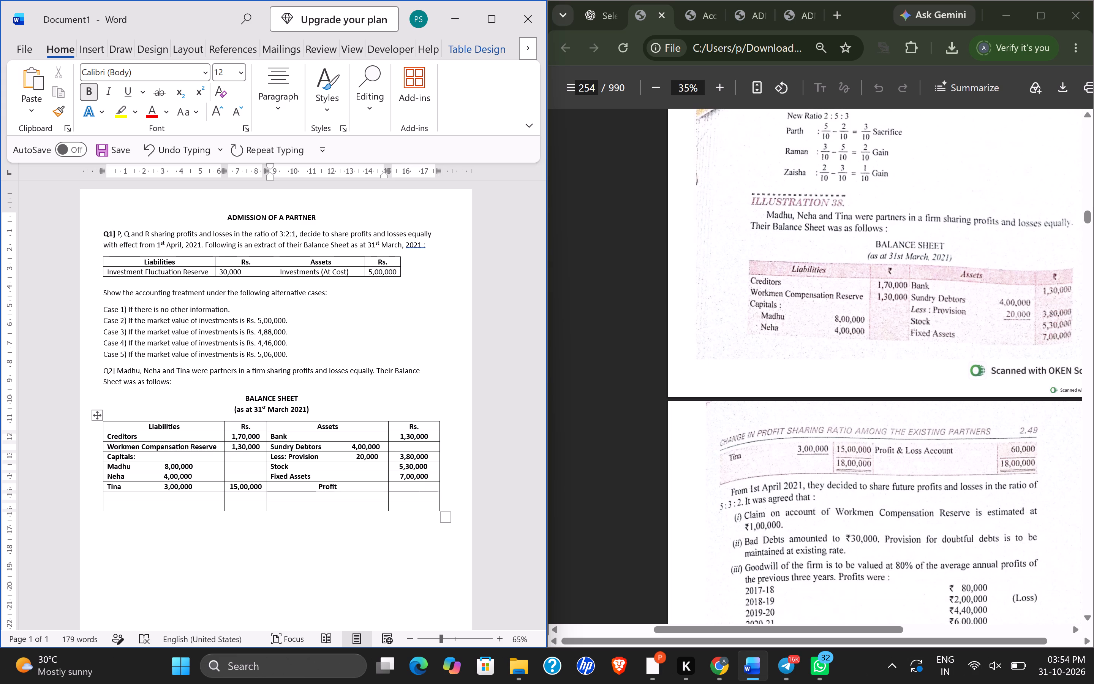
pyautogui.hotkey('shift', '&')
pyautogui.press('space')
pyautogui.write('Loss')
pyautogui.press('space')
pyautogui.write('Account')
pyautogui.press('space')
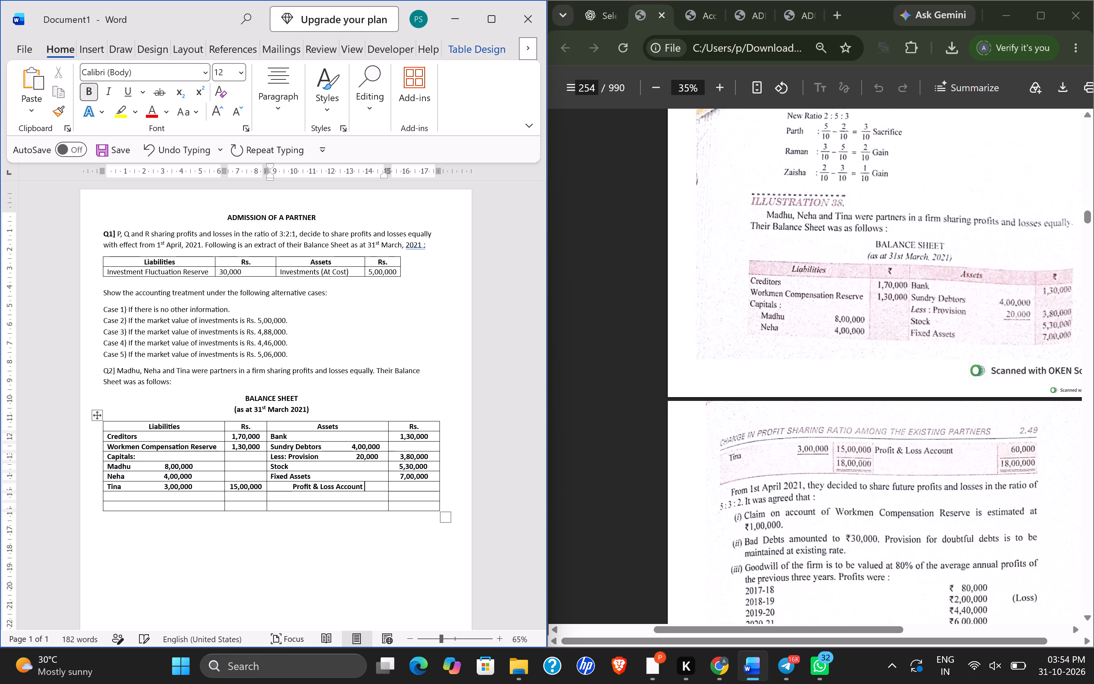
pyautogui.press('Left')
pyautogui.press('Left')
pyautogui.press('Left')
pyautogui.press('Left')
pyautogui.press('Left')
pyautogui.press('Left')
pyautogui.press('Left')
pyautogui.press('Left')
pyautogui.press('Left')
pyautogui.press('Left')
pyautogui.press('Left')
pyautogui.press('Left')
pyautogui.press('Left')
pyautogui.press('Left')
pyautogui.press('Left')
pyautogui.press('Left')
pyautogui.press('Left')
pyautogui.press('Left')
pyautogui.press('Left')
pyautogui.press('Left')
pyautogui.press('BackSpace')
# Enter 60,000 in the assets-side Rs. cell of the Profit & Loss Account row.
pyautogui.press('Right')
pyautogui.press('Right')
pyautogui.press('Right')
pyautogui.press('Right')
pyautogui.press('Right')
pyautogui.press('Right')
pyautogui.press('Right')
pyautogui.press('Right')
pyautogui.press('Right')
pyautogui.press('Right')
pyautogui.press('Right')
pyautogui.press('Right')
pyautogui.press('Right')
pyautogui.press('Right')
pyautogui.press('Right')
pyautogui.press('Right')
pyautogui.press('Right')
pyautogui.press('Right')
pyautogui.press('Right')
pyautogui.press('Right')
pyautogui.press('Right')
pyautogui.press('Right')
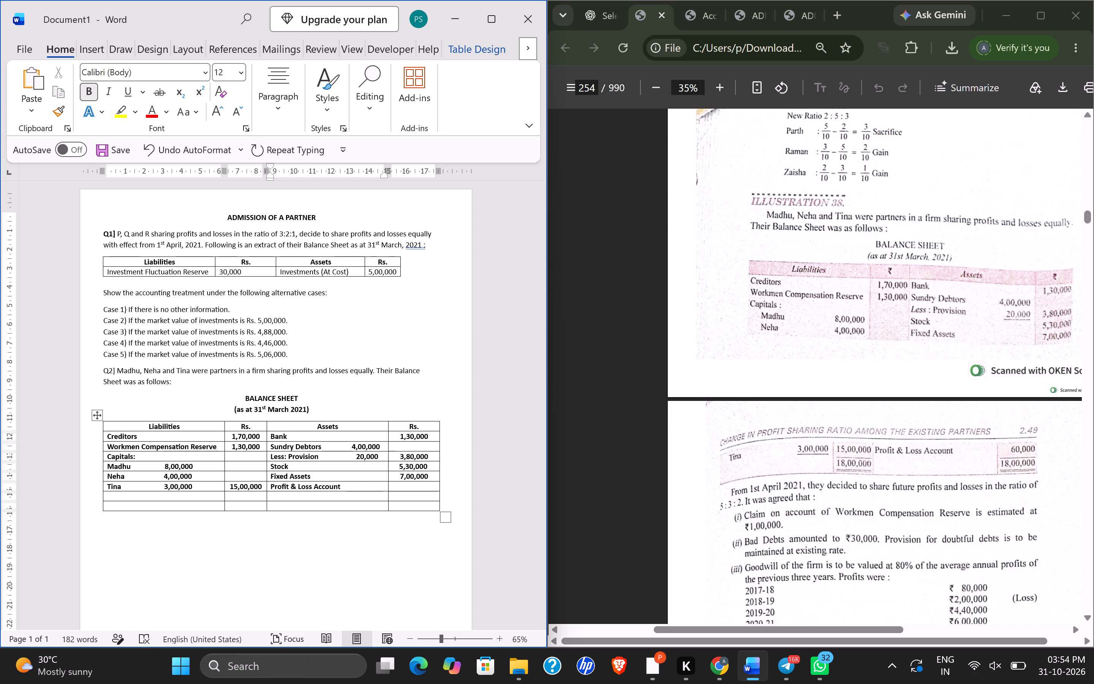
pyautogui.press('Left')
pyautogui.press('Left')
pyautogui.press('Left')
pyautogui.press('Left')
pyautogui.write('60')
pyautogui.write(',000')
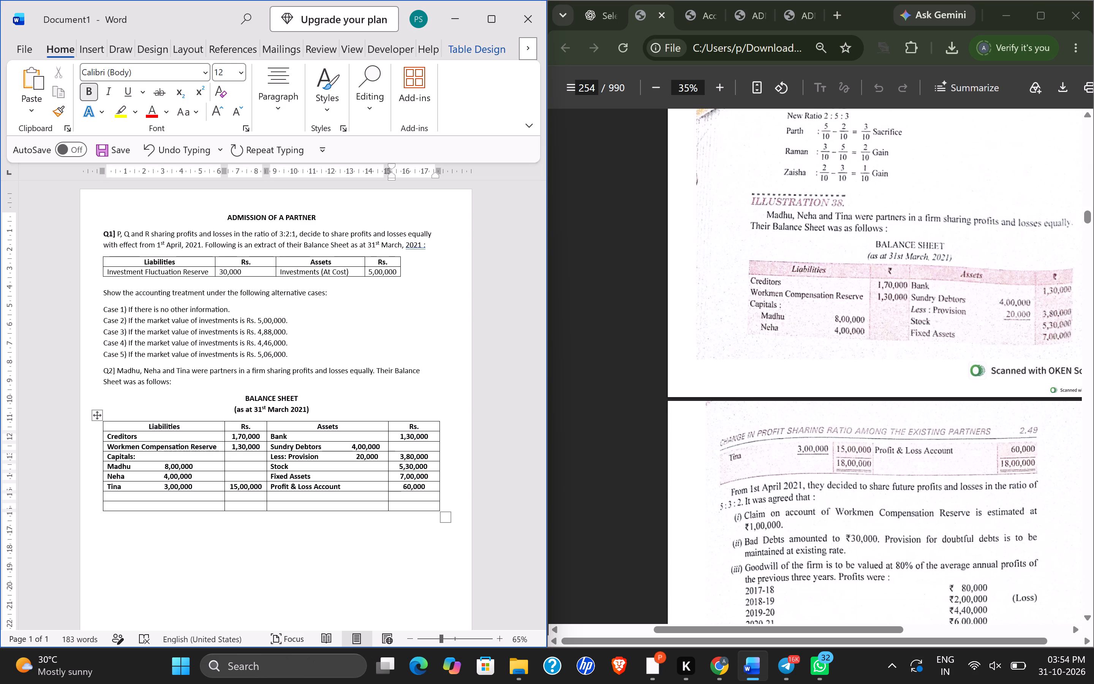
# Enter the total 18,00,000 in both Rs. cells of the last row of Q2's balance sheet.
pyautogui.click(245, 505)
pyautogui.write('18')
pyautogui.write(',00')
pyautogui.write(',000')
pyautogui.press('Right')
pyautogui.press('Right')
pyautogui.write('18,00')
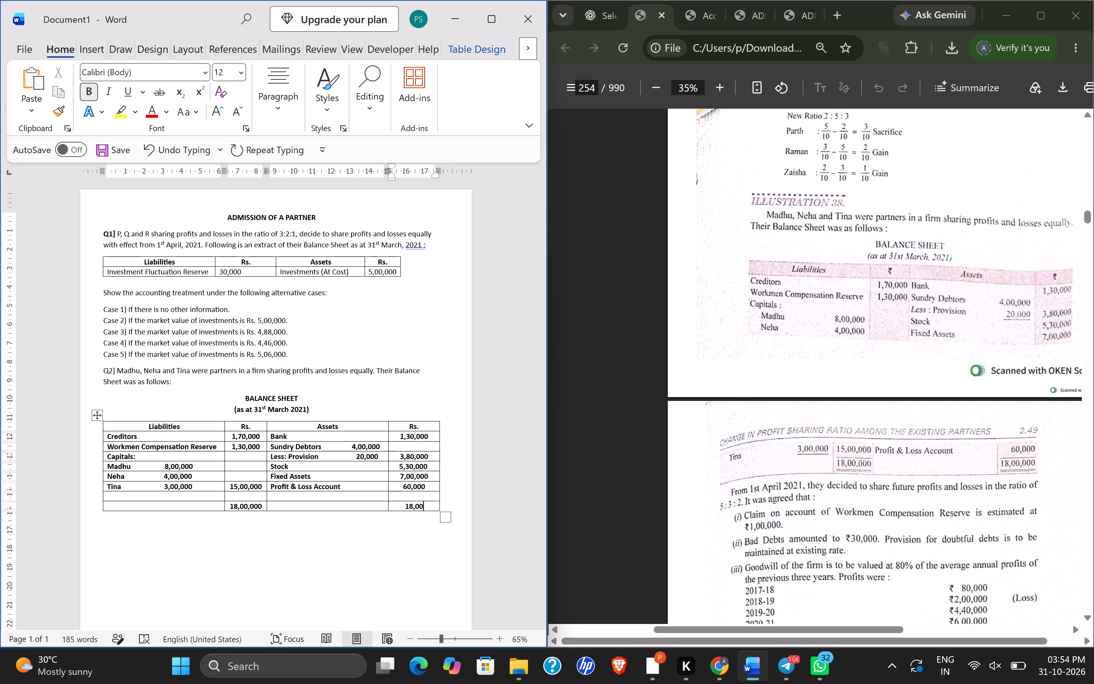
pyautogui.write(',000')
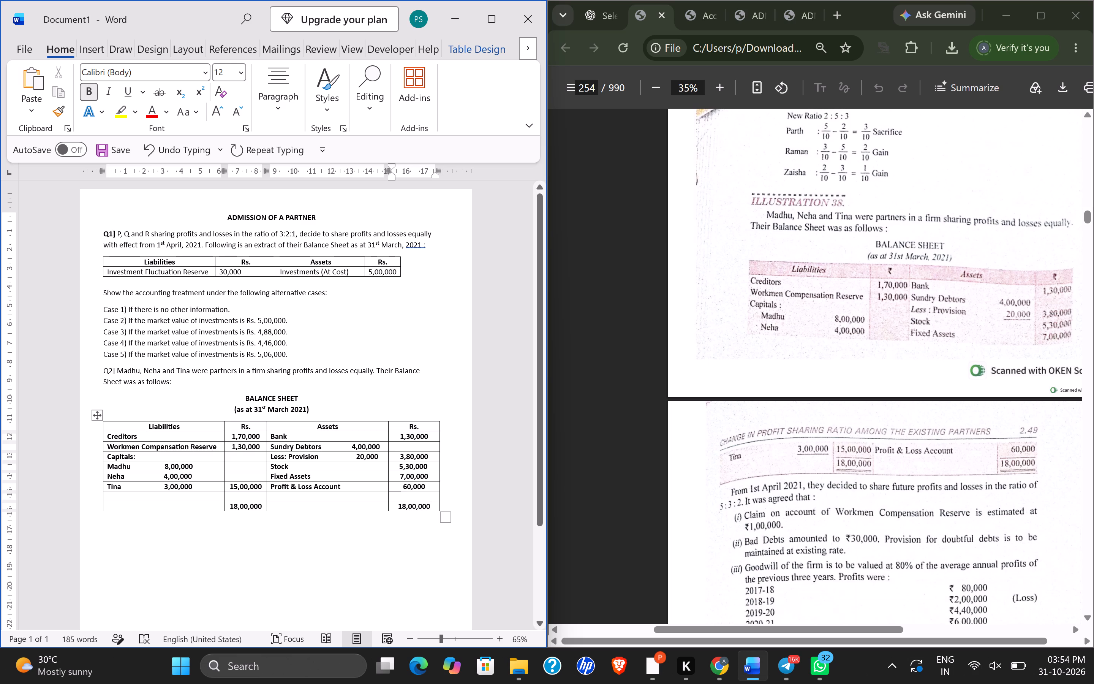
# Remove bold from the balance sheet rows from Creditors through Tina, across both sides, keeping the header and total rows bold.
pyautogui.moveTo(104, 435); pyautogui.dragTo(257, 460)
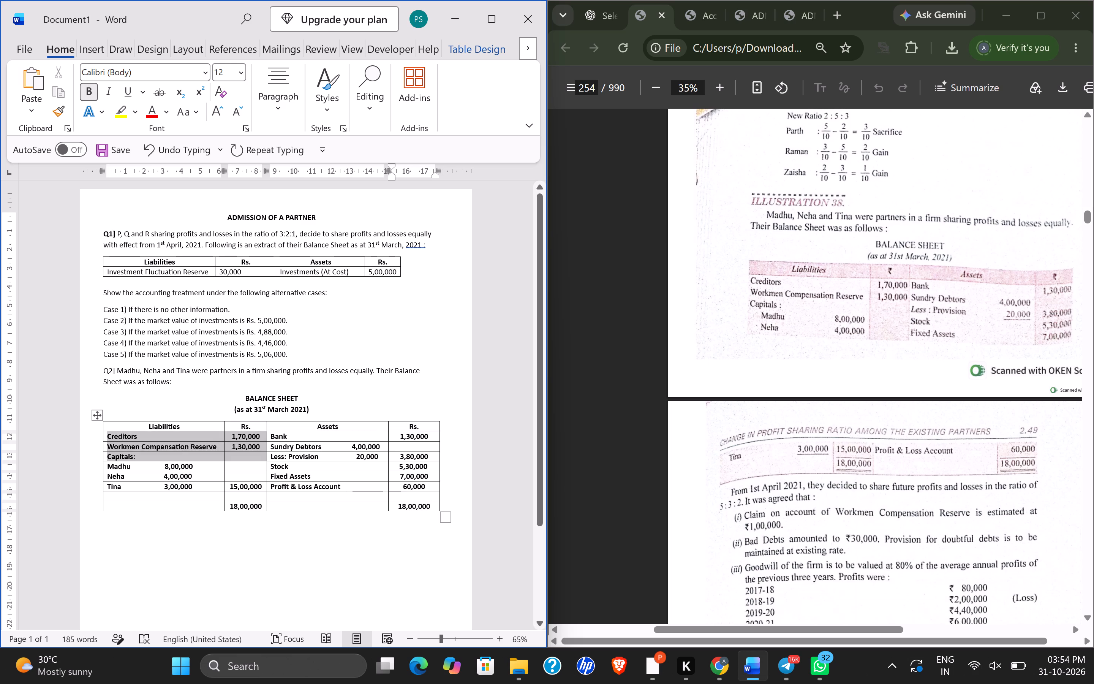
pyautogui.moveTo(257, 460); pyautogui.dragTo(472, 485)
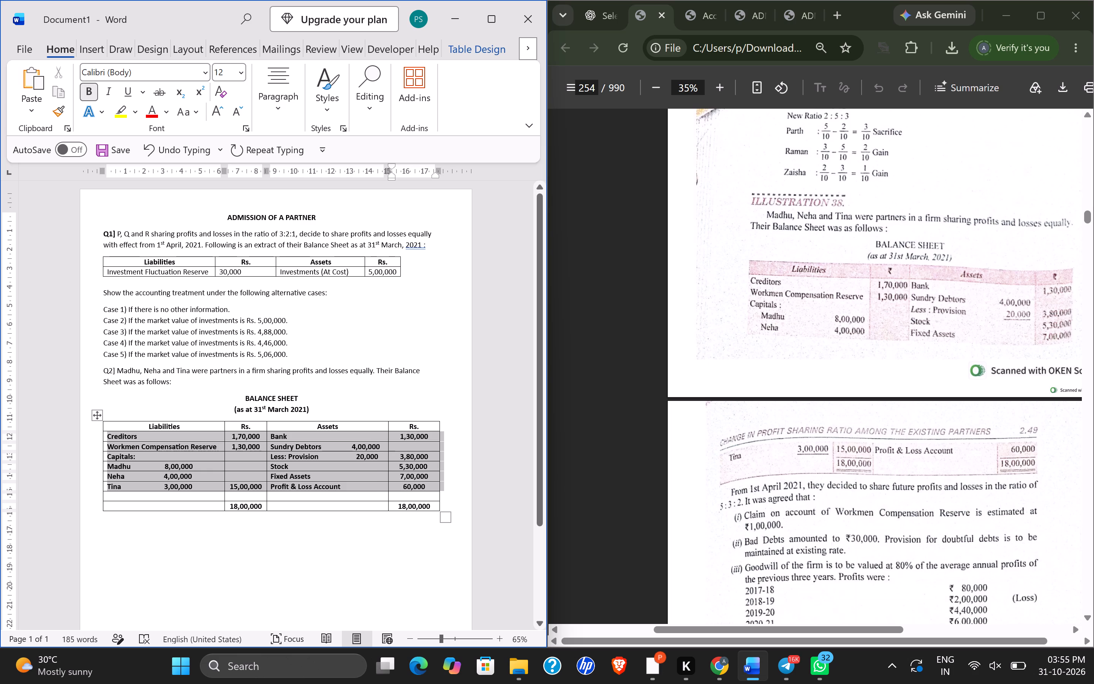
pyautogui.moveTo(472, 485); pyautogui.dragTo(435, 482)
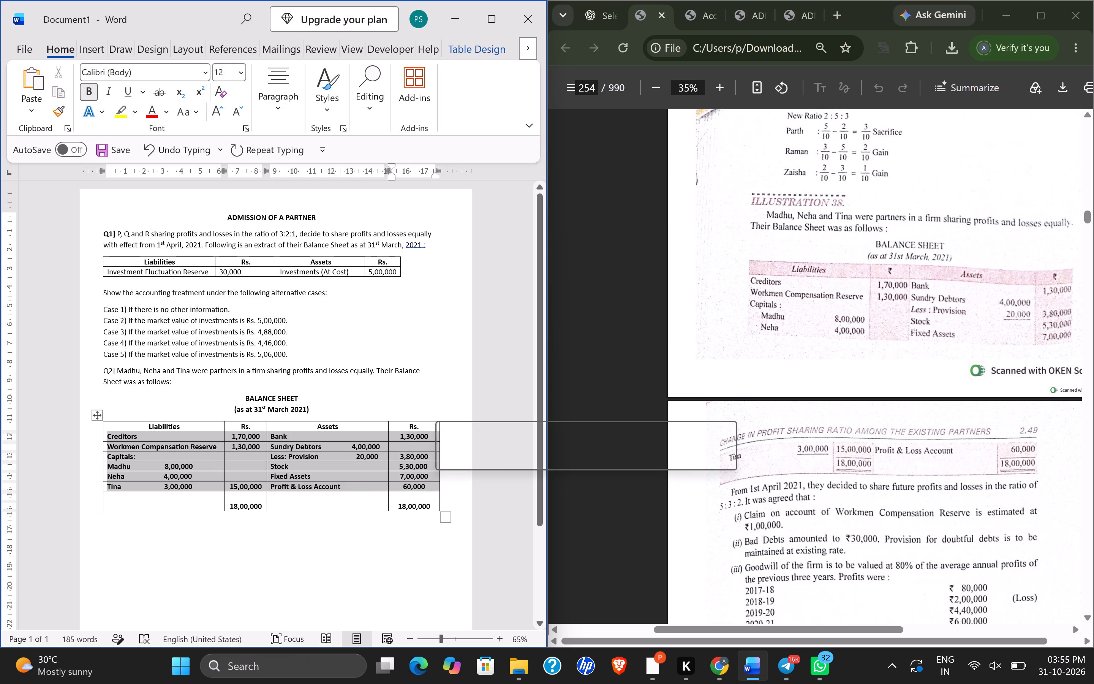
pyautogui.click(441, 455)
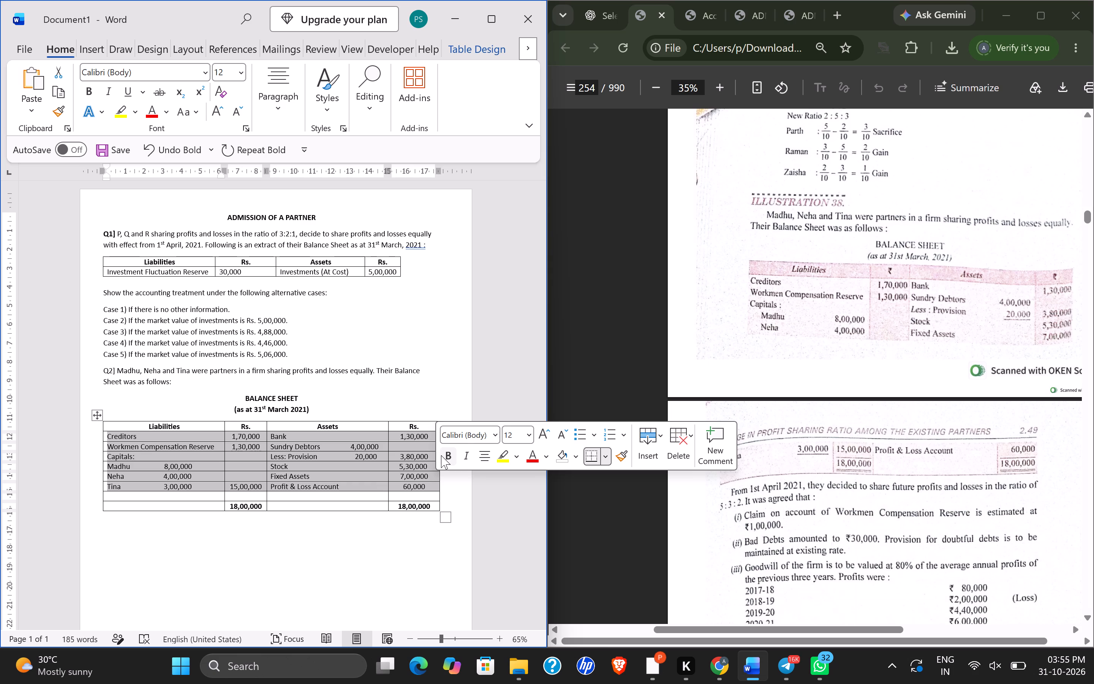
pyautogui.click(515, 374)
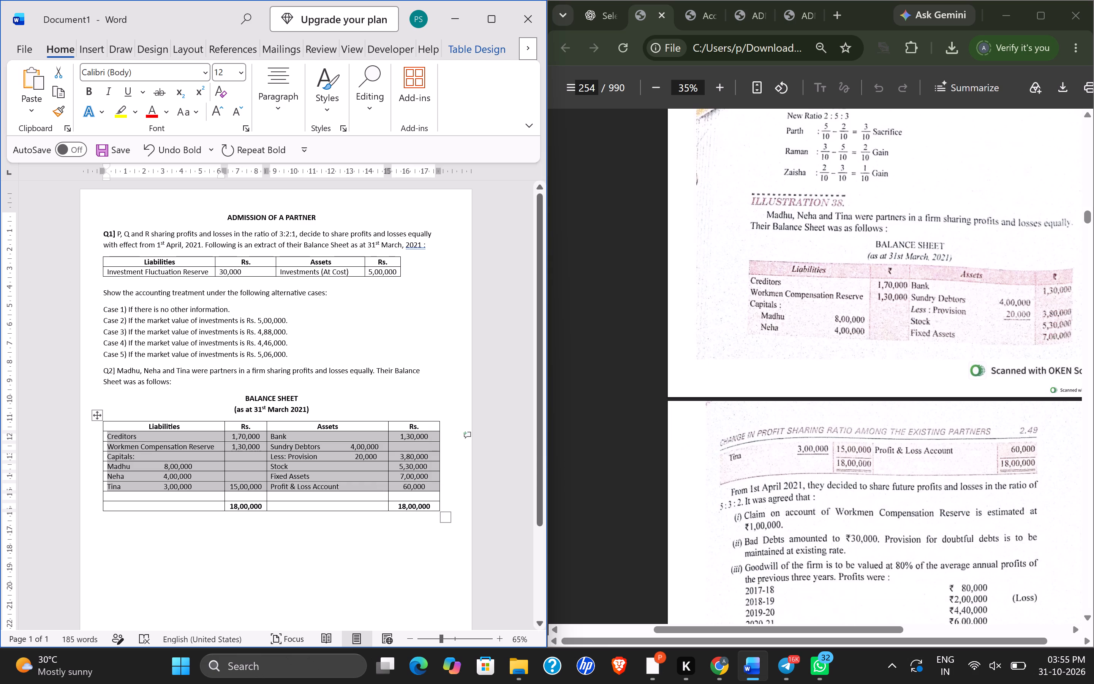
# Make the "Q2]" question label bold.
pyautogui.scroll(-1, 436, 453)
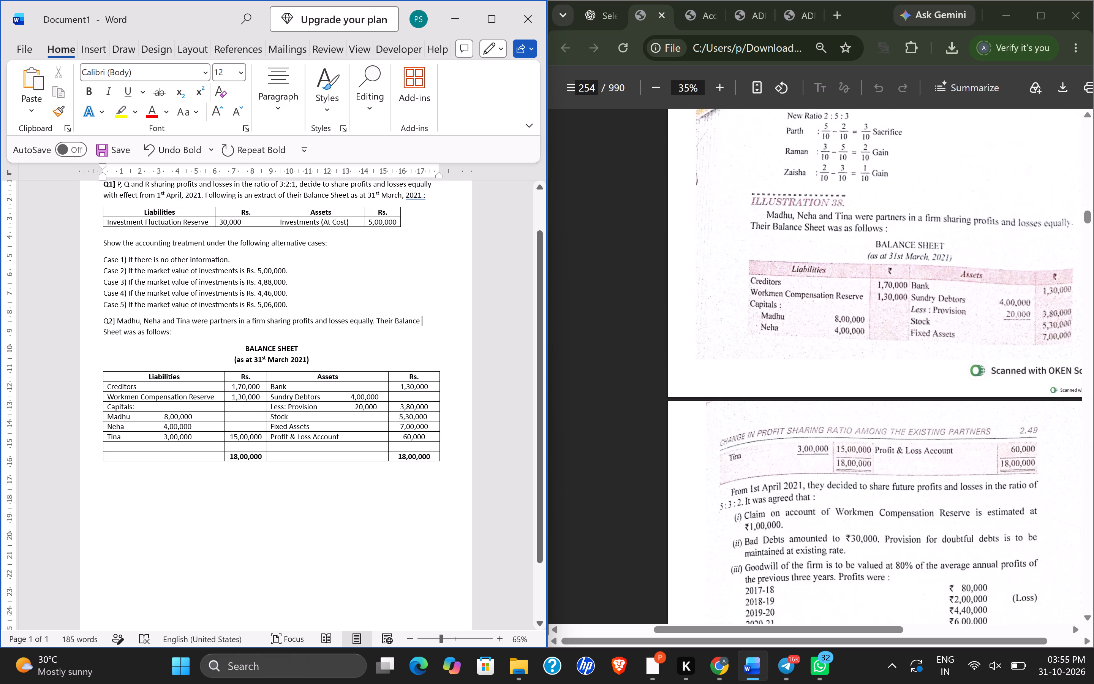
pyautogui.moveTo(117, 319); pyautogui.dragTo(102, 319)
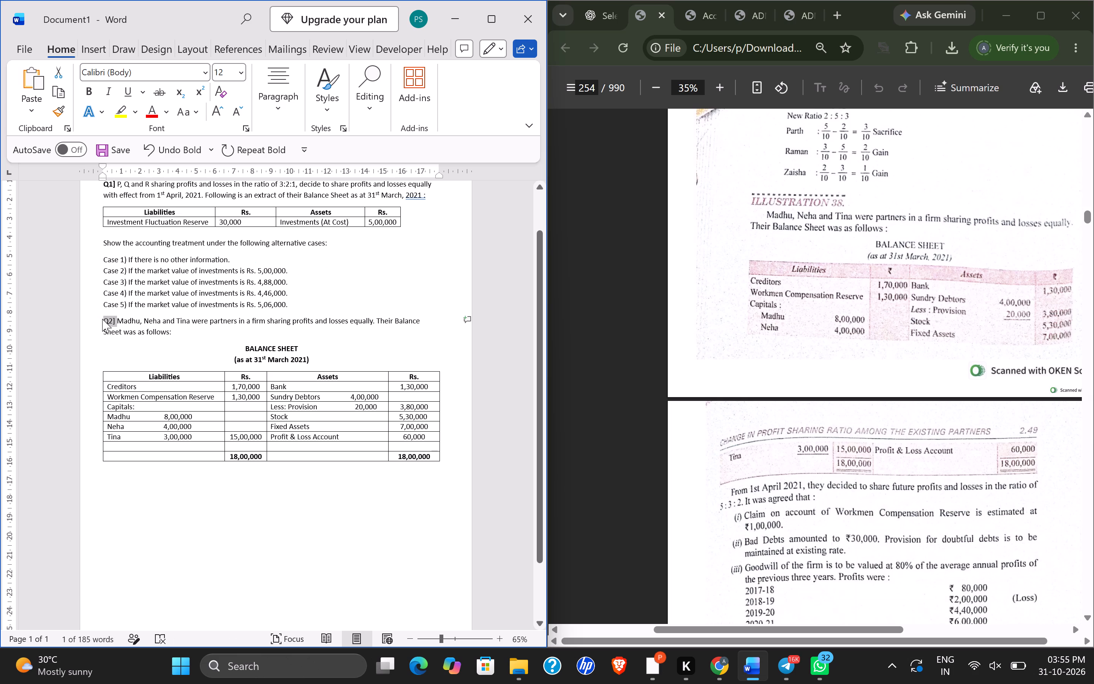
pyautogui.hotkey('ctrl', 'b')
pyautogui.click(452, 450)
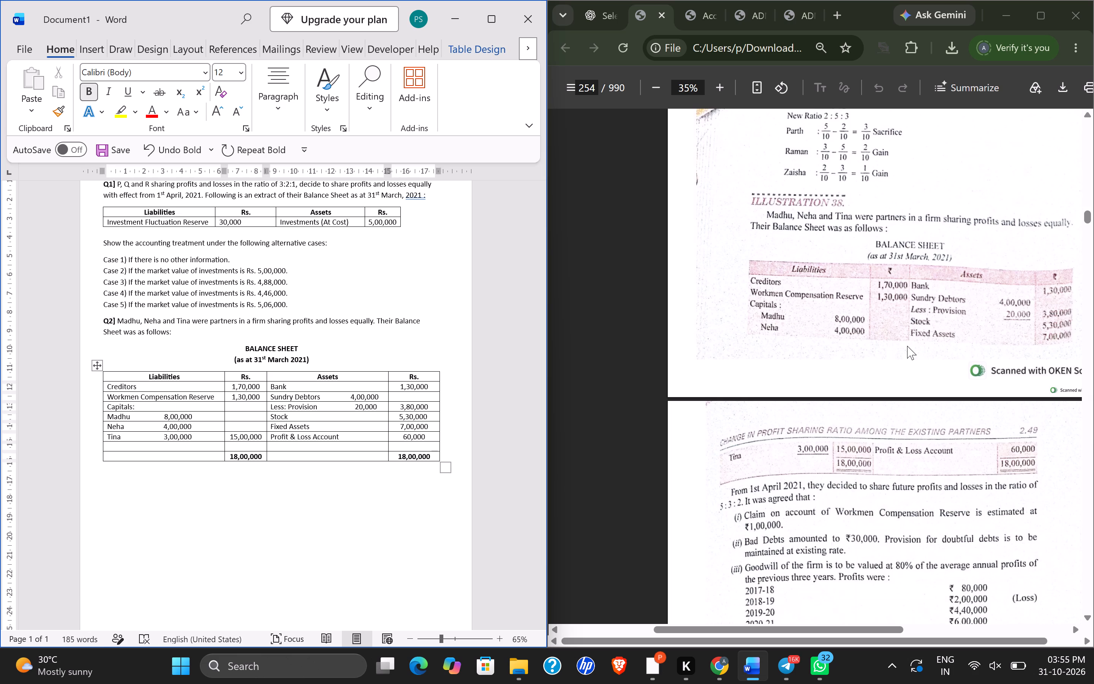
# Below Q2's balance sheet, write "From 1st April 2021, they decided to share future profits and losses in the ratio of 5:3:2.".
pyautogui.scroll(-1, 907, 346)
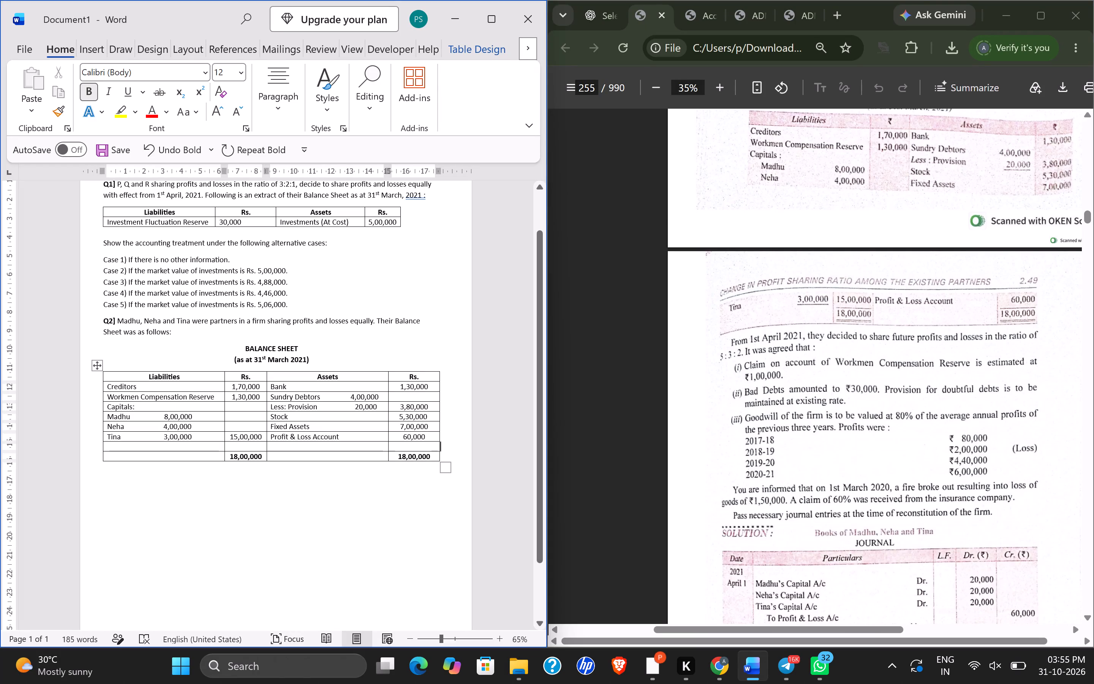
pyautogui.doubleClick(110, 479)
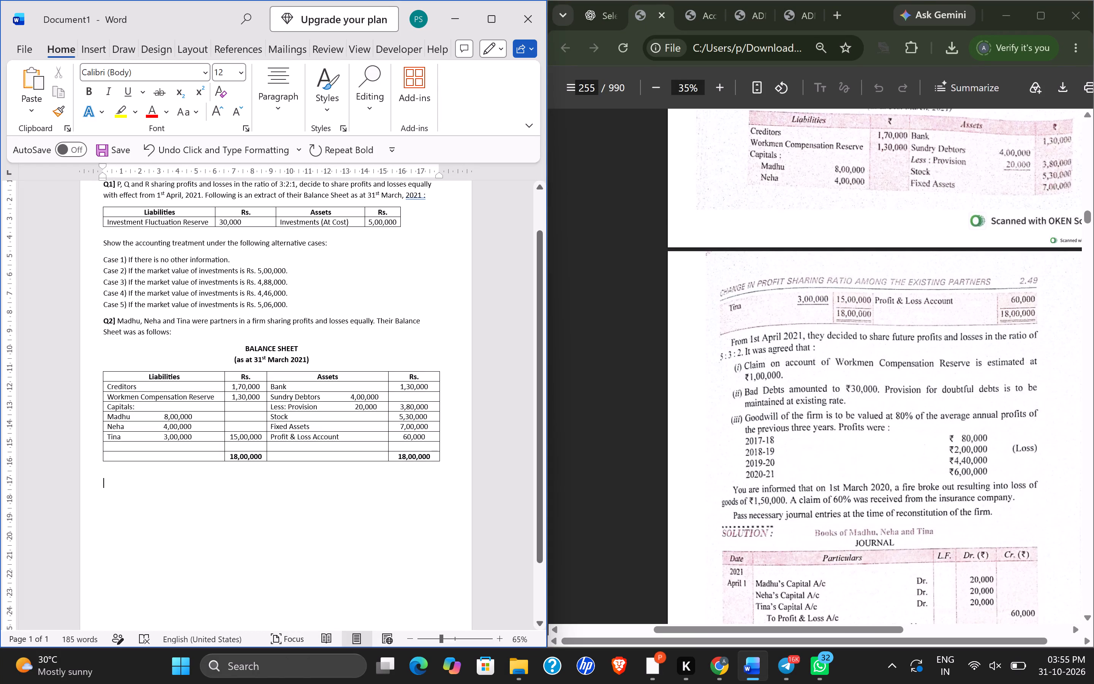
pyautogui.write('FR')
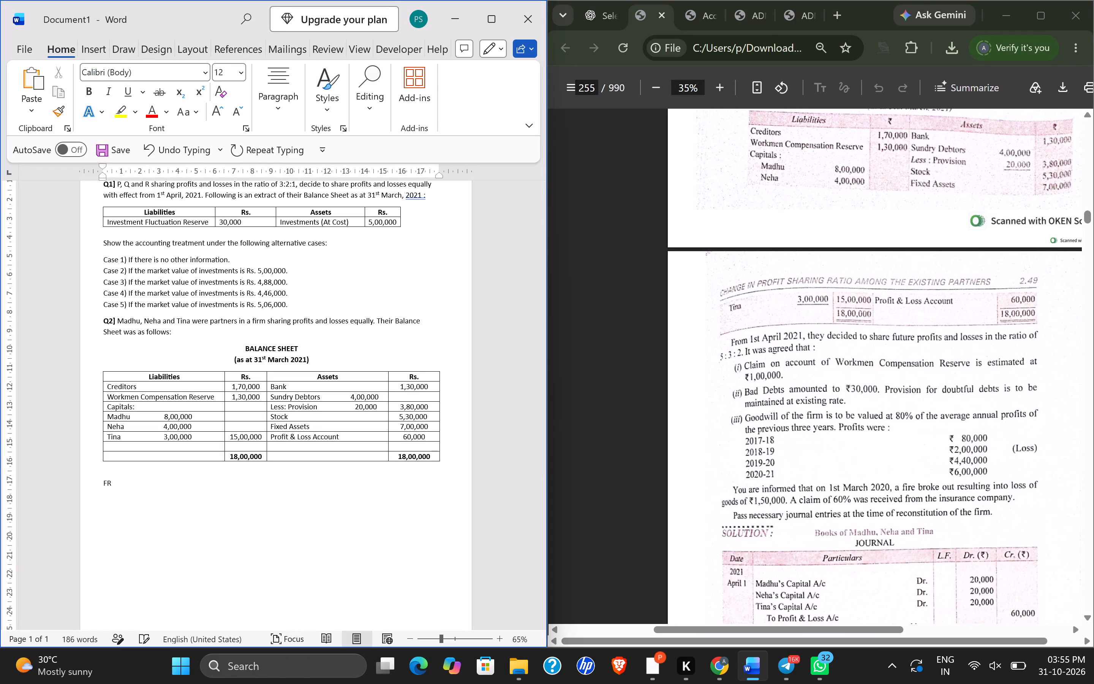
pyautogui.press('BackSpace')
pyautogui.write('rom')
pyautogui.press('space')
pyautogui.write('1st')
pyautogui.press('space')
pyautogui.write('Ar')
pyautogui.press('BackSpace')
pyautogui.write('pril')
pyautogui.press('space')
pyautogui.write('2021')
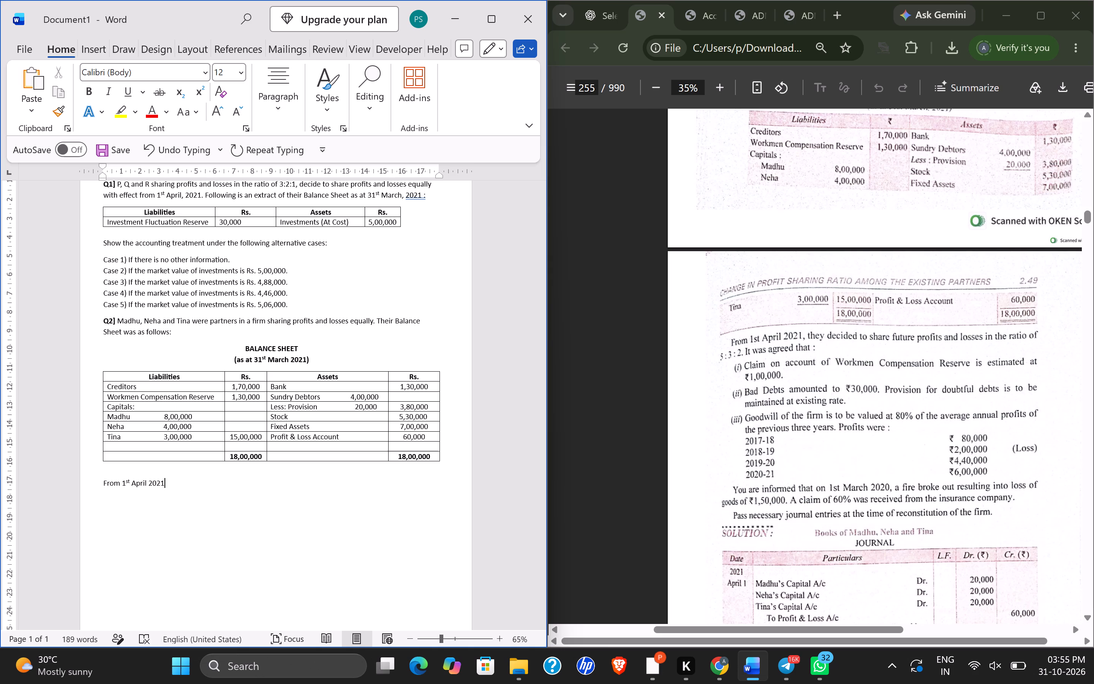
pyautogui.write(', they')
pyautogui.press('space')
pyautogui.write('decided')
pyautogui.press('space')
pyautogui.write('to share')
pyautogui.press('space')
pyautogui.write('future')
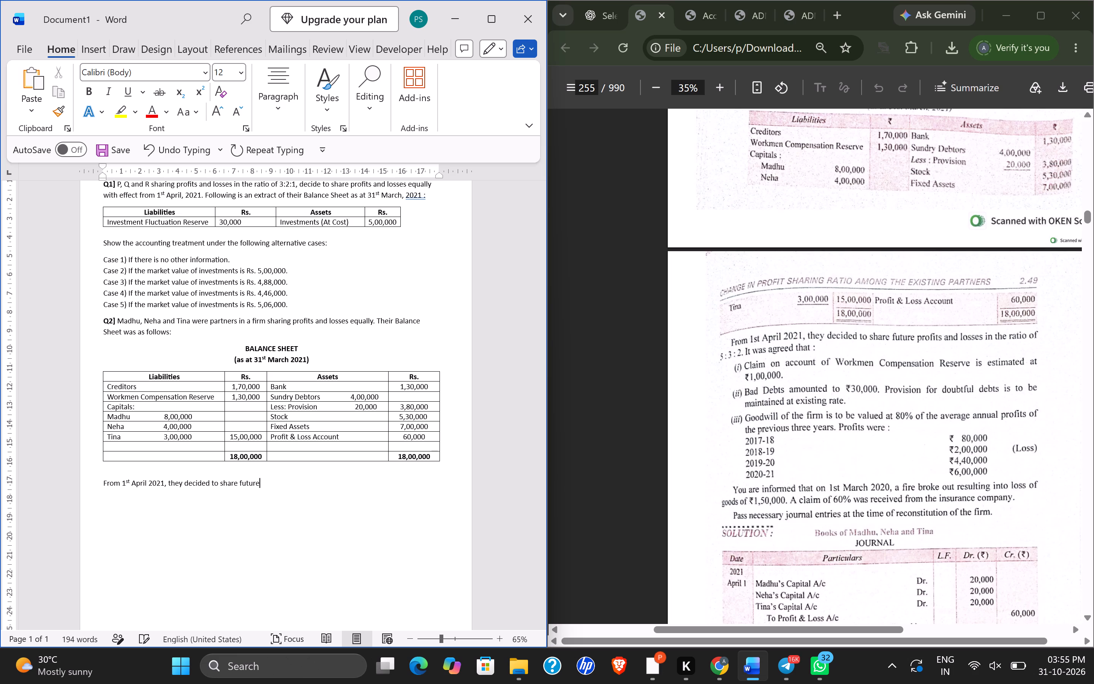
pyautogui.press('space')
pyautogui.write('profits and')
pyautogui.press('space')
pyautogui.write('losses')
pyautogui.press('space')
pyautogui.write('in the')
pyautogui.press('space')
pyautogui.write('ration')
pyautogui.press('space')
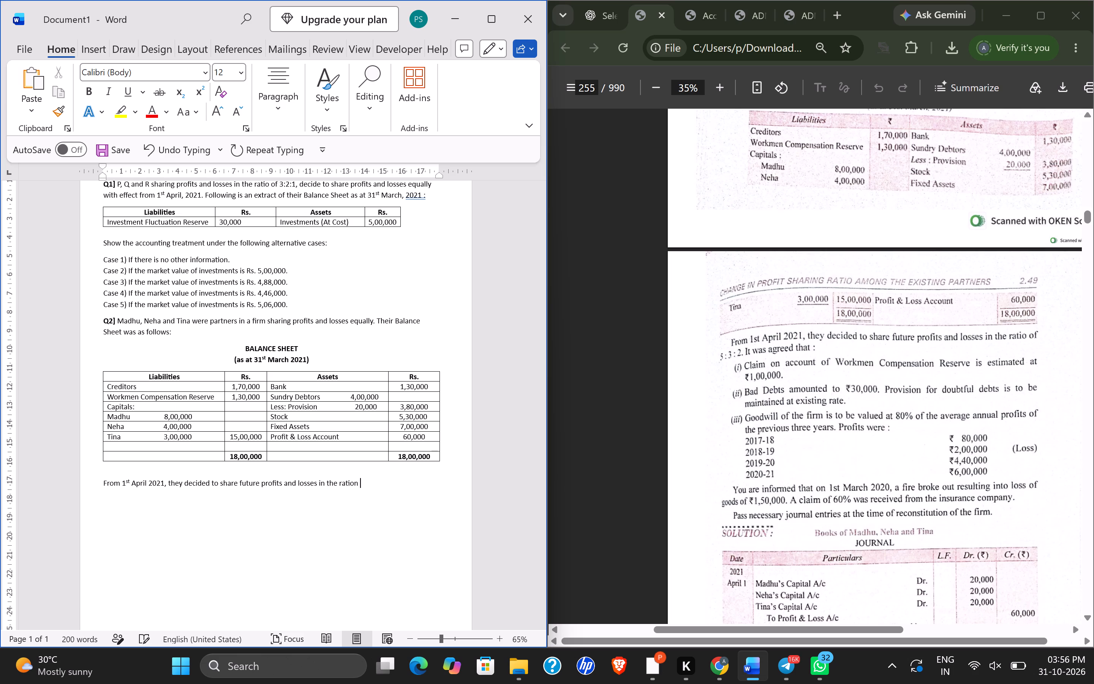
pyautogui.press('BackSpace')
pyautogui.press('BackSpace')
pyautogui.press('space')
pyautogui.write('of')
pyautogui.press('space')
pyautogui.press('5')
pyautogui.hotkey('shift', ':')
pyautogui.press('3')
pyautogui.hotkey('shift', ':')
pyautogui.press('2')
pyautogui.write('.')
# Continue the paragraph below Q2's balance sheet with the lead-in "It was agreed that:".
pyautogui.press('space')
pyautogui.hotkey('shift', 'i')
pyautogui.write('t was')
pyautogui.press('space')
pyautogui.write('agreed')
pyautogui.press('space')
pyautogui.write('that')
pyautogui.hotkey('shift', ':')
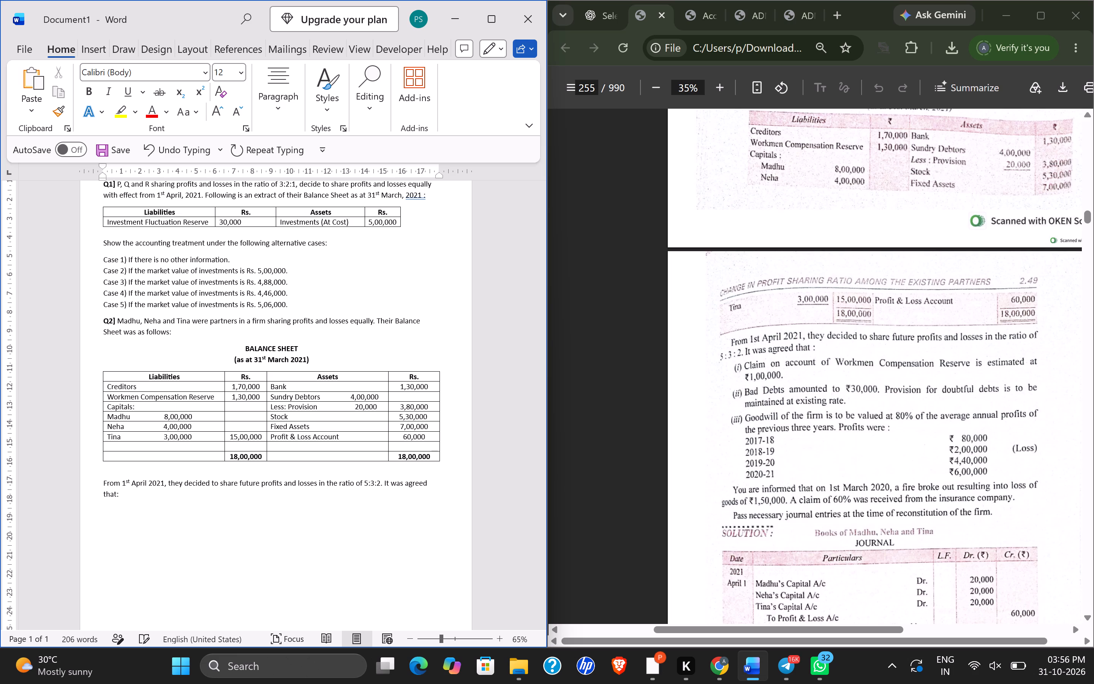
pyautogui.press('Down')
# Add the first adjustment on a new line: "1) Claim on account of Workmen Compensation Reserve is estimated at Rs. 1,00,000.".
pyautogui.press('Return')
pyautogui.press('1')
pyautogui.write(')')
pyautogui.press('space')
pyautogui.write('Claim')
pyautogui.press('space')
pyautogui.write('on a')
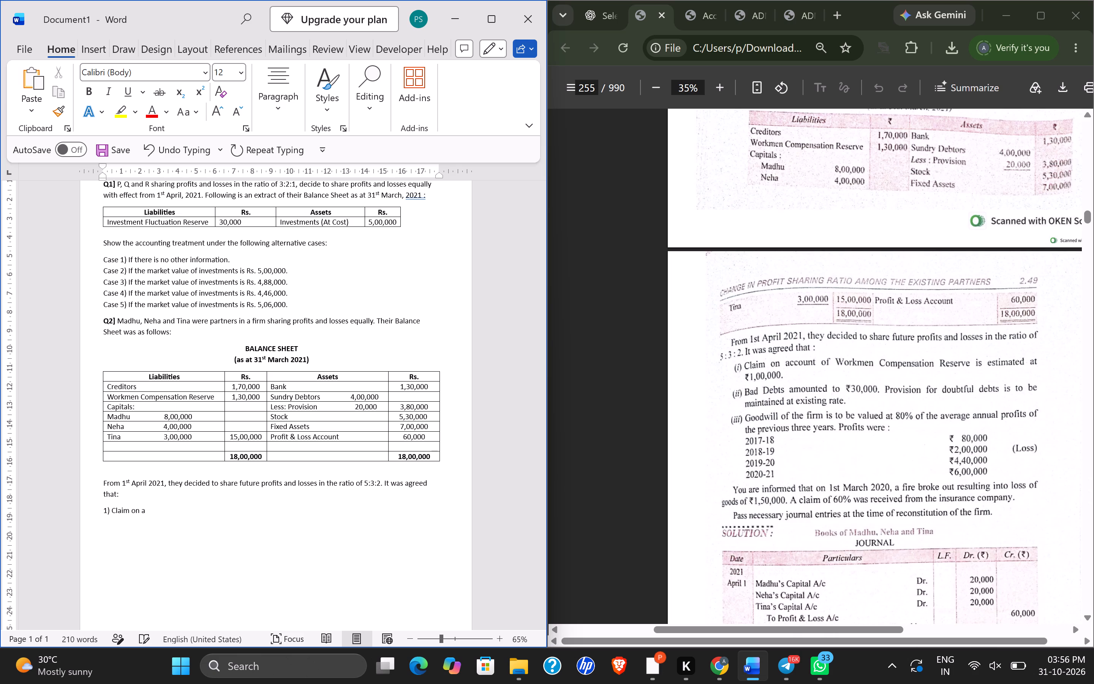
pyautogui.write('ccount')
pyautogui.press('space')
pyautogui.write('of Workmen')
pyautogui.press('space')
pyautogui.write('Compensation')
pyautogui.press('space')
pyautogui.write('Reserve')
pyautogui.press('space')
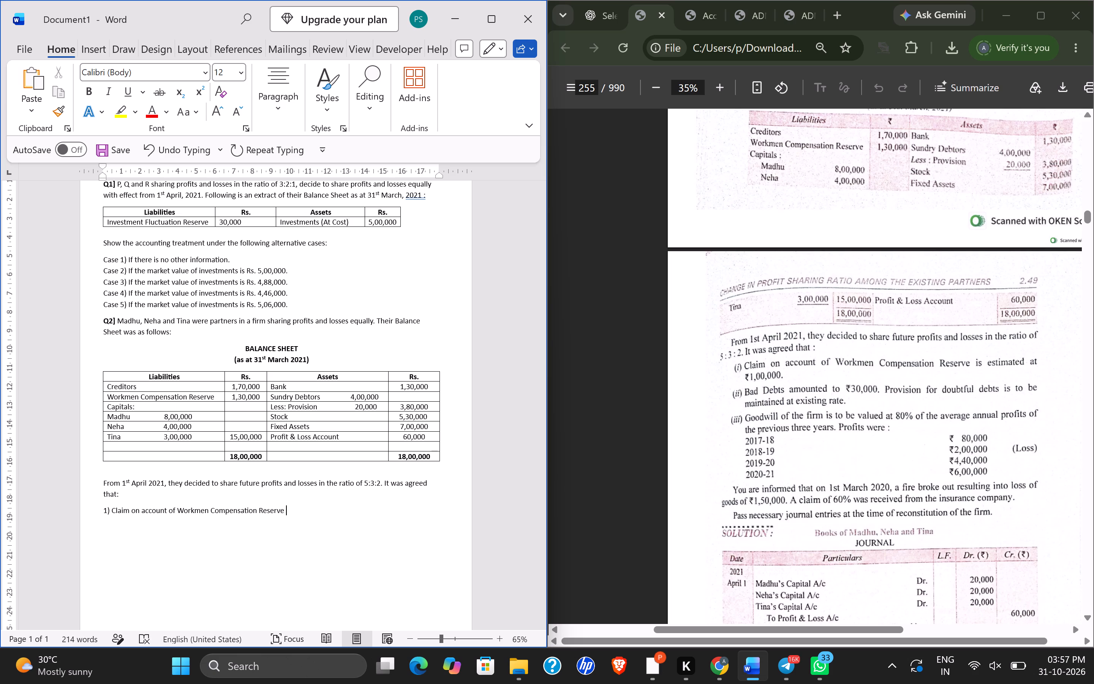
pyautogui.write('is')
pyautogui.press('space')
pyautogui.write('estimated')
pyautogui.press('space')
pyautogui.press('a')
pyautogui.write('t')
pyautogui.press('space')
pyautogui.write('Rs')
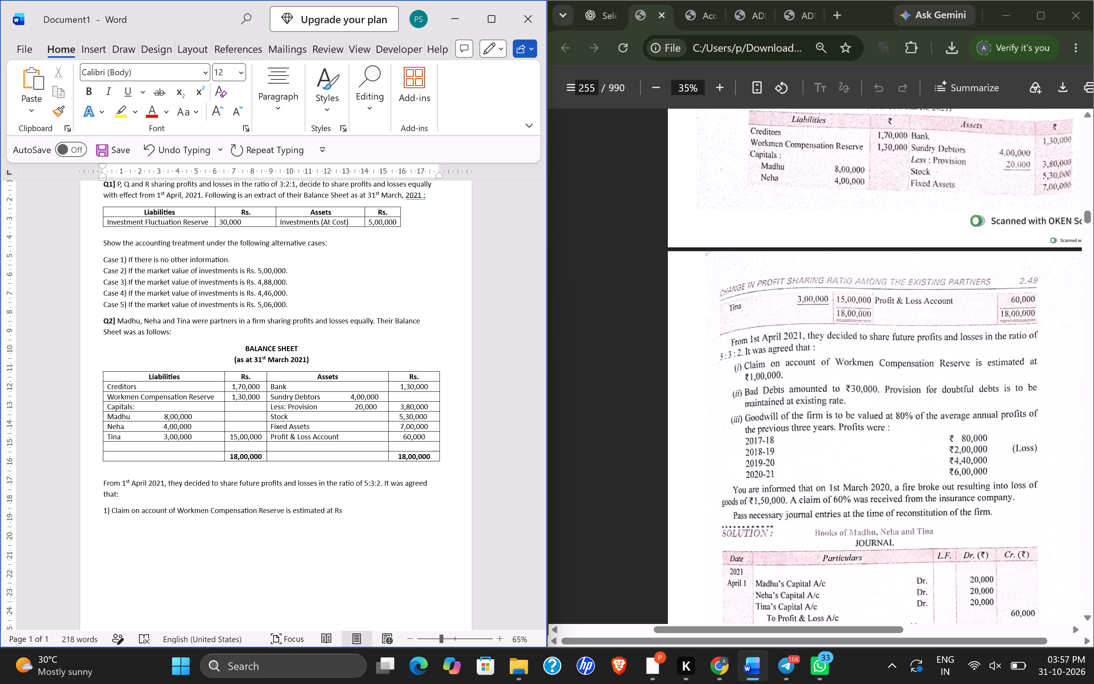
pyautogui.write('.')
pyautogui.press('space')
pyautogui.write('1,00,000')
pyautogui.press('.')
# Add the second adjustment directly below the first, without a paragraph gap: "2) Bad debts amounted to Rs. 30,000.".
pyautogui.press('Return')
pyautogui.press('Delete')
pyautogui.hotkey('shift', 'Return')
pyautogui.write('2)')
pyautogui.press('space')
pyautogui.write('Bad')
pyautogui.press('space')
pyautogui.write('debts')
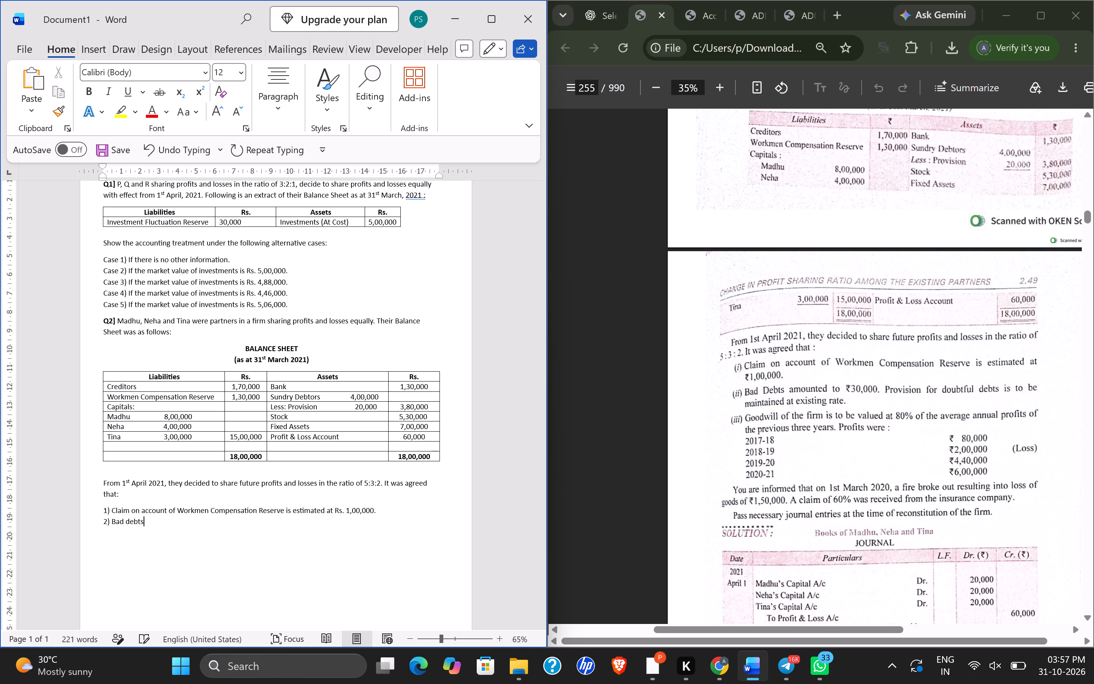
pyautogui.press('space')
pyautogui.write('amounted')
pyautogui.press('space')
pyautogui.write('to')
pyautogui.press('space')
pyautogui.write('Rs')
pyautogui.press('.')
pyautogui.press('space')
pyautogui.write('30,000')
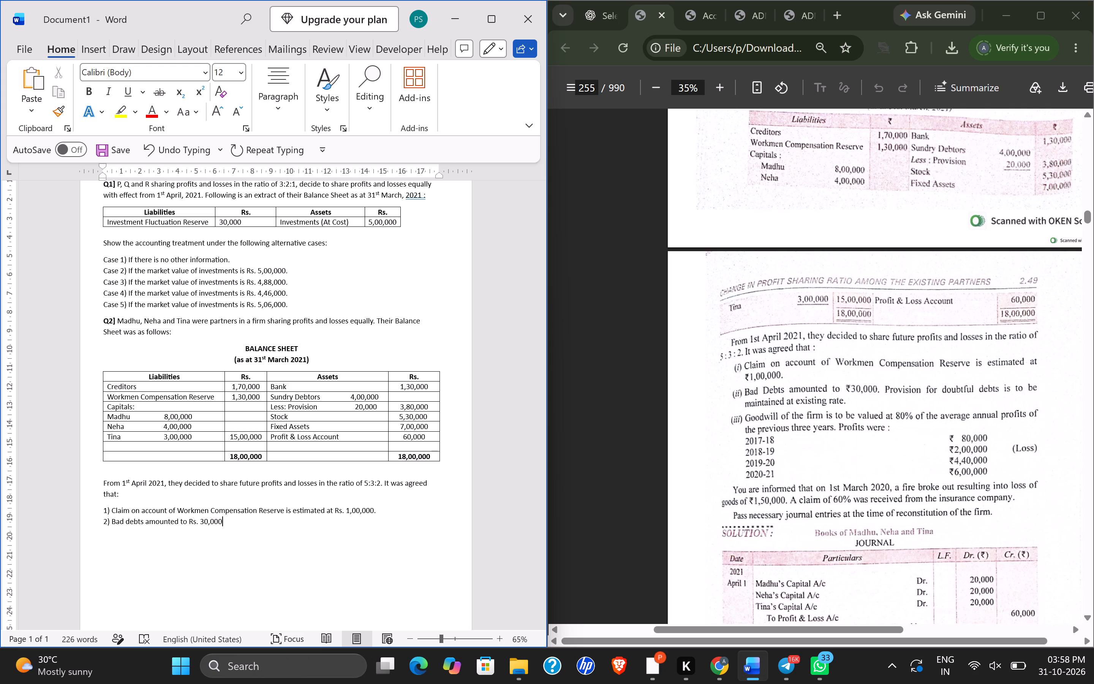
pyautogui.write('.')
# Continue the second adjustment on the same line with "Provision for doubtful debts is to be maintained at existing".
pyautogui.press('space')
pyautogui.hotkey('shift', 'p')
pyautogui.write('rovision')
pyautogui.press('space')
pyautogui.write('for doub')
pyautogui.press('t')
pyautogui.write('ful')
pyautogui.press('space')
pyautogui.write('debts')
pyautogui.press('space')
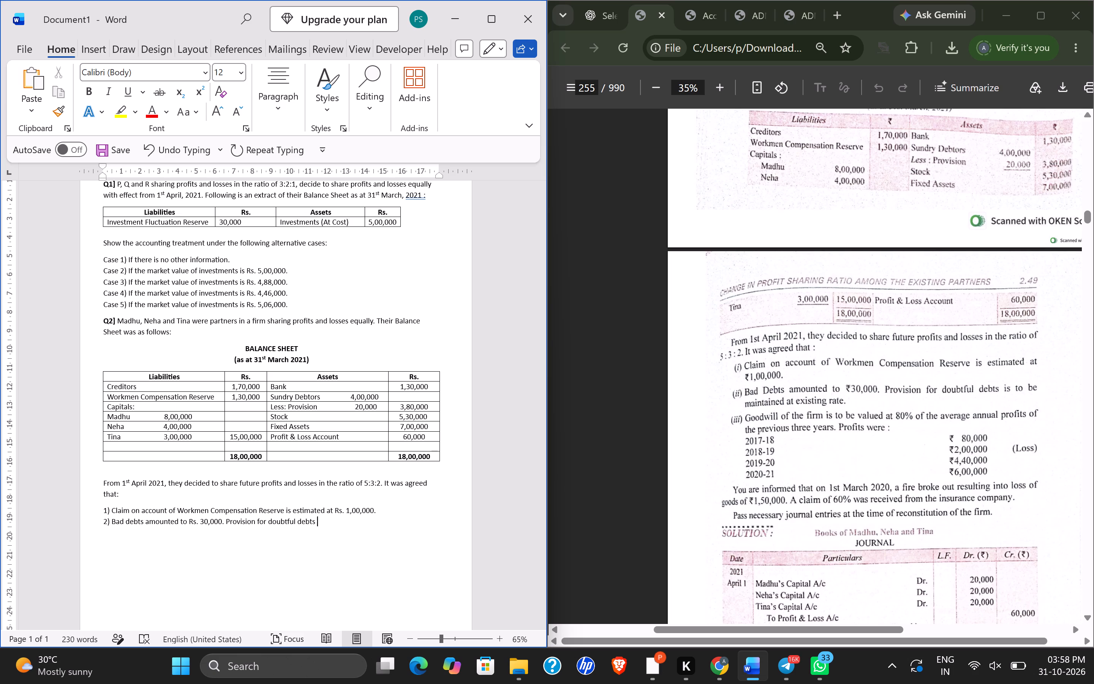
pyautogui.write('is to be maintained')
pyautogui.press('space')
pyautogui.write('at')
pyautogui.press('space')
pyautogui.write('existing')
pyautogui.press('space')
# Finish the second adjustment's sentence with the word "rate.".
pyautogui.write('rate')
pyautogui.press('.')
# Begin the third adjustment directly below the second, without a paragraph gap: "3) Goodwill of the firm".
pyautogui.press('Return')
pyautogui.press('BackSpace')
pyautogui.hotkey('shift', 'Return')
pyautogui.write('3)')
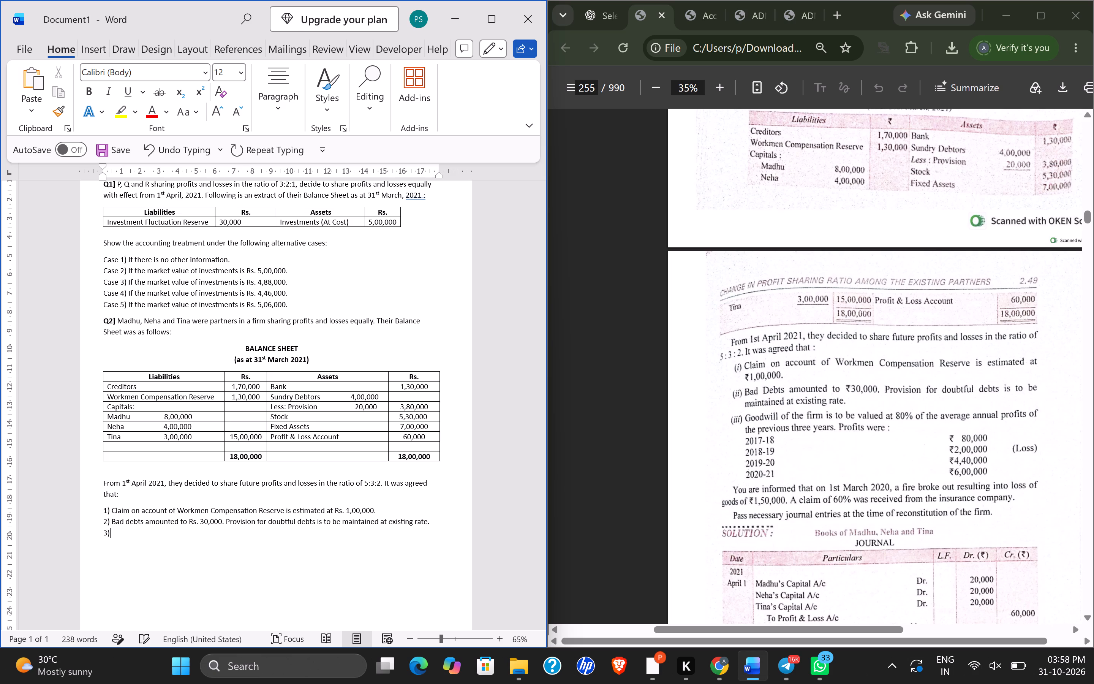
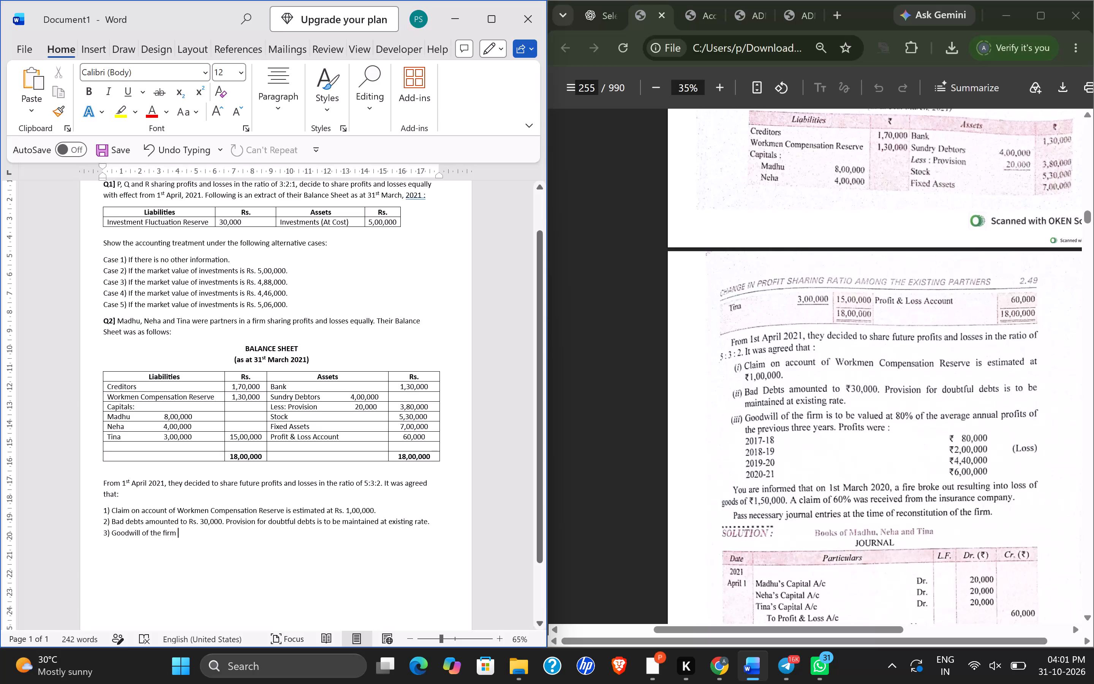
# Continue the third adjustment, after "Goodwill of the firm", on the same line with "is to be valued at".
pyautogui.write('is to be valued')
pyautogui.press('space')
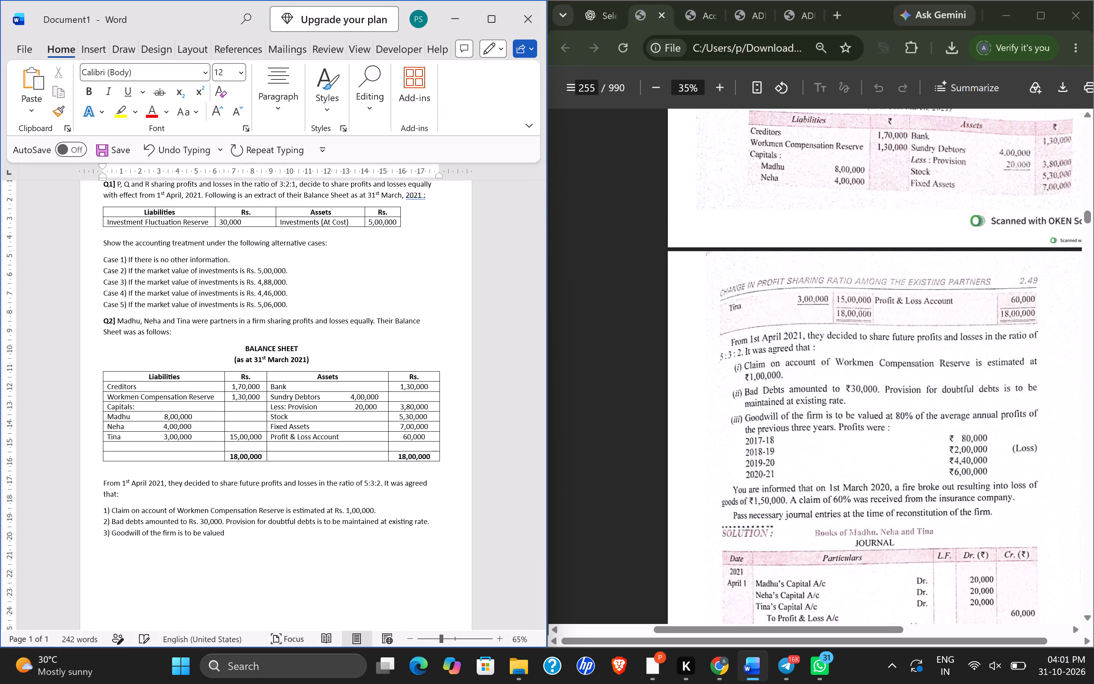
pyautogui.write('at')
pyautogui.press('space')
# Complete the third adjustment on the same line with "80% of the average annual profits of the previous three years.".
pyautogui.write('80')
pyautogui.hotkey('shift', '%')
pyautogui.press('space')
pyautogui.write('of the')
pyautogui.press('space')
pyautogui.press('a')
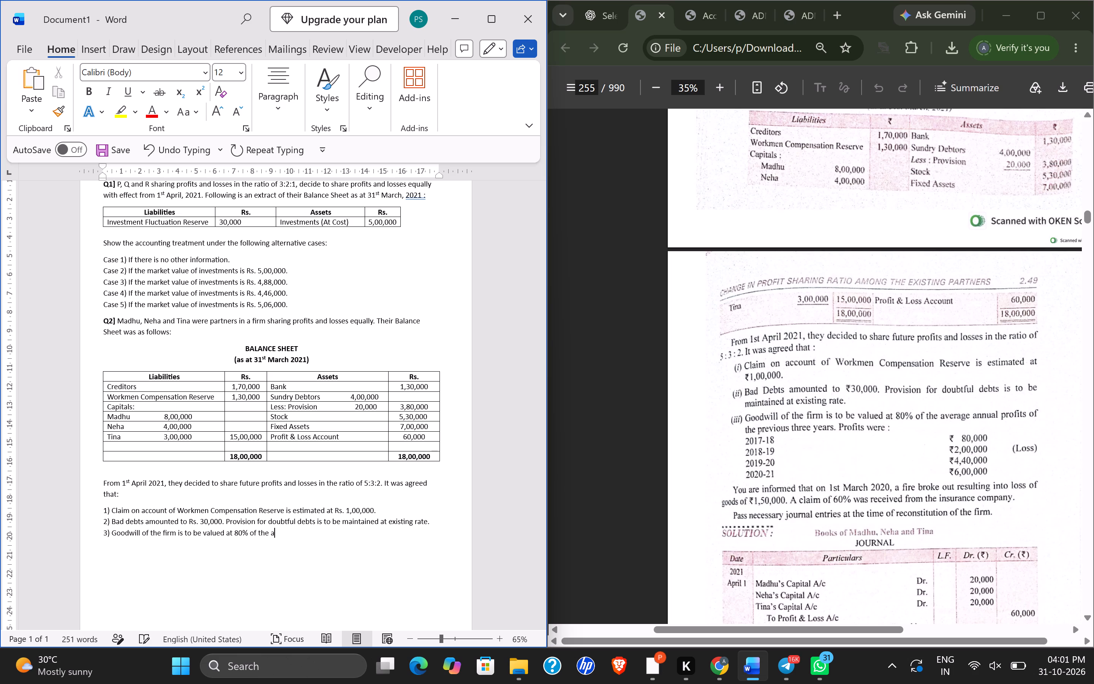
pyautogui.write('verage')
pyautogui.press('space')
pyautogui.write('annual')
pyautogui.press('space')
pyautogui.write('profits')
pyautogui.press('space')
pyautogui.write('of th')
pyautogui.write('e pre')
pyautogui.write('vious')
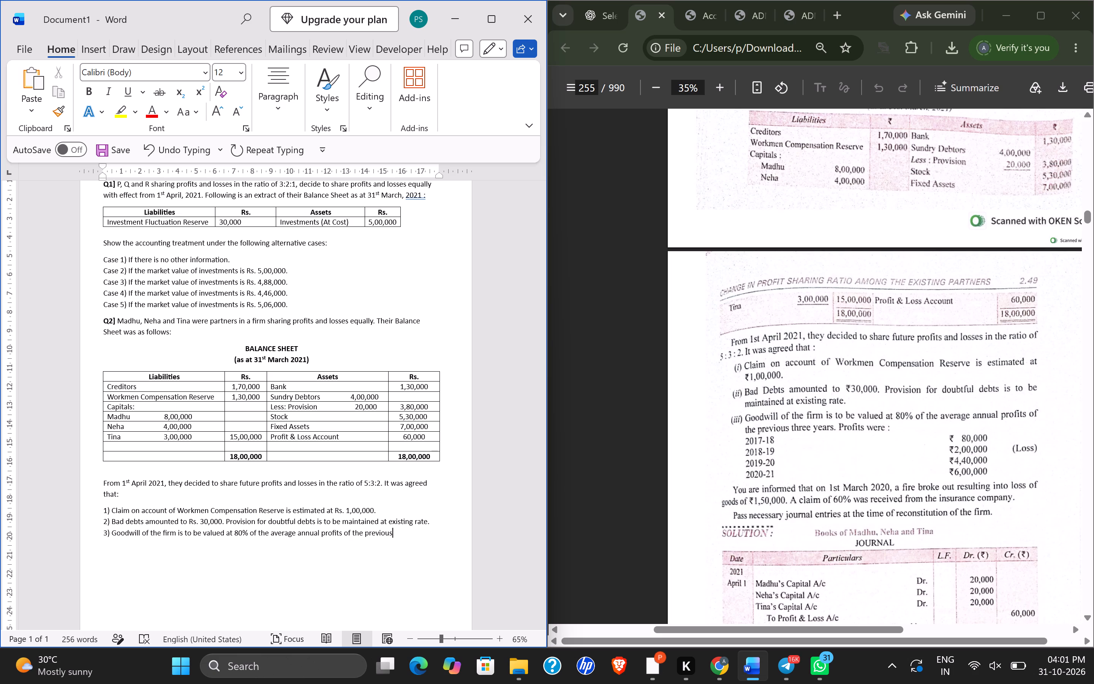
pyautogui.press('space')
pyautogui.write('three')
pyautogui.press('space')
pyautogui.write('years')
pyautogui.write('.')
pyautogui.press('space')
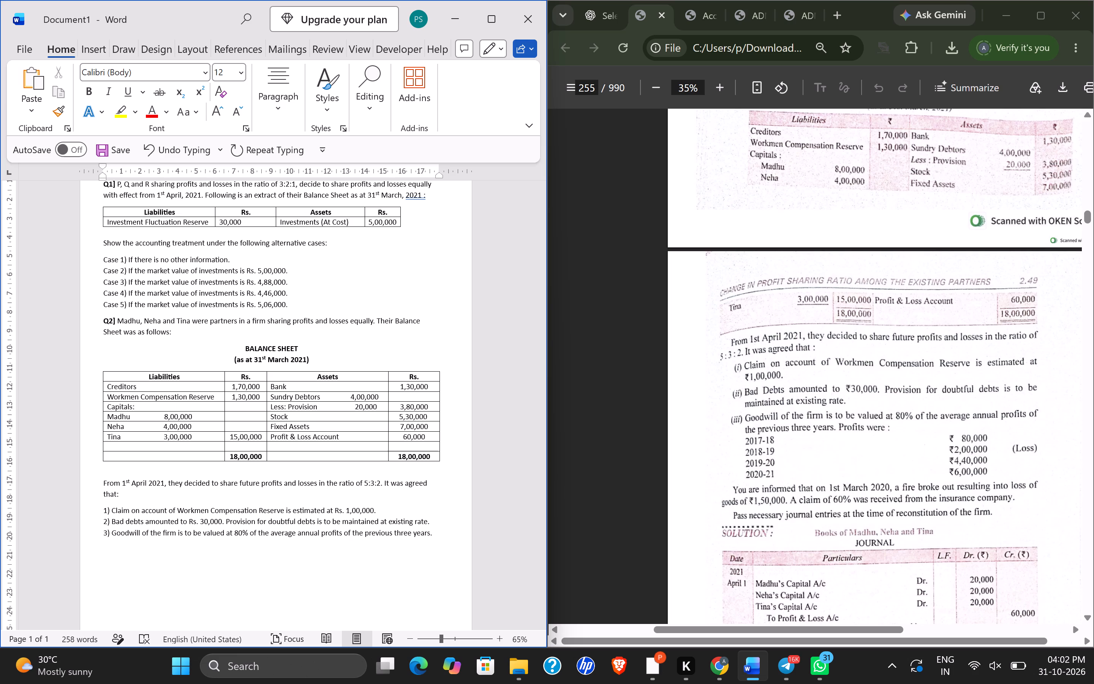
# Continue the third adjustment with the lead-in "Profits were:".
pyautogui.hotkey('shift', 'p')
pyautogui.write('rofits')
pyautogui.press('space')
pyautogui.write('were')
pyautogui.hotkey('shift', ':')
# Start a new paragraph with the first year's profit, "2017 - 18" and "Rs. 80,000", separated by a wide run of spaces.
pyautogui.press('Return')
pyautogui.write('2017')
pyautogui.press('space')
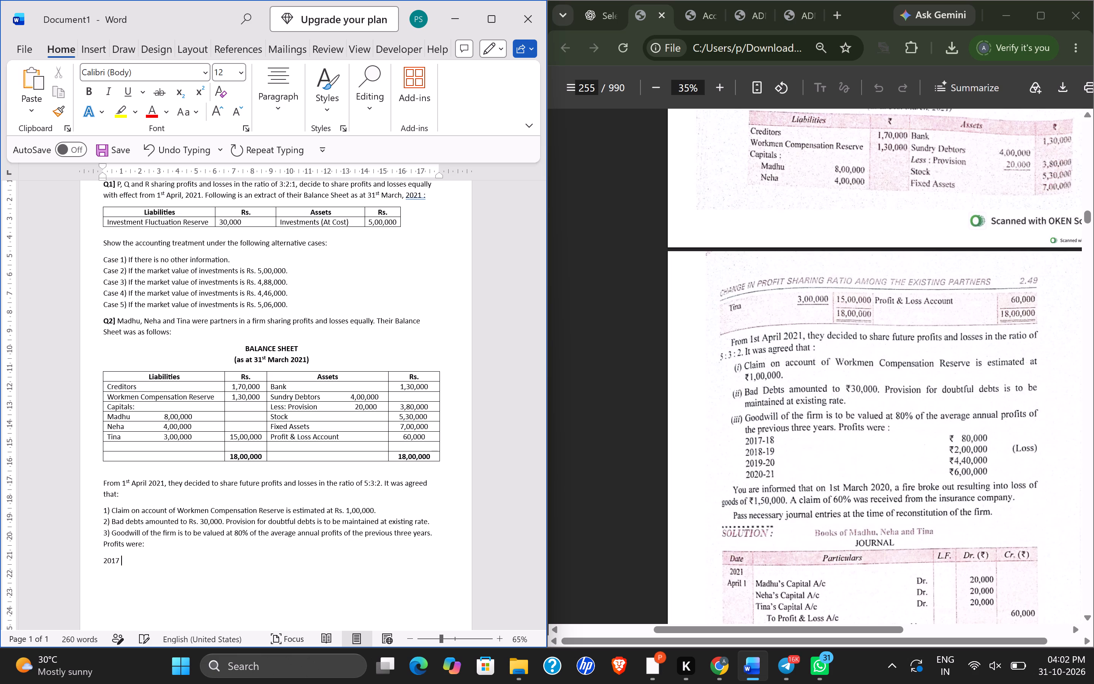
pyautogui.write('- 1')
pyautogui.press('8')
pyautogui.press('Right')
pyautogui.press('Right')
pyautogui.press('space')
pyautogui.press('space')
pyautogui.press('space')
pyautogui.press('space')
pyautogui.press('space')
pyautogui.press('space')
pyautogui.press('space')
pyautogui.press('space')
pyautogui.press('space')
pyautogui.press('space')
pyautogui.press('space')
pyautogui.press('space')
pyautogui.press('space')
pyautogui.press('space')
pyautogui.press('space')
pyautogui.press('space')
pyautogui.press('space')
pyautogui.press('space')
pyautogui.press('space')
pyautogui.press('space')
pyautogui.hotkey('shift', 'r')
pyautogui.write('s.')
pyautogui.press('space')
pyautogui.write('80,000')
# Add the second year's label "2018 - 19" on a new line within the same paragraph, below the 2017 – 18 profit.
pyautogui.press('Down')
pyautogui.press('Down')
pyautogui.press('Left')
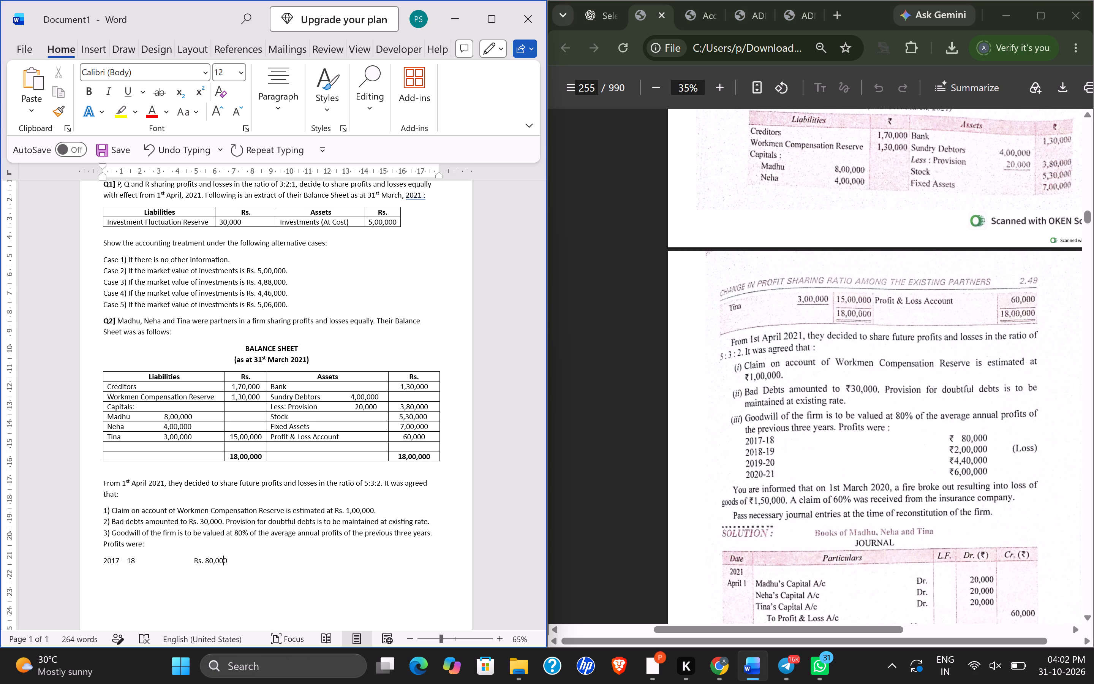
pyautogui.press('Right')
pyautogui.hotkey('shift', 'Return')
pyautogui.write('@018')
pyautogui.press('BackSpace')
pyautogui.press('BackSpace')
pyautogui.press('BackSpace')
pyautogui.press('BackSpace')
pyautogui.write('2018')
pyautogui.press('space')
pyautogui.write('-')
pyautogui.press('space')
pyautogui.press('1')
pyautogui.press('9')
# Enter "Rs. 2,00,000 (Loss)" on the 2018 – 19 line, spaced across to align with the amount above.
pyautogui.press('space')
pyautogui.press('space')
pyautogui.press('space')
pyautogui.press('space')
pyautogui.press('space')
pyautogui.press('space')
pyautogui.press('space')
pyautogui.press('space')
pyautogui.press('space')
pyautogui.press('space')
pyautogui.press('space')
pyautogui.press('space')
pyautogui.press('space')
pyautogui.press('space')
pyautogui.press('space')
pyautogui.press('space')
pyautogui.press('space')
pyautogui.press('space')
pyautogui.press('space')
pyautogui.press('space')
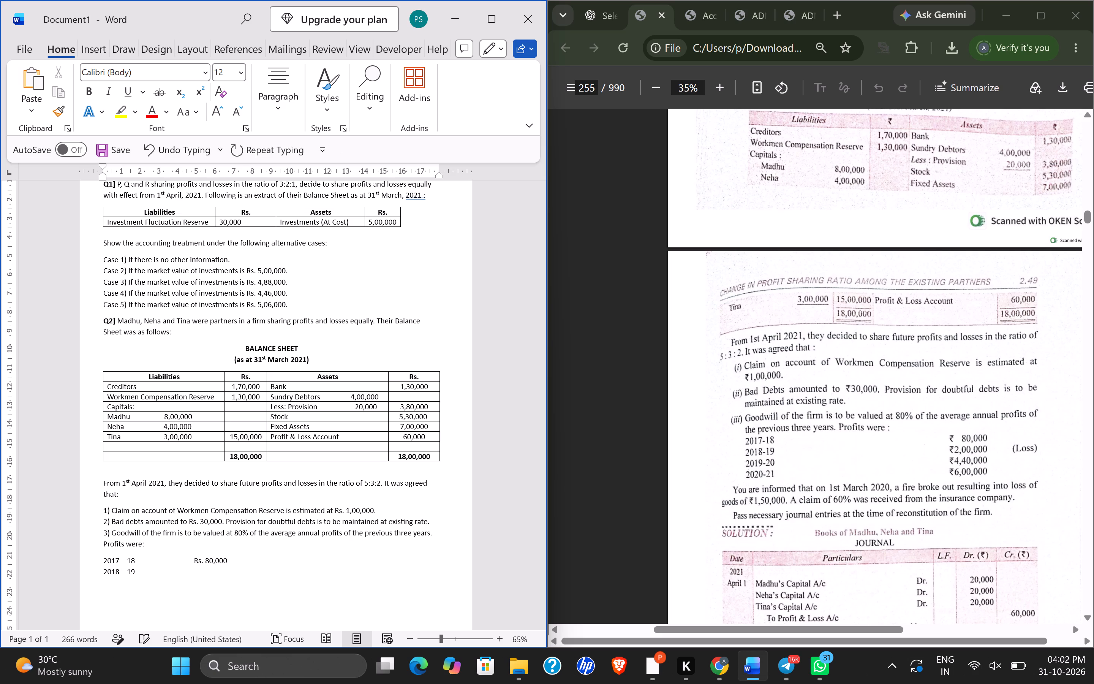
pyautogui.press('space')
pyautogui.press('space')
pyautogui.press('space')
pyautogui.press('space')
pyautogui.press('space')
pyautogui.press('space')
pyautogui.press('space')
pyautogui.press('space')
pyautogui.press('space')
pyautogui.press('space')
pyautogui.press('space')
pyautogui.press('space')
pyautogui.press('space')
pyautogui.press('space')
pyautogui.press('space')
pyautogui.press('space')
pyautogui.press('BackSpace')
pyautogui.press('BackSpace')
pyautogui.press('BackSpace')
pyautogui.hotkey('shift', 'r')
pyautogui.write('s.')
pyautogui.press('space')
pyautogui.press('2')
pyautogui.press(',')
pyautogui.write('00,000')
pyautogui.press('space')
pyautogui.hotkey('shift', '(')
pyautogui.write('Loss')
pyautogui.hotkey('shift', ')')
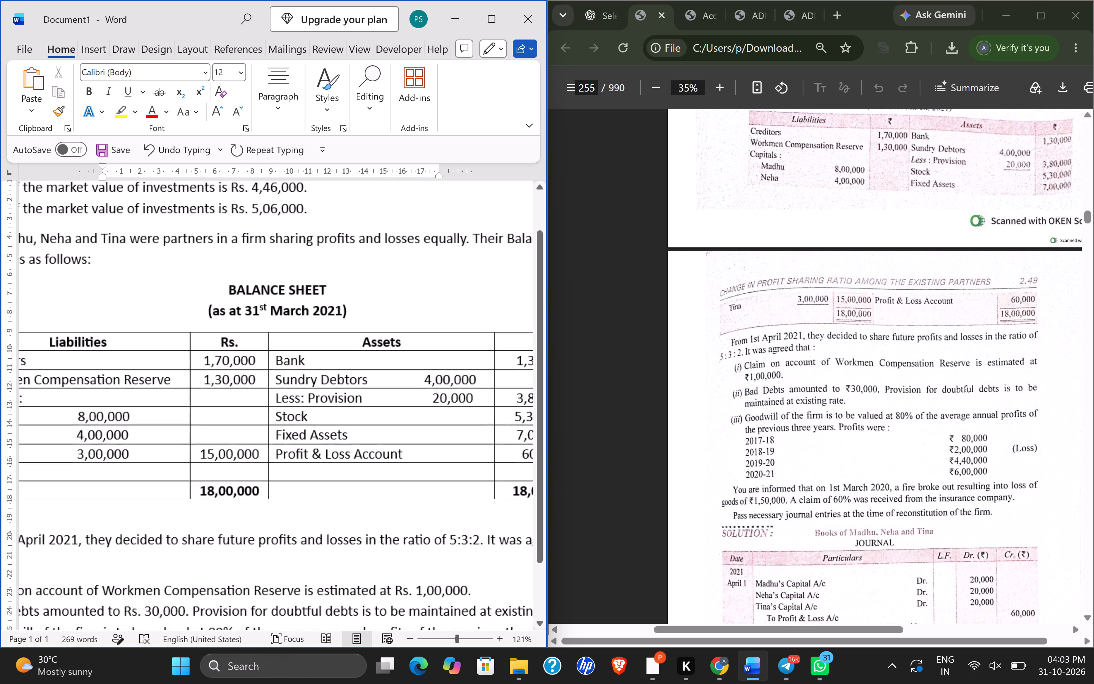
# Add the third year's label "2019 - 20" on a new line within the same paragraph, below the 2018 – 19 loss.
pyautogui.scroll(-4, 255, 416)
pyautogui.hscroll(3, 255, 416)
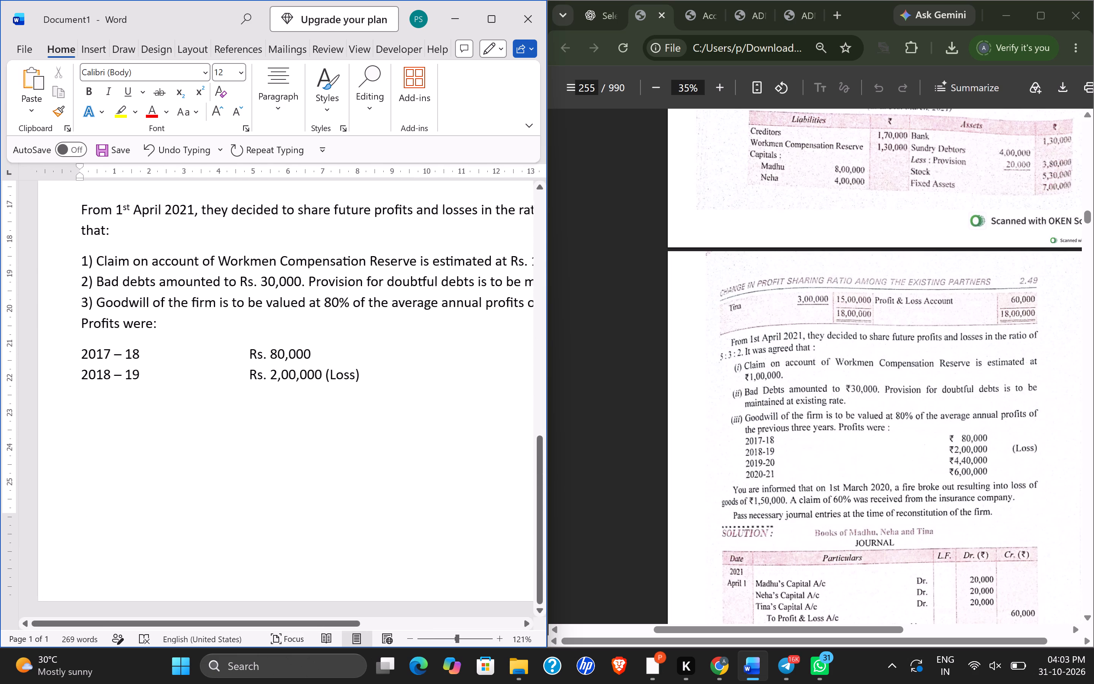
pyautogui.press('Return')
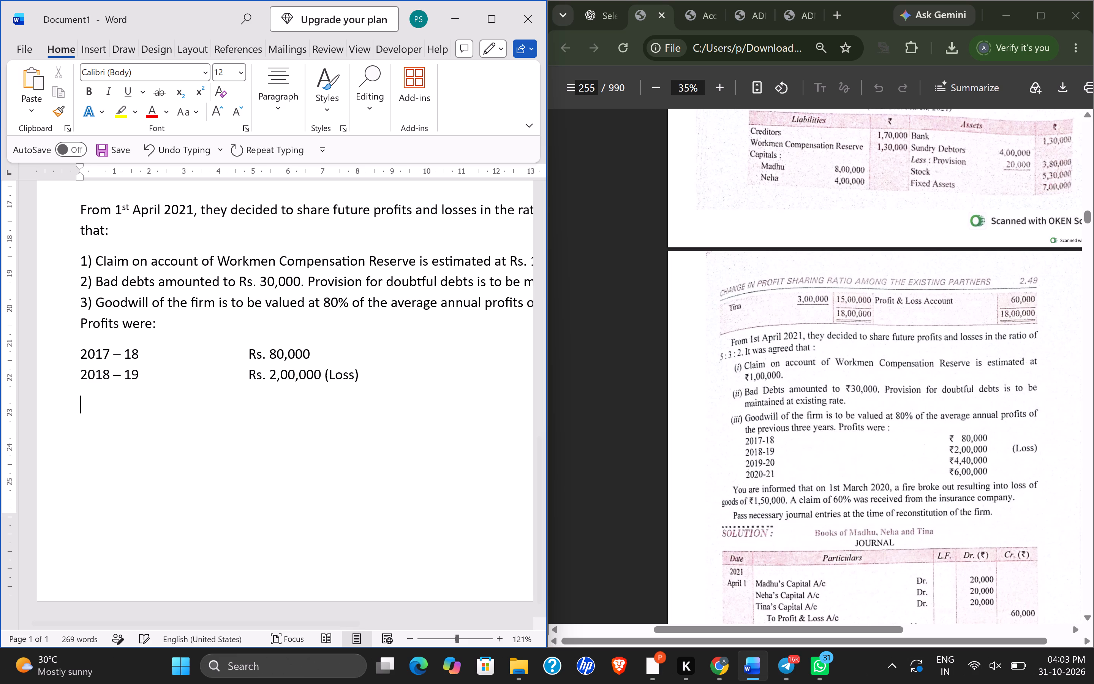
pyautogui.press('BackSpace')
pyautogui.hotkey('shift', 'Return')
pyautogui.write('2019')
pyautogui.press('space')
pyautogui.write('-')
pyautogui.press('space')
pyautogui.write('20')
pyautogui.press('Right')
pyautogui.press('Right')
# Enter "Rs. 4,40,000" on the 2019 – 20 line, spaced across to align with the amounts above.
pyautogui.press('space')
pyautogui.press('space')
pyautogui.press('space')
pyautogui.press('space')
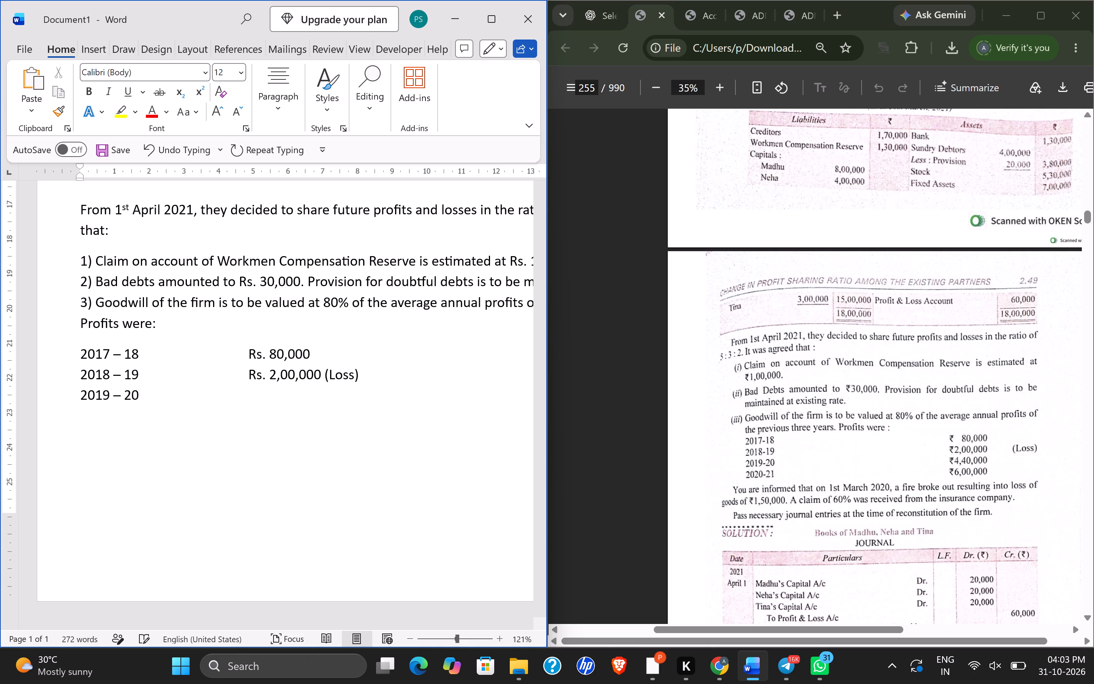
pyautogui.press('space')
pyautogui.press('space')
pyautogui.press('space')
pyautogui.press('space')
pyautogui.press('space')
pyautogui.press('space')
pyautogui.press('space')
pyautogui.press('space')
pyautogui.press('space')
pyautogui.press('space')
pyautogui.write('Rs')
pyautogui.press('Right')
pyautogui.write('.')
pyautogui.press('space')
pyautogui.write('4,')
pyautogui.write('40,000')
# Add the fourth year's label "2020 - 21" on a new line within the same paragraph, below the 2019 – 20 profit.
pyautogui.press('Down')
pyautogui.hotkey('shift', 'Return')
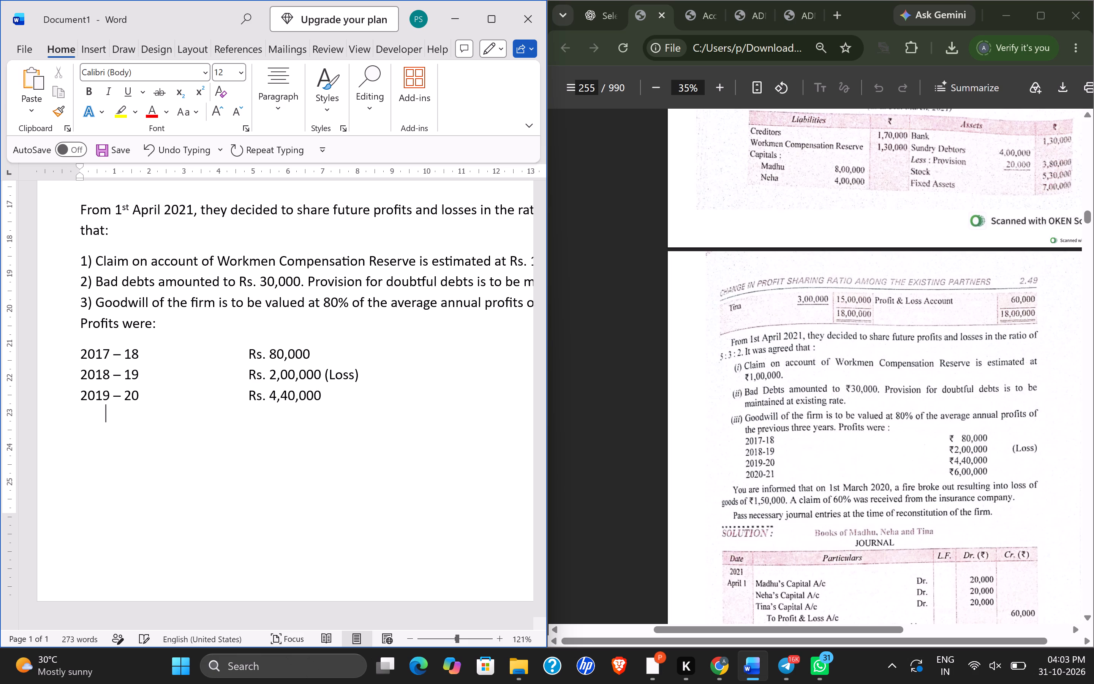
pyautogui.write('2020')
pyautogui.press('space')
pyautogui.write('- 1')
pyautogui.press('BackSpace')
pyautogui.write('21')
# Enter "Rs. 6,00,000" on the 2020 – 21 line, spaced across to align with the amounts above.
pyautogui.press('space')
pyautogui.press('Right')
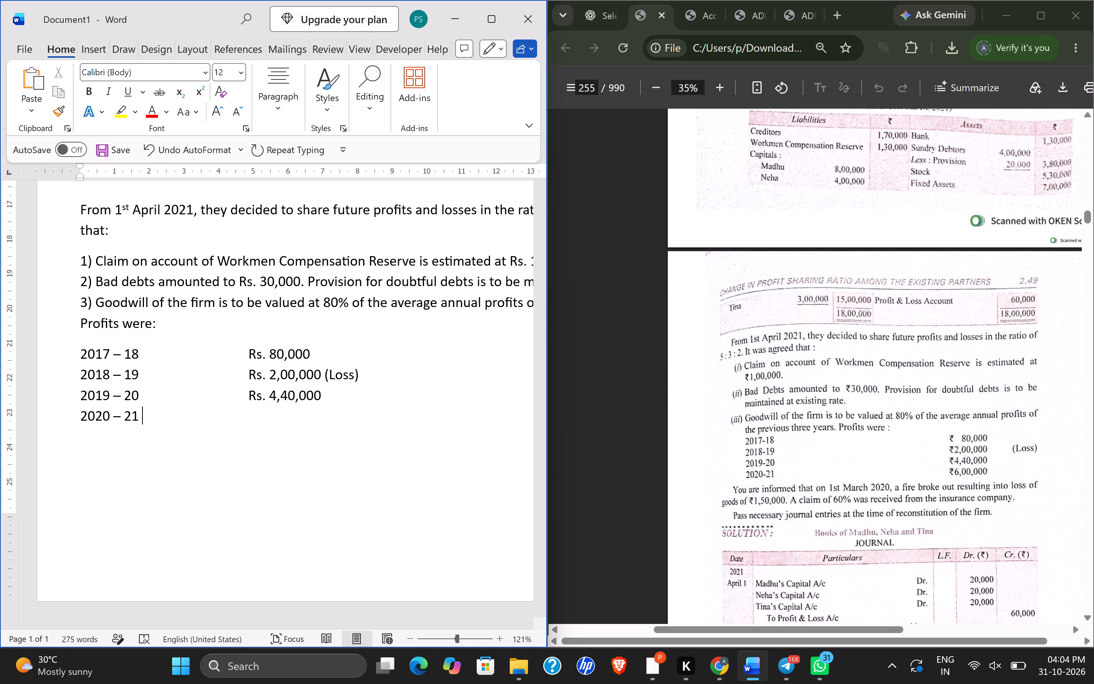
pyautogui.press('space')
pyautogui.press('space')
pyautogui.press('space')
pyautogui.press('space')
pyautogui.press('space')
pyautogui.press('space')
pyautogui.press('space')
pyautogui.press('space')
pyautogui.press('space')
pyautogui.press('space')
pyautogui.press('space')
pyautogui.press('space')
pyautogui.press('space')
pyautogui.press('space')
pyautogui.press('space')
pyautogui.press('space')
pyautogui.press('space')
pyautogui.press('space')
pyautogui.press('space')
pyautogui.press('space')
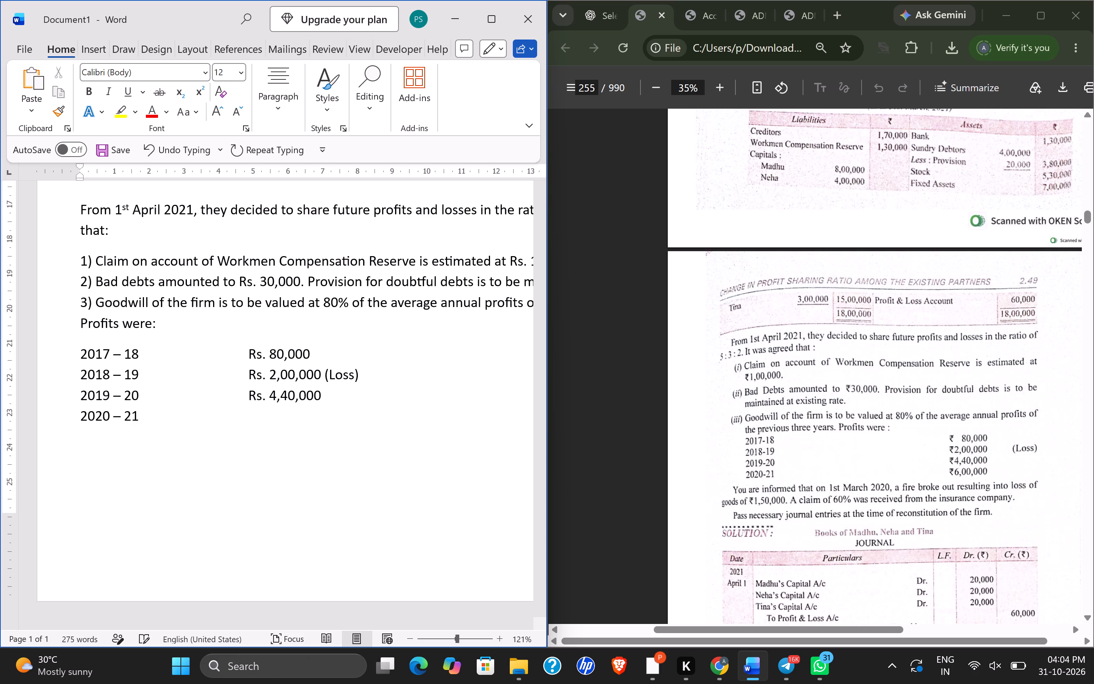
pyautogui.press('BackSpace')
pyautogui.press('BackSpace')
pyautogui.press('BackSpace')
pyautogui.press('BackSpace')
pyautogui.press('BackSpace')
pyautogui.write('Rs')
pyautogui.press('.')
pyautogui.press('space')
pyautogui.write('6,000')
pyautogui.press('BackSpace')
pyautogui.write(',000')
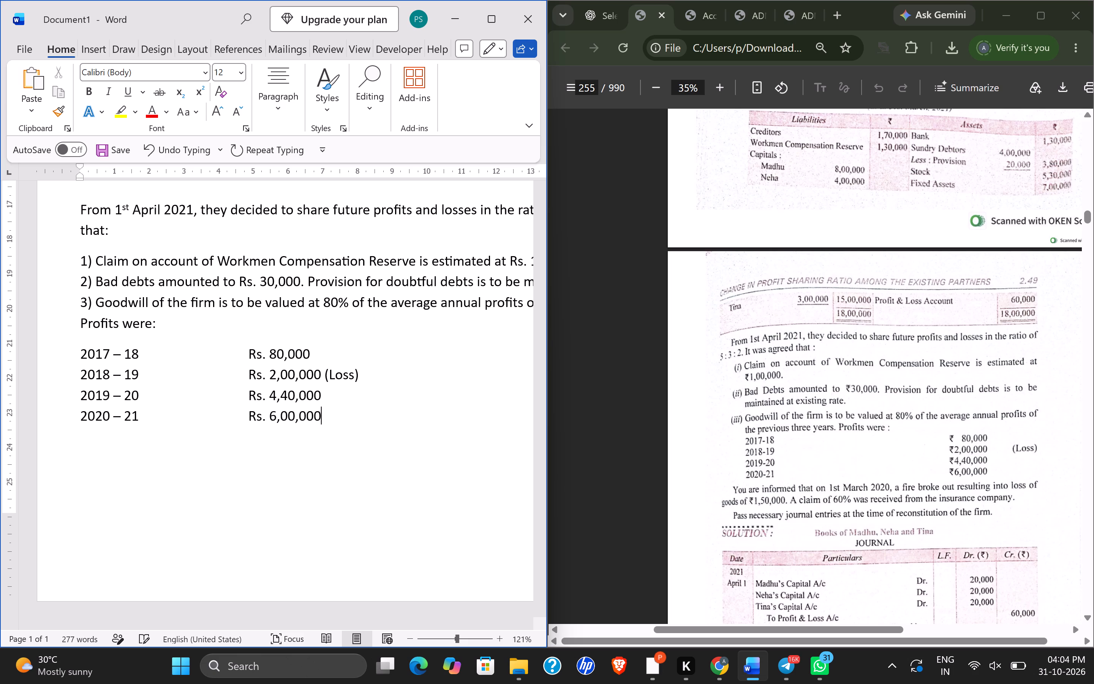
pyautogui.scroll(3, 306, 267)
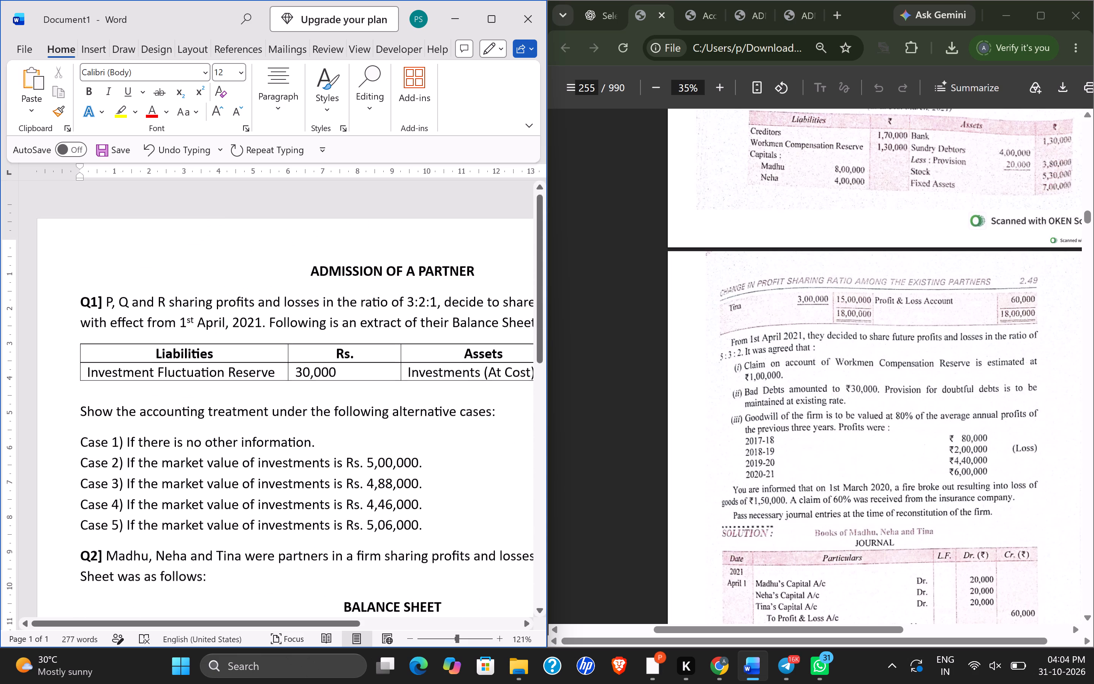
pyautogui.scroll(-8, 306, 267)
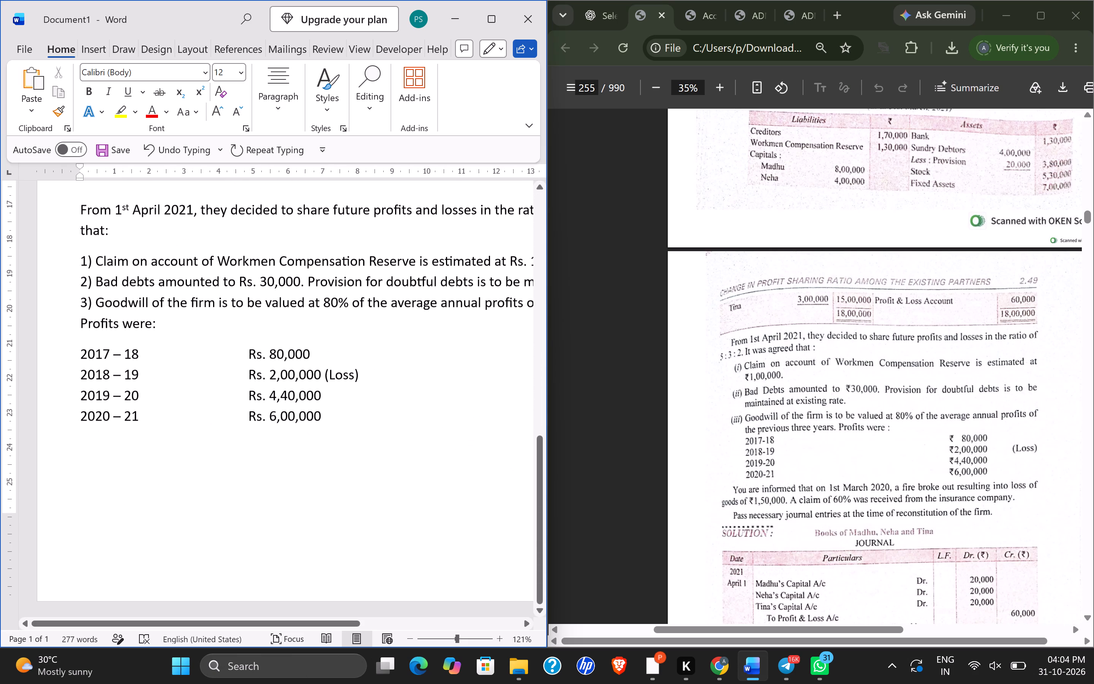
# Begin the fire-loss sentence with "You are informed that on" on a new line within the same paragraph, below the 2020 – 21 profit.
pyautogui.click(409, 417)
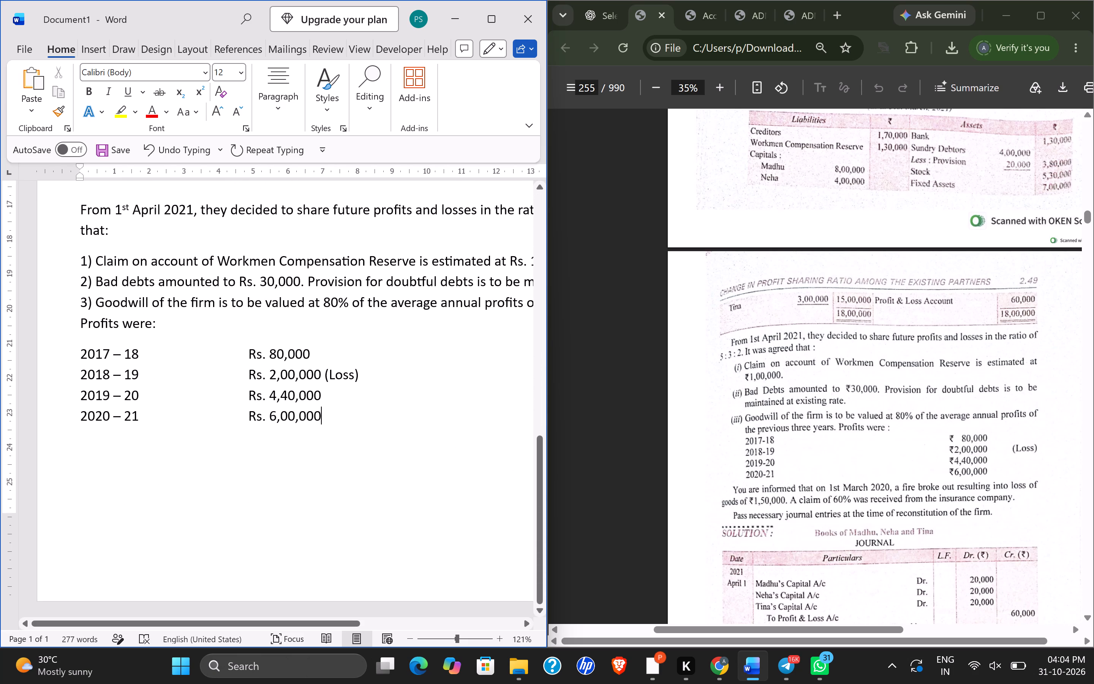
pyautogui.hotkey('shift', 'Return')
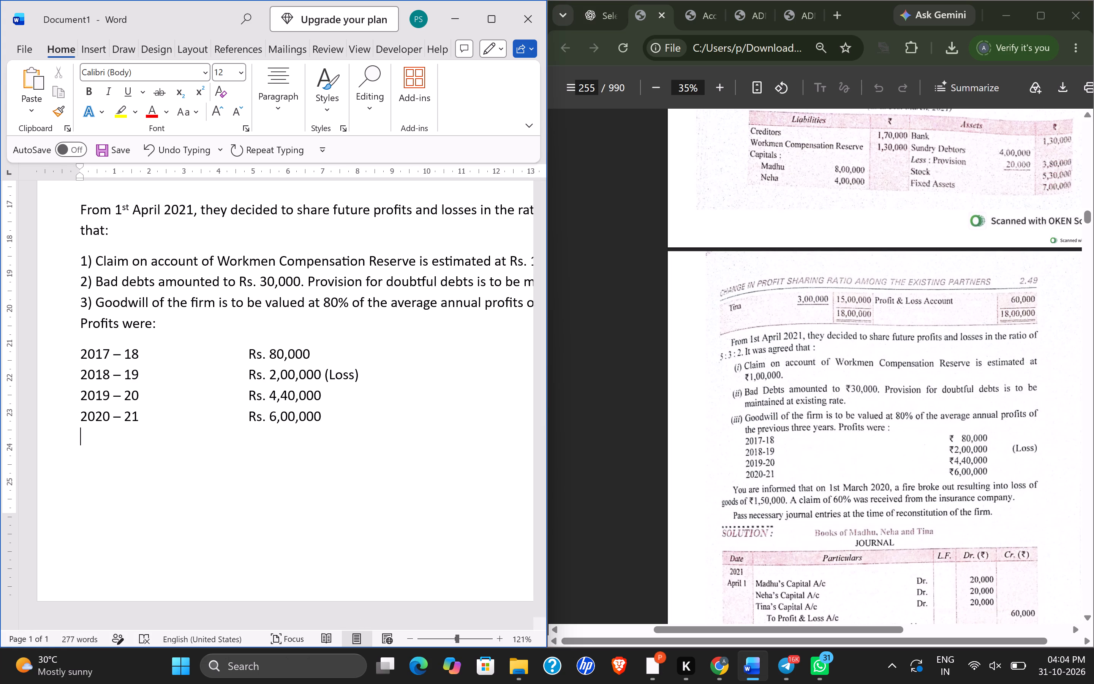
pyautogui.hotkey('shift', 'y')
pyautogui.write('ou are')
pyautogui.press('space')
pyautogui.write('informed')
pyautogui.press('space')
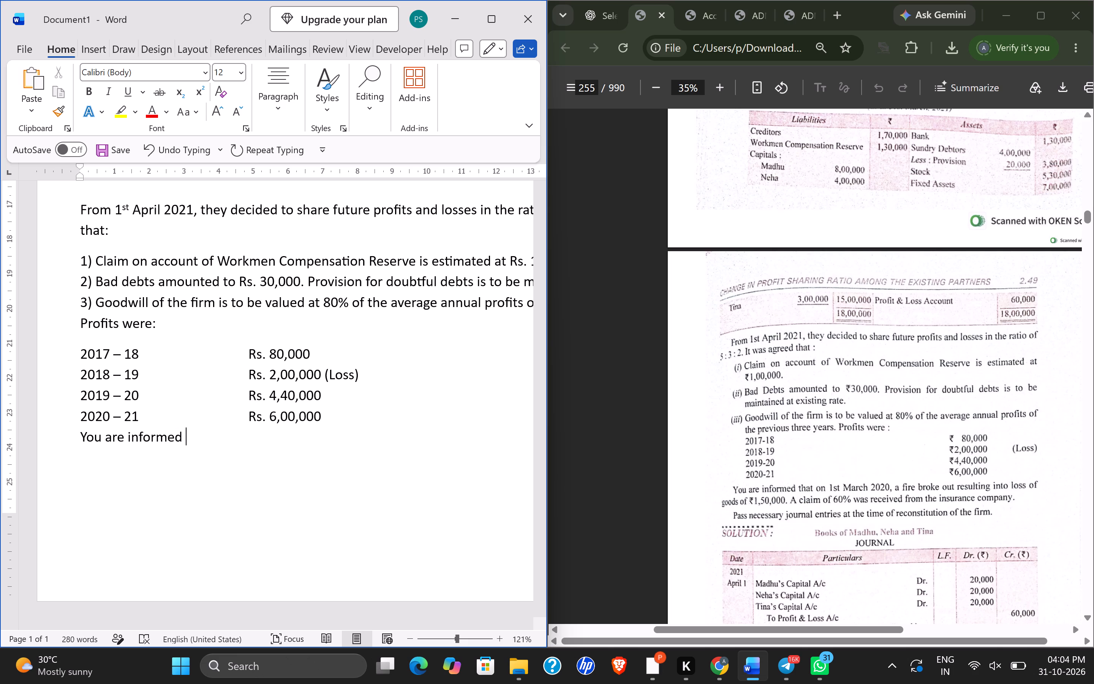
pyautogui.press('space')
pyautogui.press('BackSpace')
pyautogui.write('that a')
pyautogui.press('BackSpace')
pyautogui.write('on')
pyautogui.press('space')
# Continue the fire-loss sentence with "1st March 2020, a", with the ordinal's "st" in superscript.
pyautogui.write('1st')
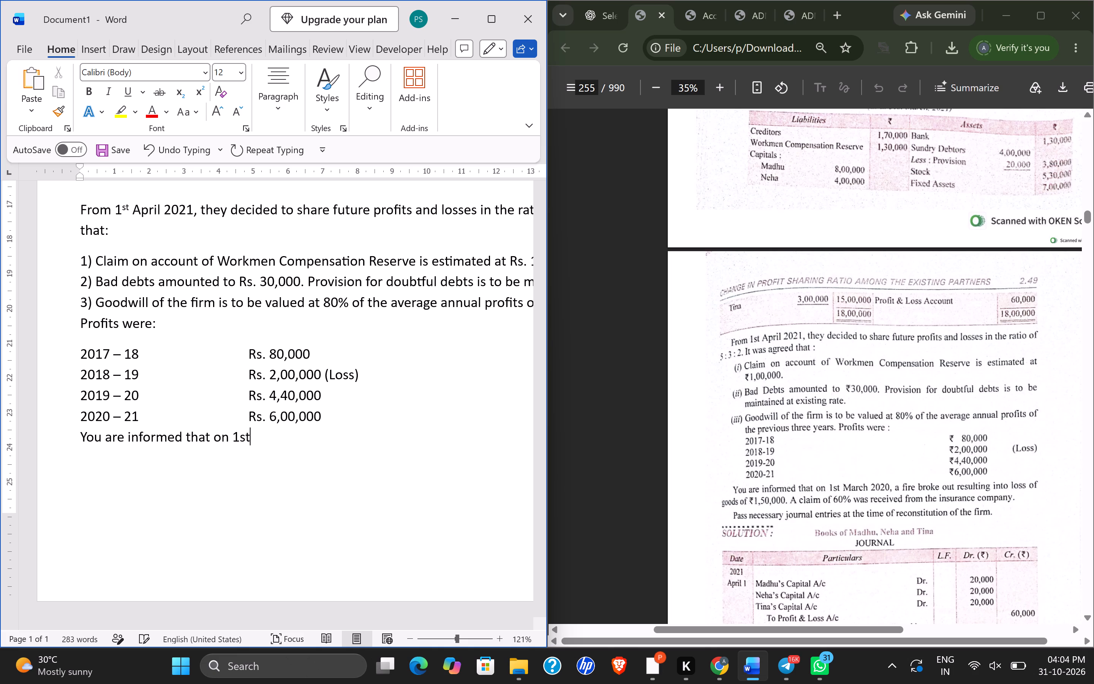
pyautogui.press('space')
pyautogui.press('Return')
pyautogui.write('ma')
pyautogui.press('BackSpace')
pyautogui.press('BackSpace')
pyautogui.press('BackSpace')
pyautogui.write('March')
pyautogui.press('space')
pyautogui.write('2020')
pyautogui.write(', a')
pyautogui.press('space')
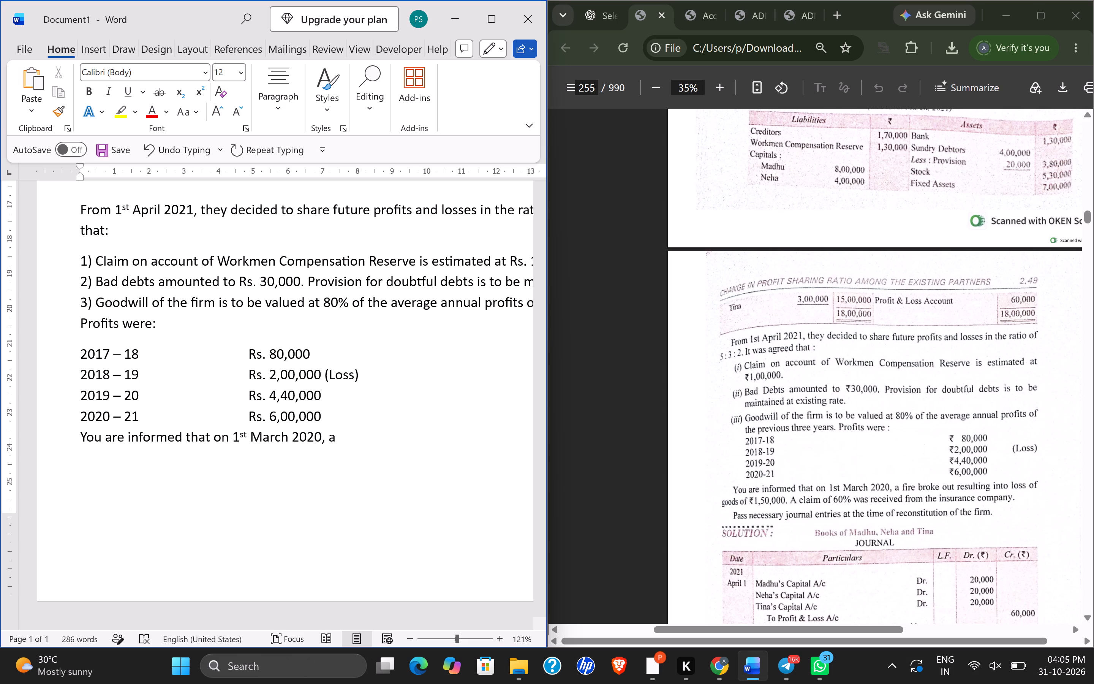
# Continue the fire-loss sentence with "fire broke out resulting" after the March 2020 date.
pyautogui.write('fire broke')
pyautogui.press('space')
pyautogui.write('out insulting')
pyautogui.press('space')
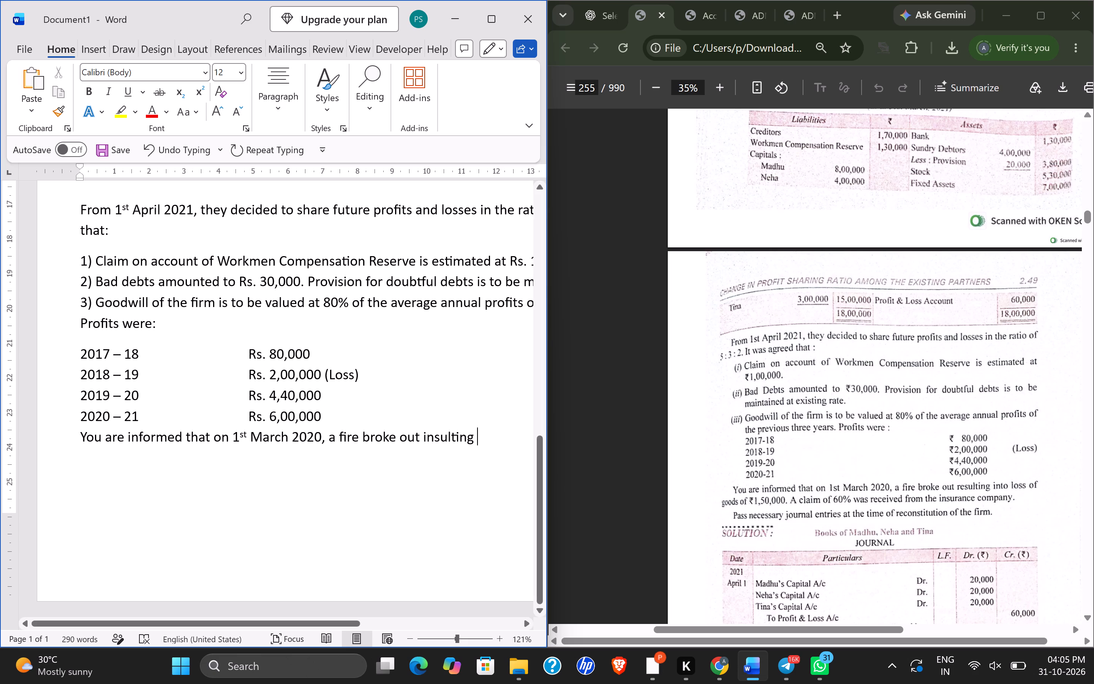
pyautogui.click(433, 438)
pyautogui.press('BackSpace')
pyautogui.press('BackSpace')
pyautogui.write('re')
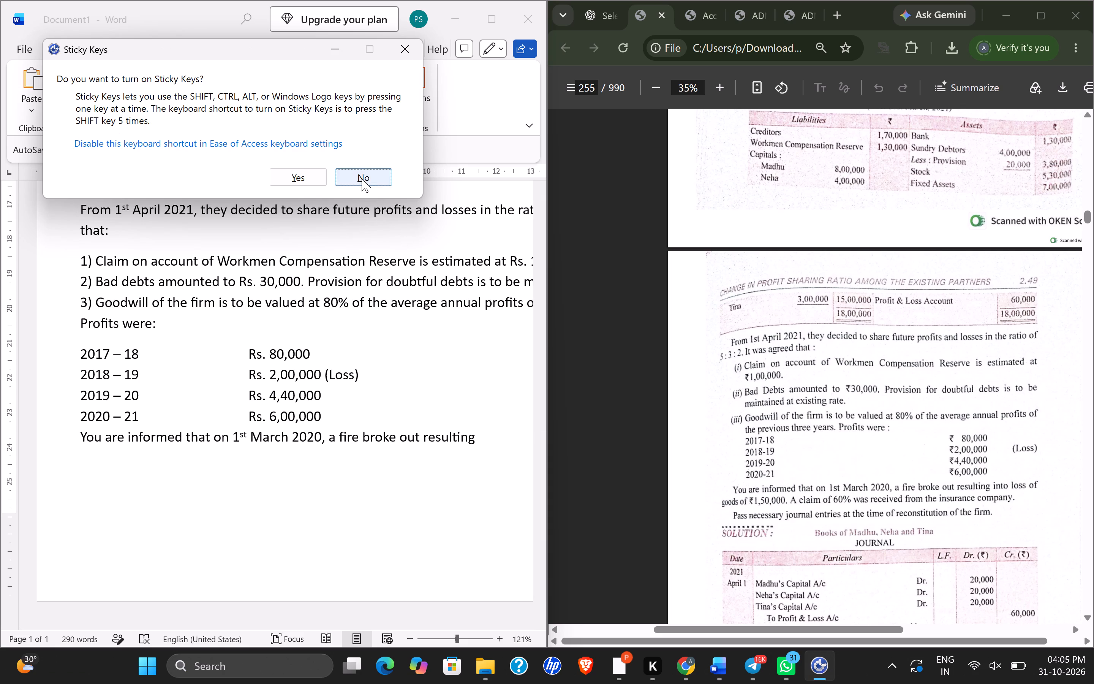
pyautogui.press('Right')
pyautogui.press('Right')
pyautogui.press('Right')
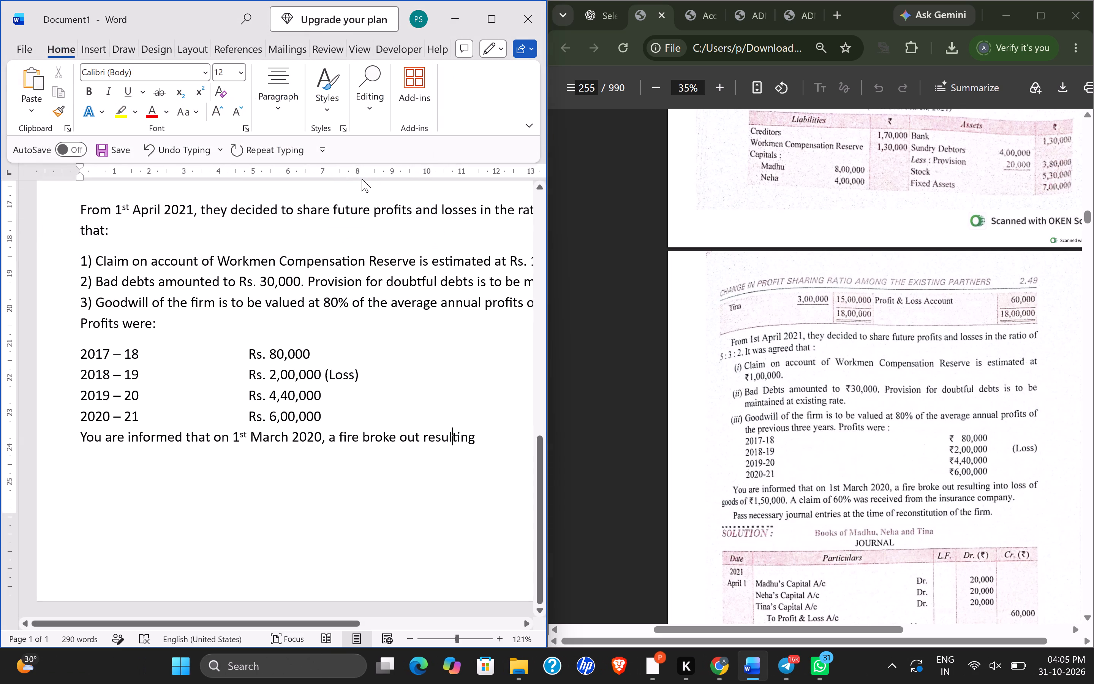
pyautogui.press('Right')
pyautogui.press('Right')
pyautogui.press('Right')
pyautogui.press('Right')
pyautogui.press('Right')
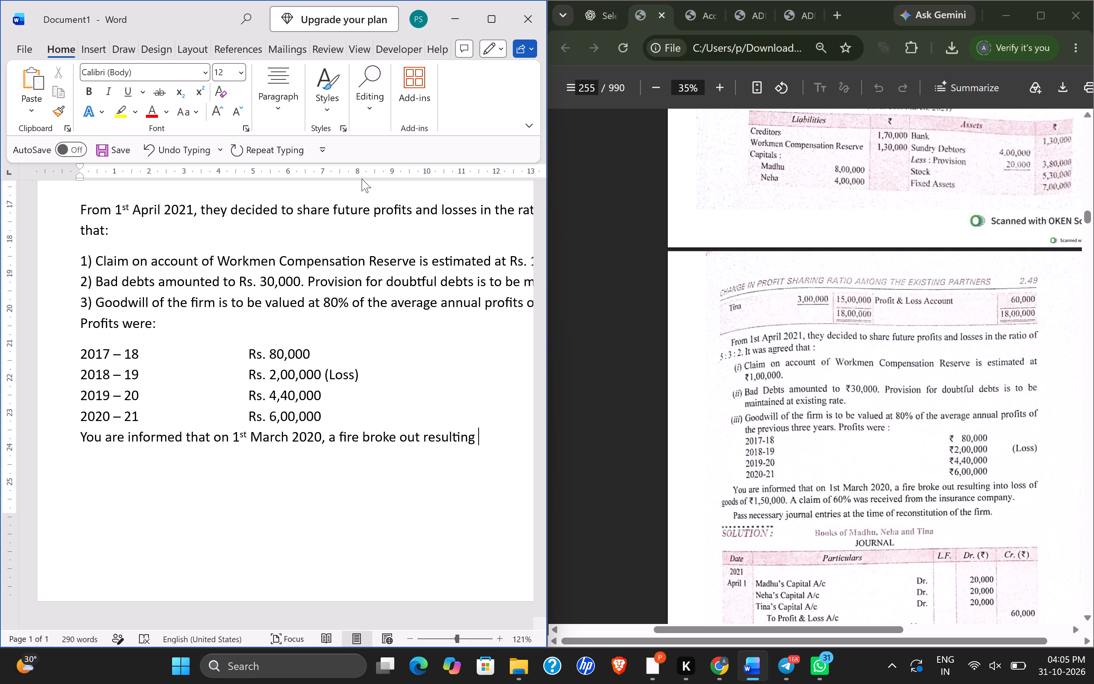
# Complete the fire-loss sentence with "into loss of goods of Rs. 1,50,000.".
pyautogui.write('into loss of goods')
pyautogui.press('space')
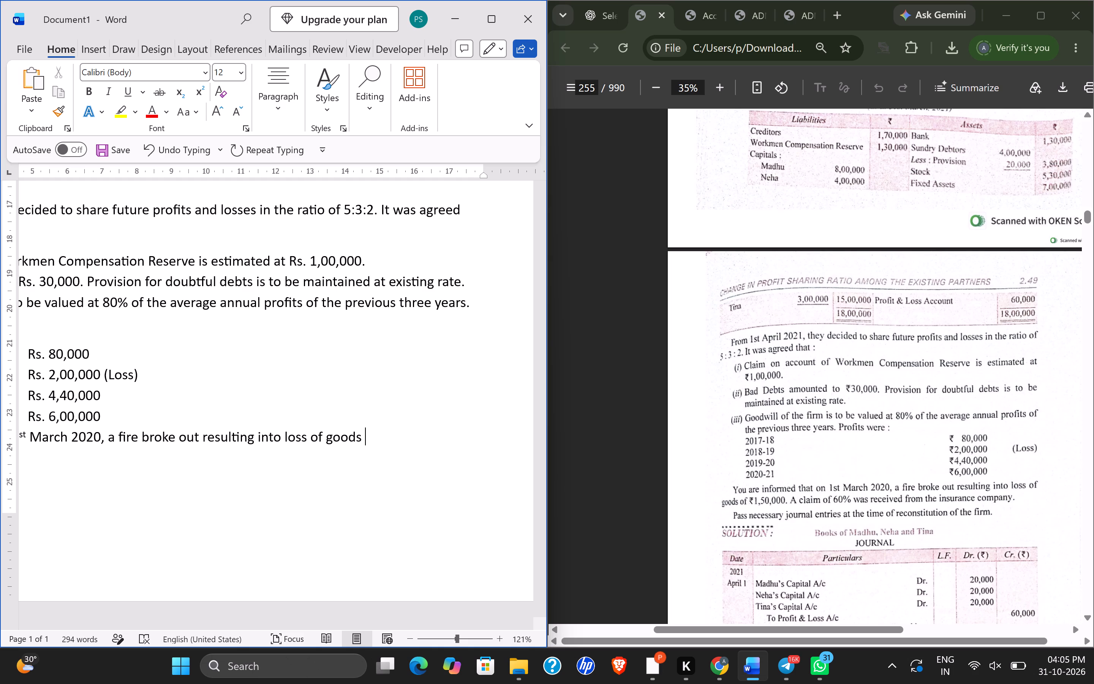
pyautogui.write('of')
pyautogui.press('space')
pyautogui.write('Rs')
pyautogui.write('. 1')
pyautogui.write(',50,000')
pyautogui.press('/')
pyautogui.press('BackSpace')
pyautogui.write('.')
# Begin the insurance sentence with "A claim of 60% was received" directly after the fire-loss sentence.
pyautogui.press('space')
pyautogui.press('a')
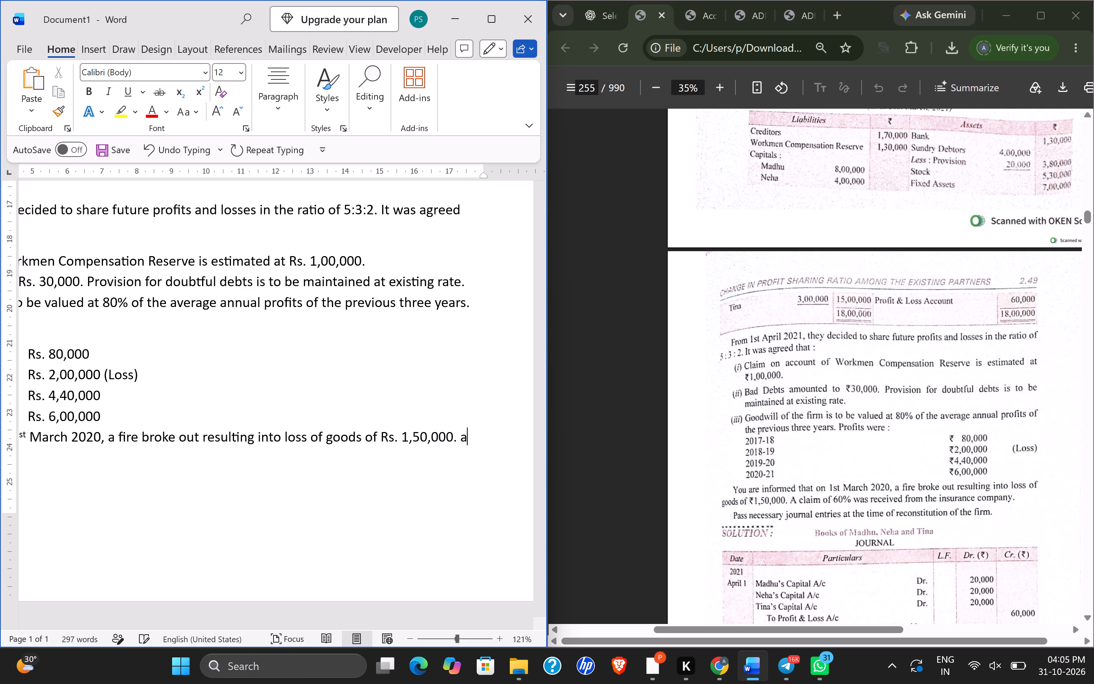
pyautogui.press('BackSpace')
pyautogui.hotkey('shift', 'a')
pyautogui.press('space')
pyautogui.write('claim')
pyautogui.press('space')
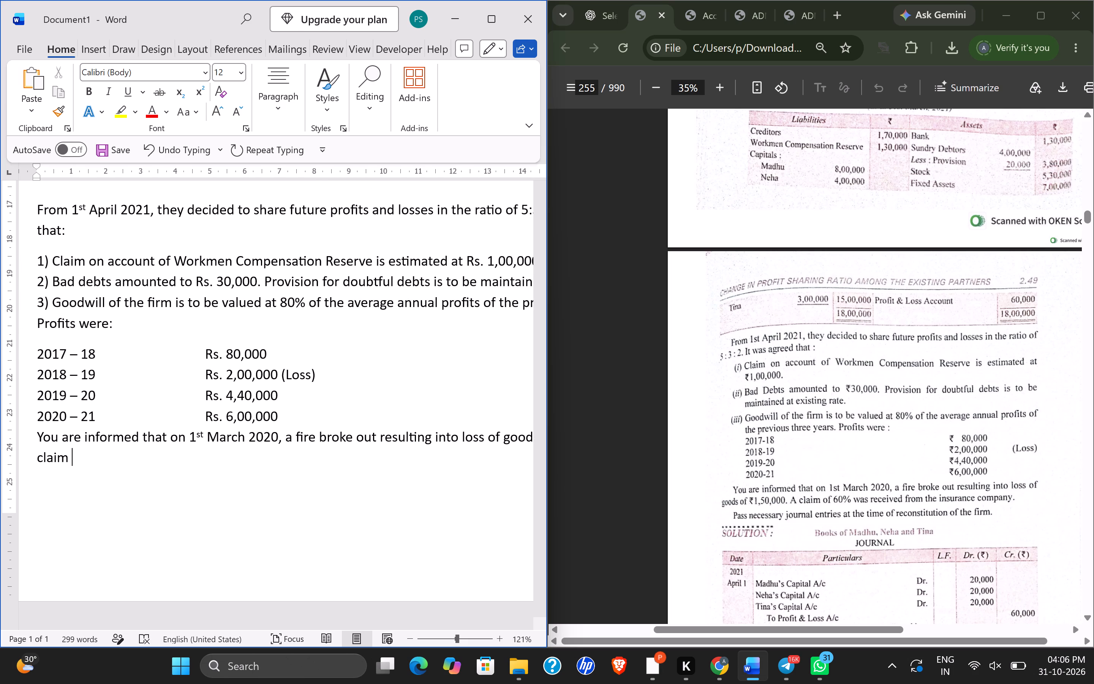
pyautogui.write('of 60%')
pyautogui.press('space')
pyautogui.write('was received')
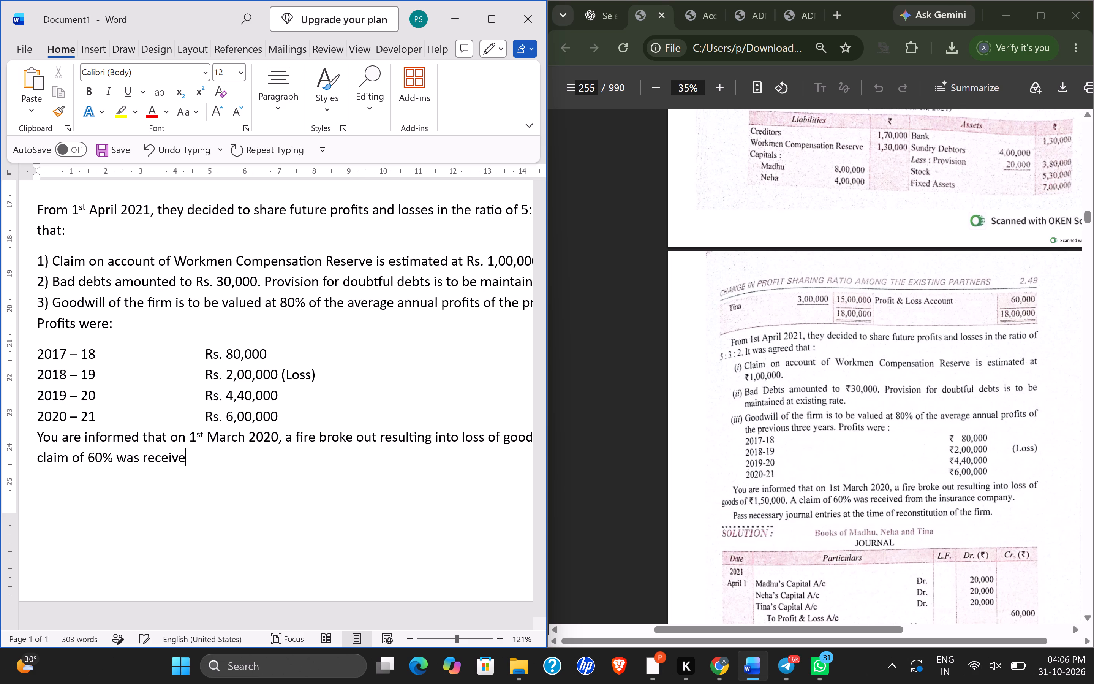
pyautogui.press('space')
# Finish the insurance sentence with "from the insurance company." and start a new unindented paragraph below it.
pyautogui.write('from the insua')
pyautogui.press('BackSpace')
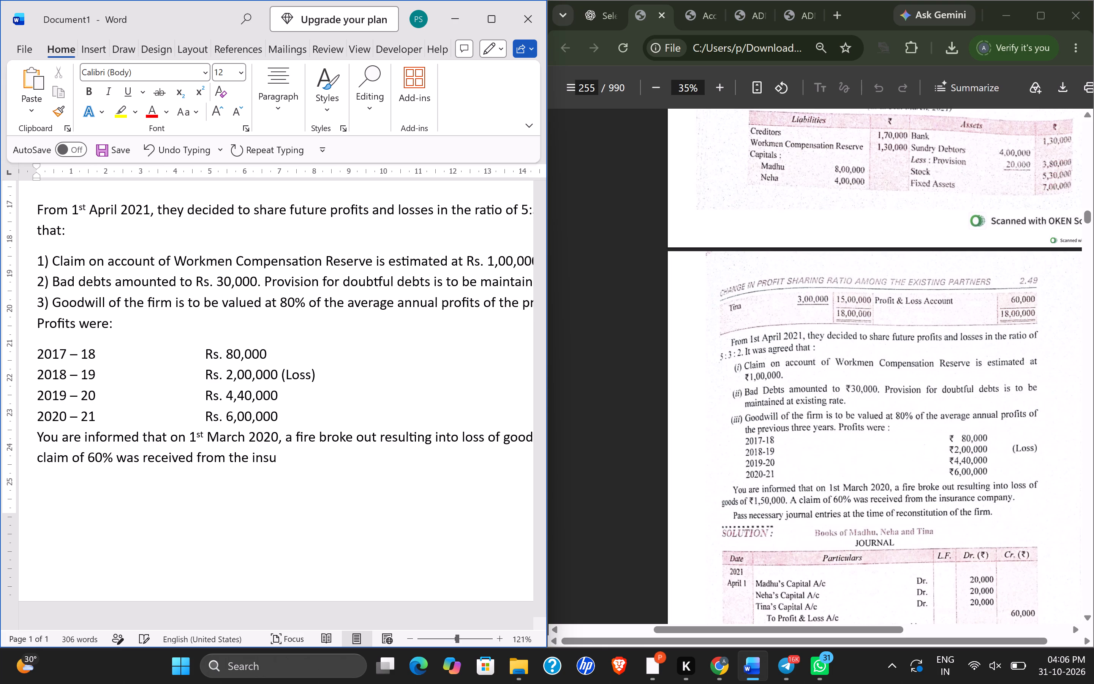
pyautogui.write('rance')
pyautogui.press('space')
pyautogui.write('compa')
pyautogui.write('ny')
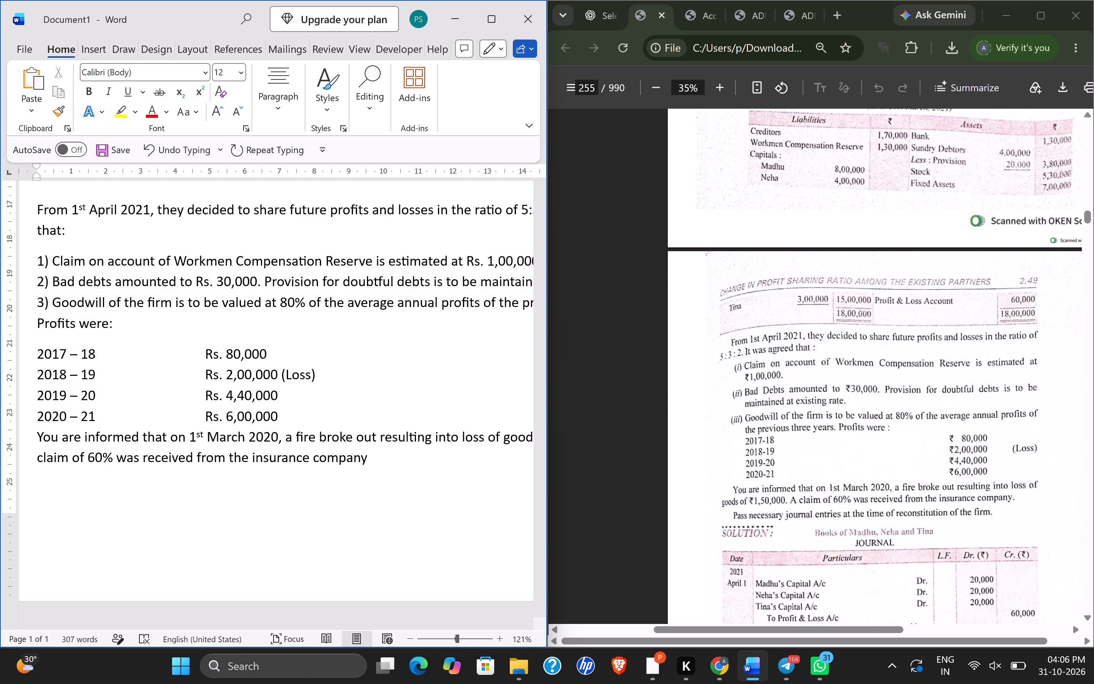
pyautogui.press('.')
pyautogui.press('Return')
pyautogui.press('BackSpace')
pyautogui.press('Return')
# Begin Q2's closing instruction in the new paragraph with "Pass necessary journal entries".
pyautogui.press('p')
pyautogui.press('BackSpace')
pyautogui.write('PAss')
pyautogui.press('space')
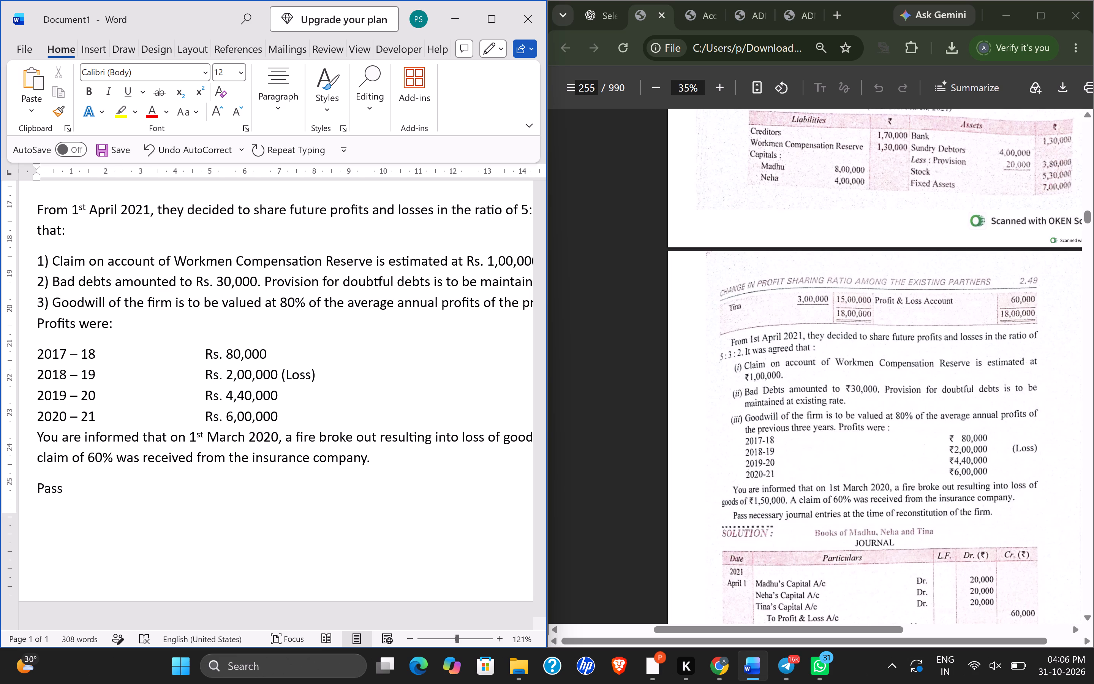
pyautogui.write('necessary')
pyautogui.press('space')
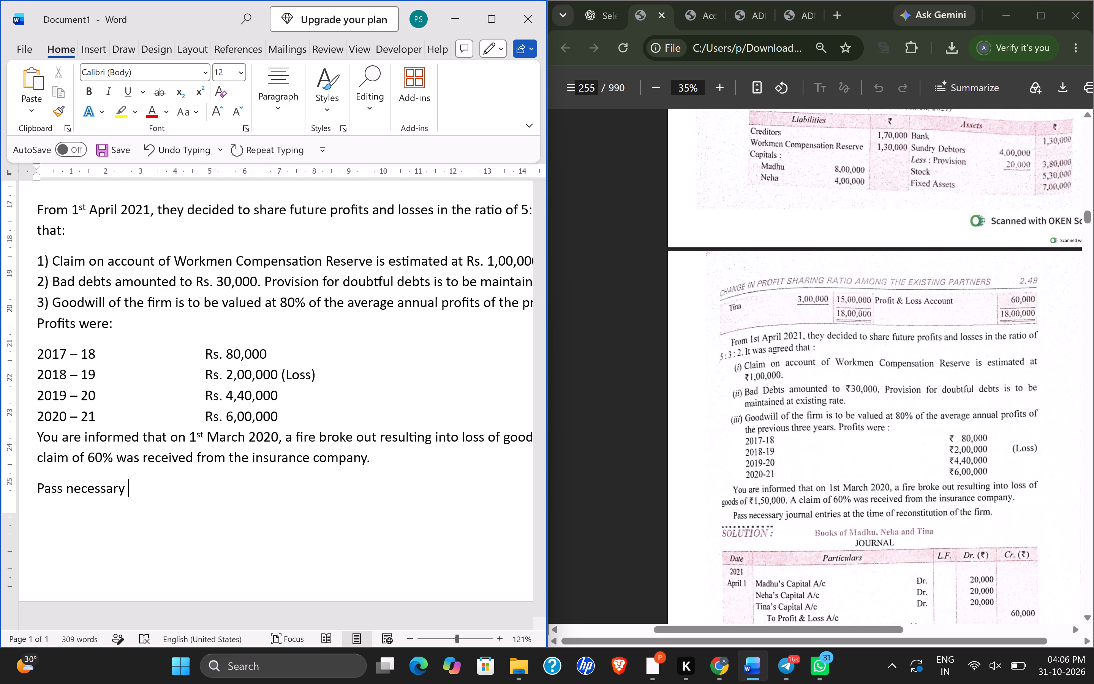
pyautogui.write('journal')
pyautogui.press('space')
pyautogui.write('entru')
pyautogui.press('BackSpace')
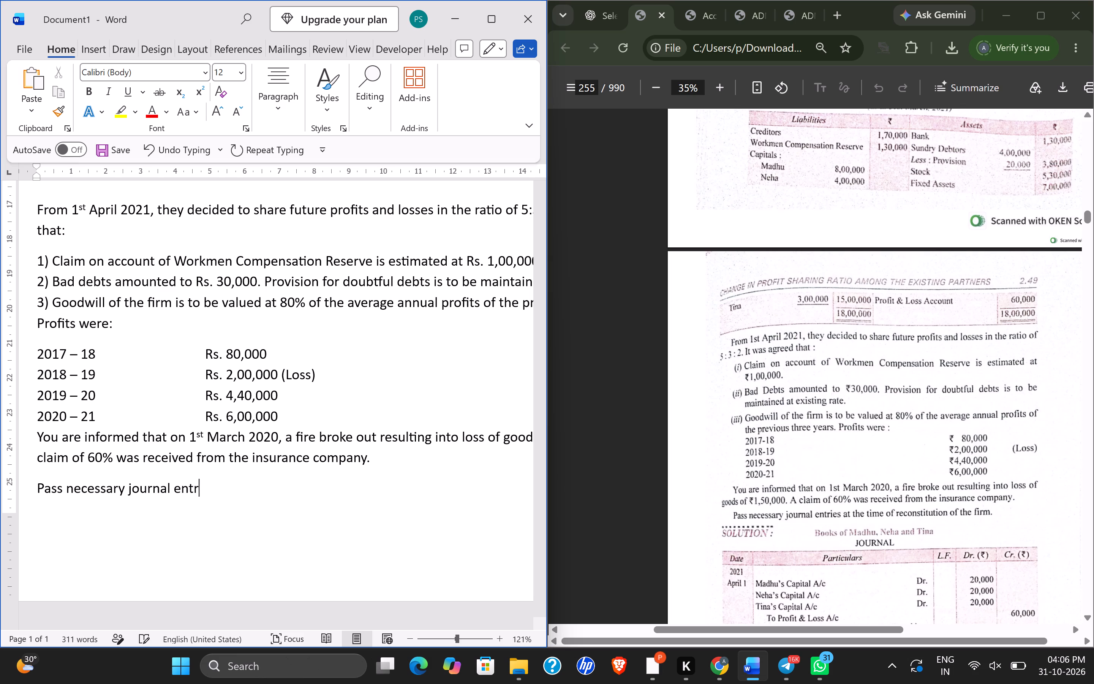
pyautogui.write('ies')
pyautogui.press('space')
# Complete the closing instruction with "at the time of reconstitution of the firm.".
pyautogui.write('at tje')
pyautogui.press('space')
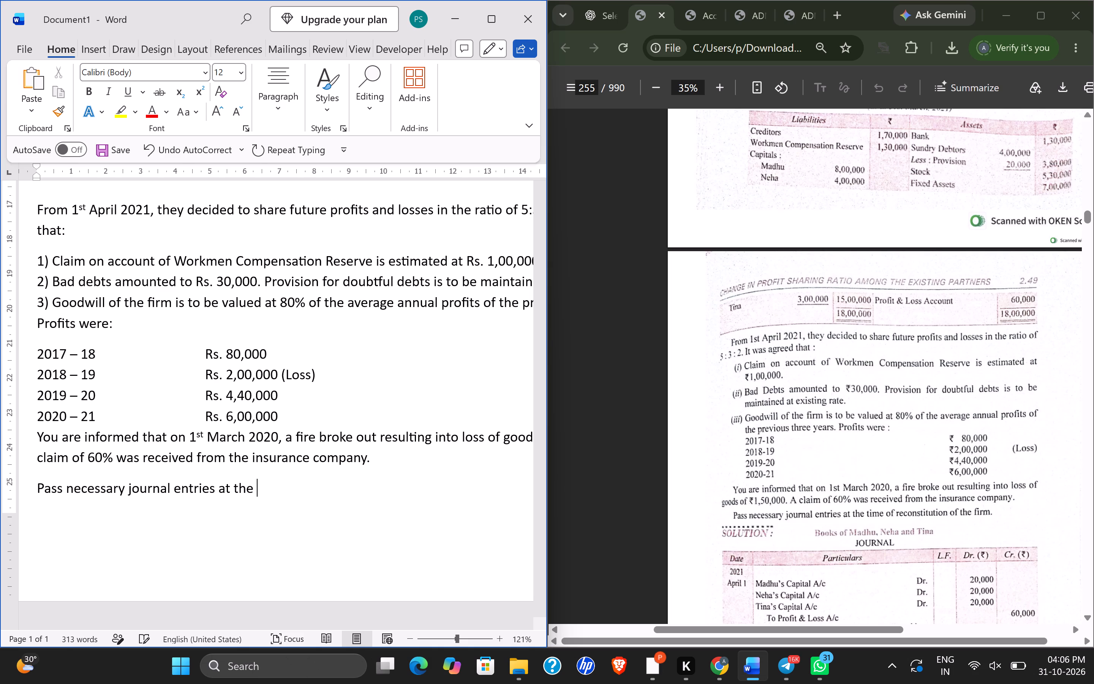
pyautogui.write('time')
pyautogui.press('space')
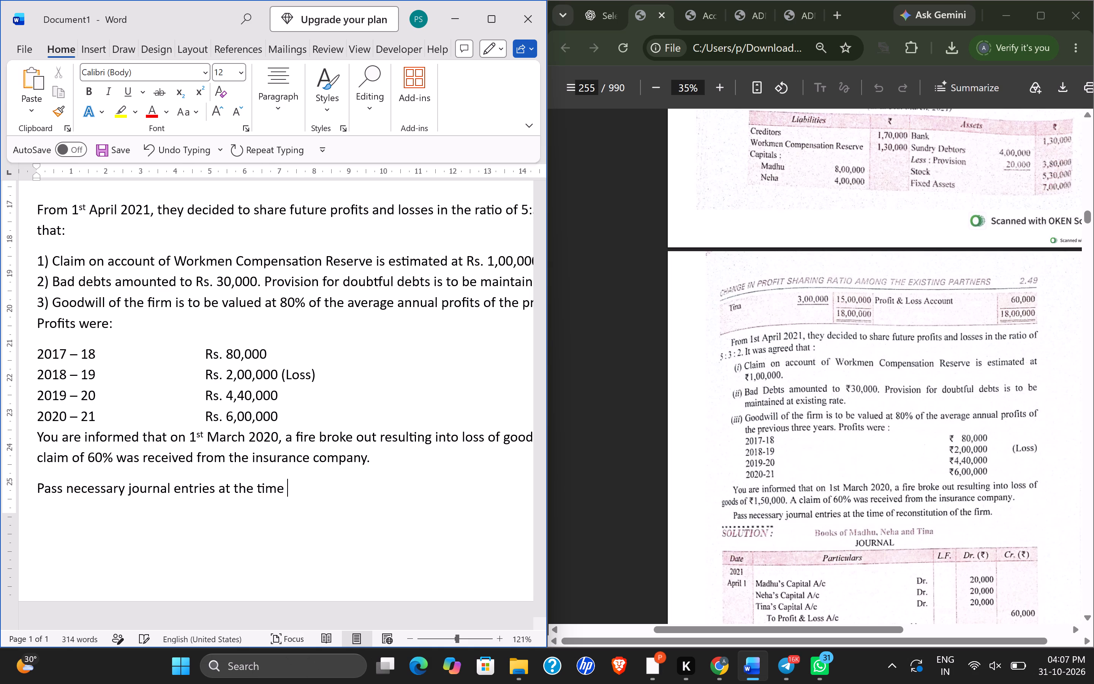
pyautogui.write('of')
pyautogui.press('space')
pyautogui.write('reconstitution')
pyautogui.press('space')
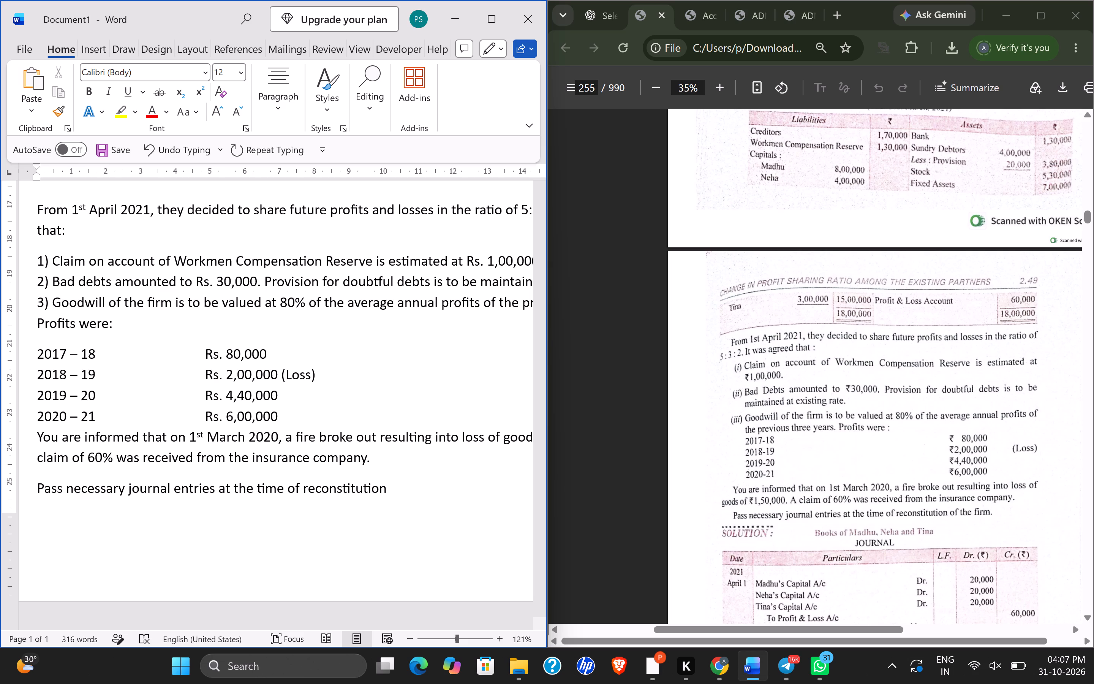
pyautogui.write('of h')
pyautogui.press('BackSpace')
pyautogui.write('the')
pyautogui.press('space')
pyautogui.write('firm')
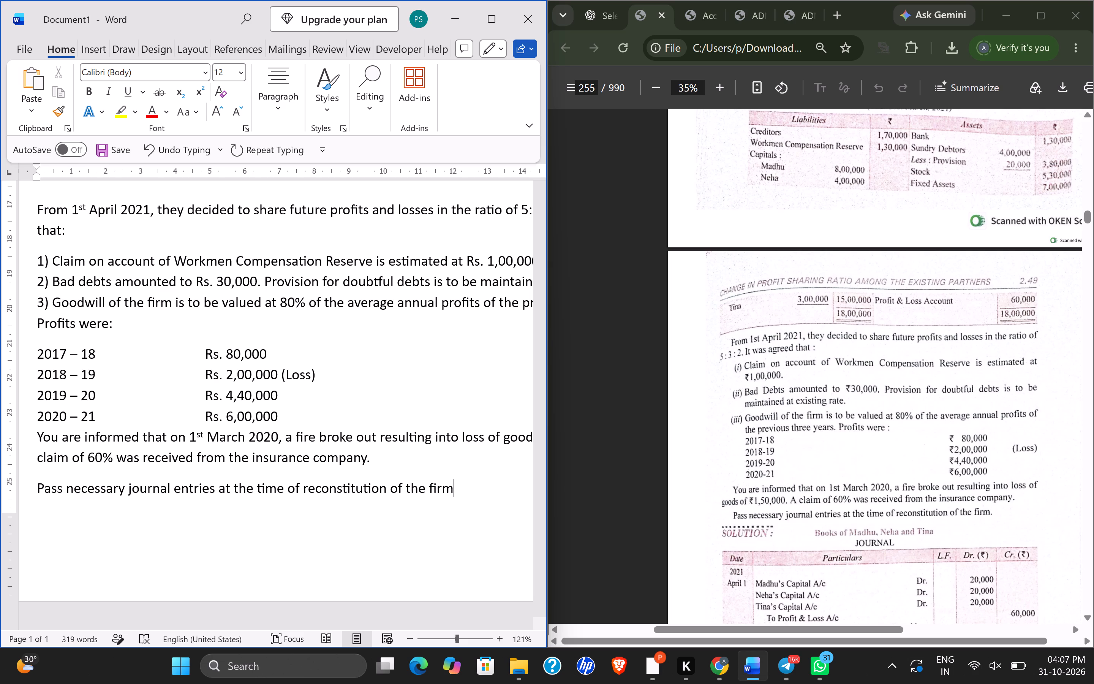
pyautogui.press('.')
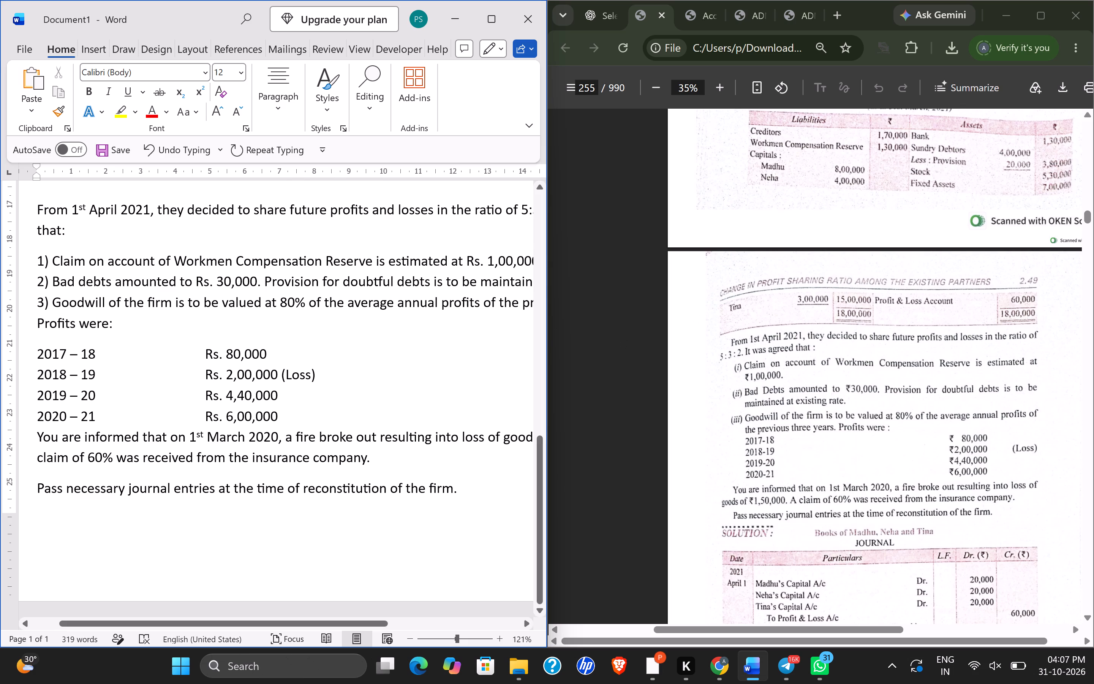
# Look over the typed Q2, and examine the textbook questions after Illustration 38 up to Illustration 40 as candidates for the next worksheet question.
pyautogui.scroll(5, 472, 292)
pyautogui.scroll(-1, 472, 292)
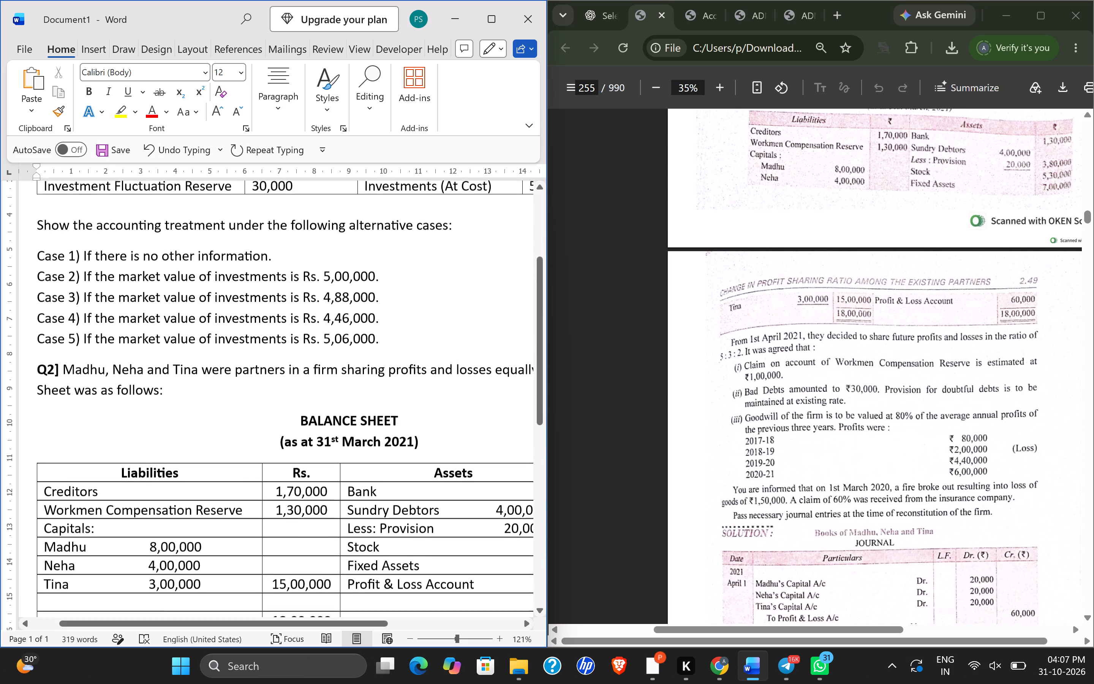
pyautogui.scroll(-5, 472, 292)
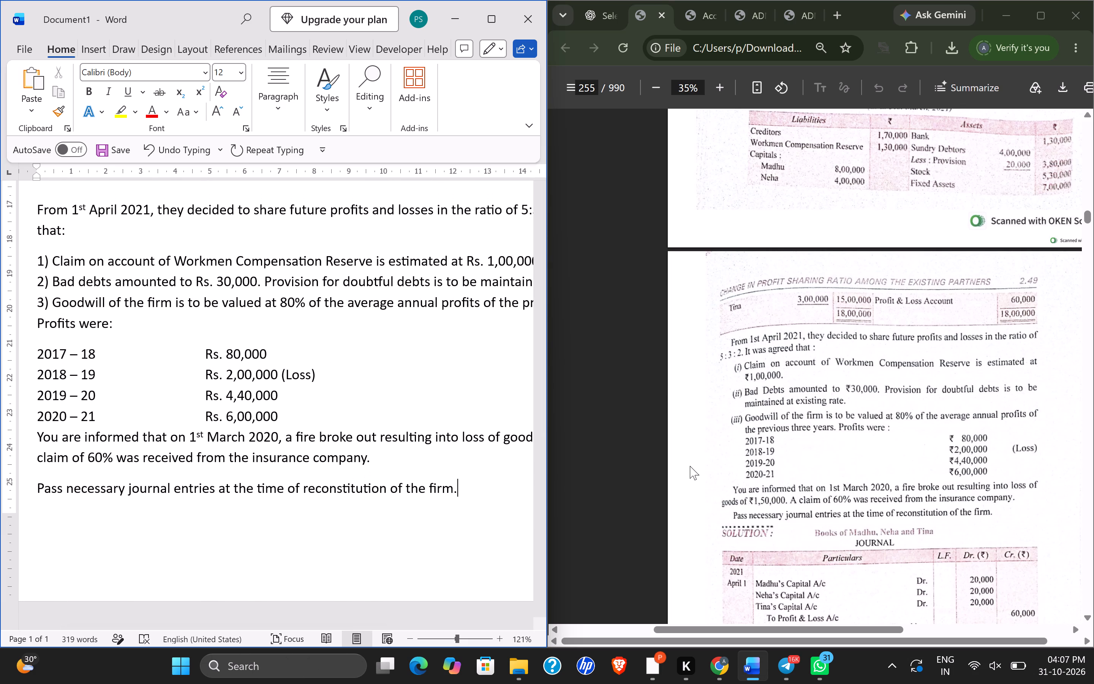
pyautogui.scroll(-2, 838, 444)
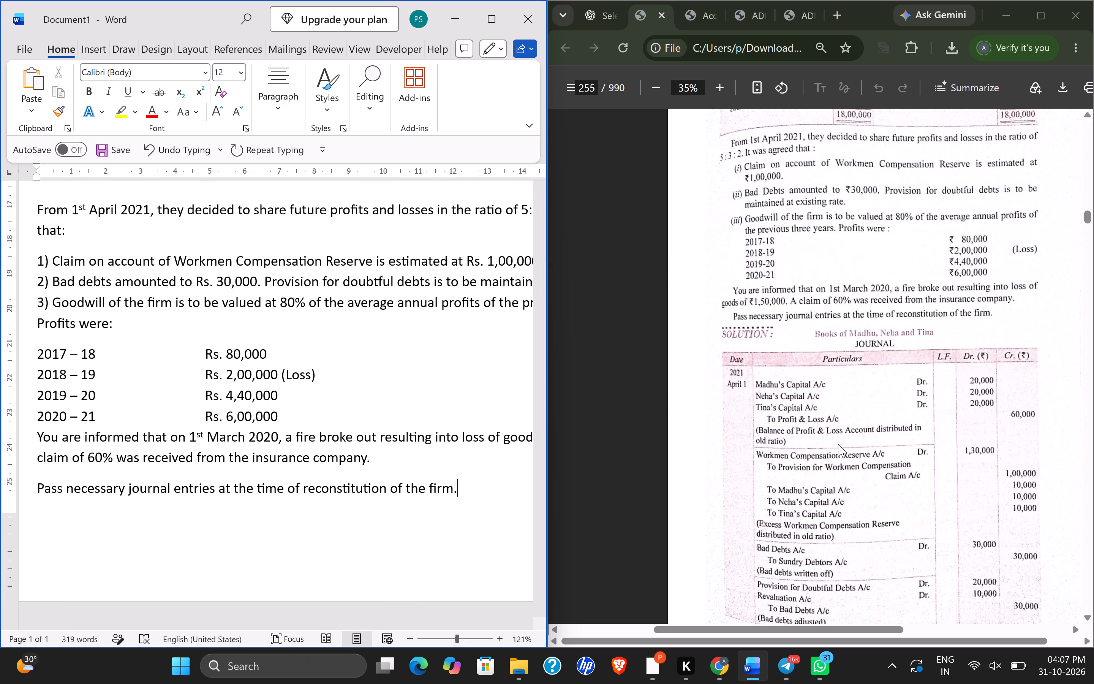
pyautogui.scroll(-3, 815, 435)
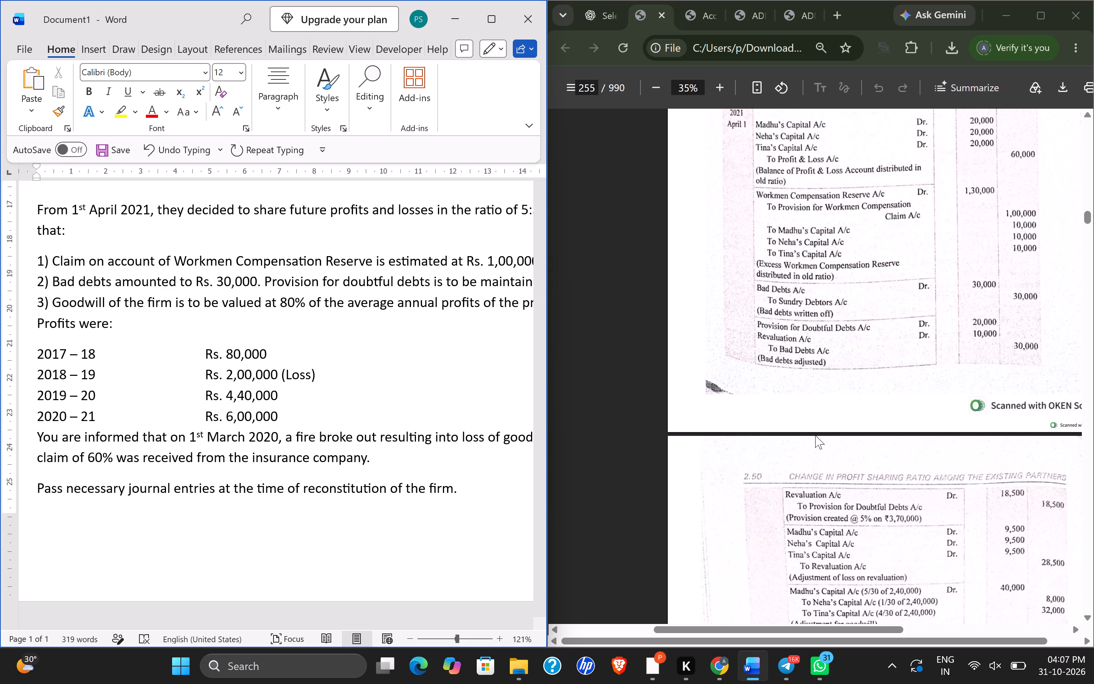
pyautogui.scroll(-6, 815, 435)
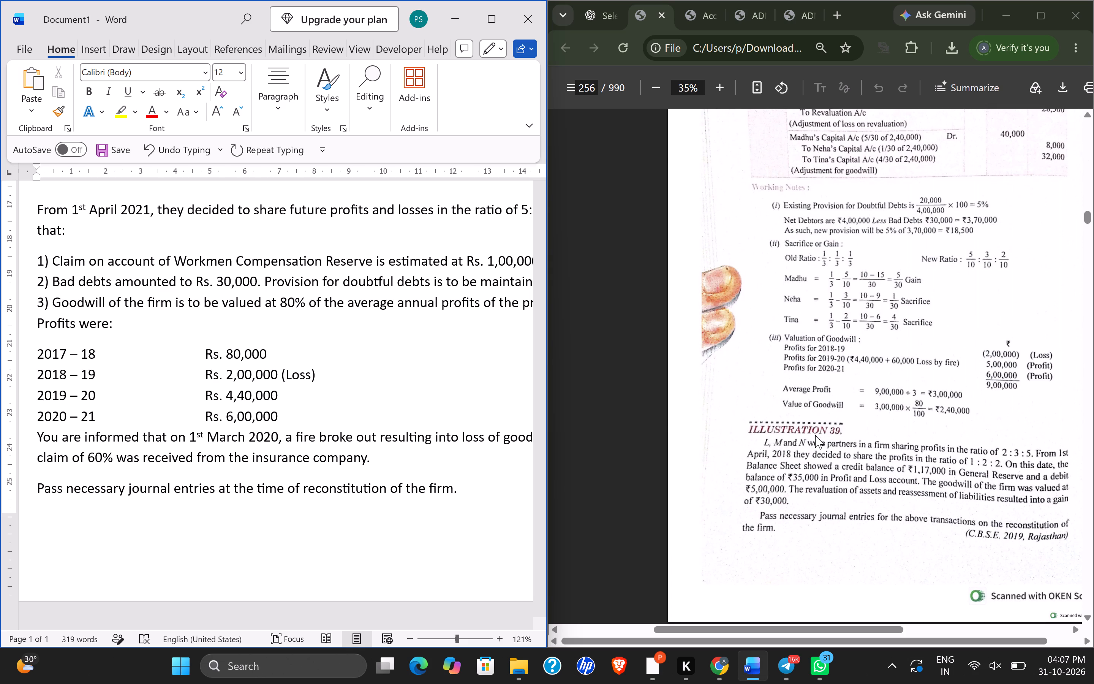
pyautogui.scroll(-2, 815, 435)
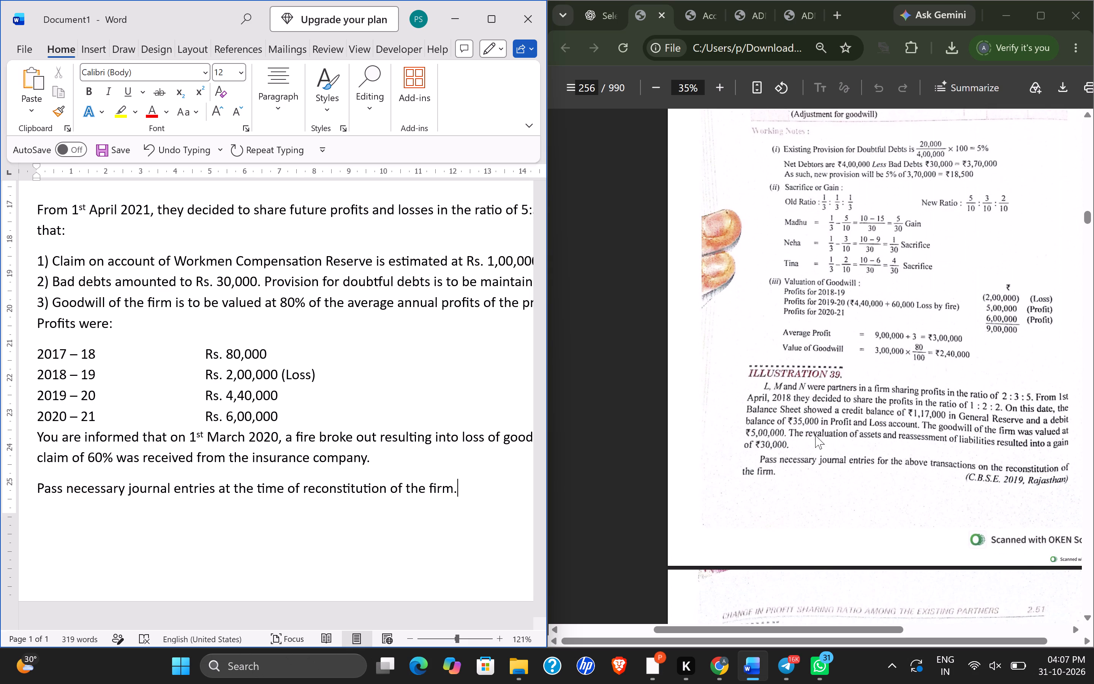
pyautogui.scroll(-2, 815, 435)
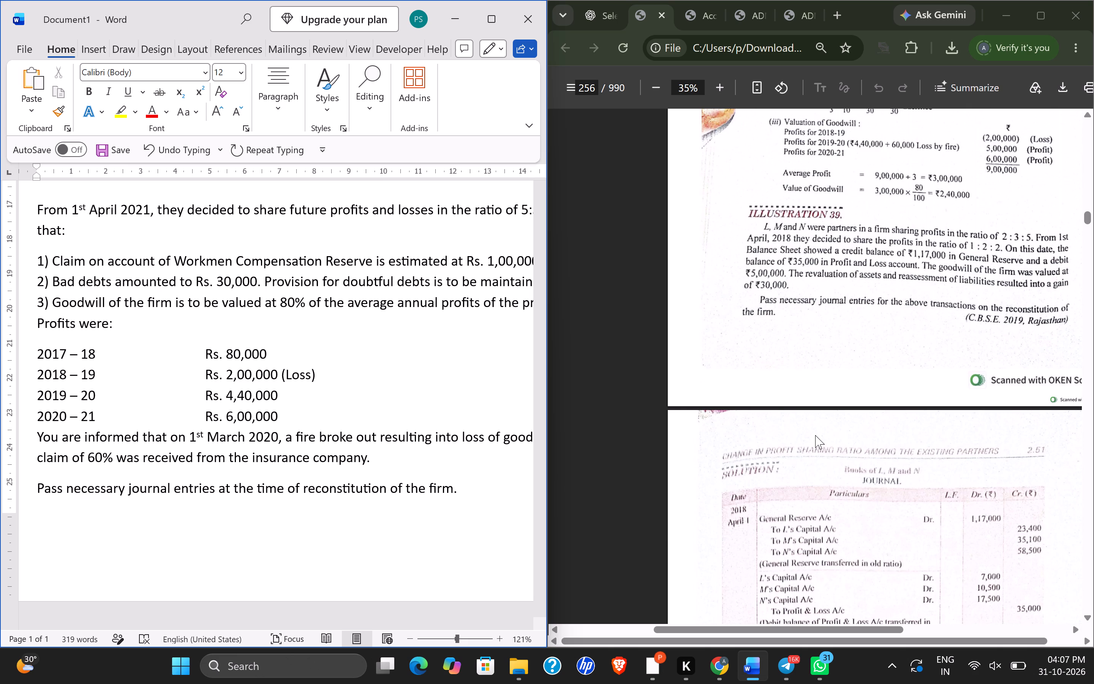
pyautogui.scroll(-12, 815, 435)
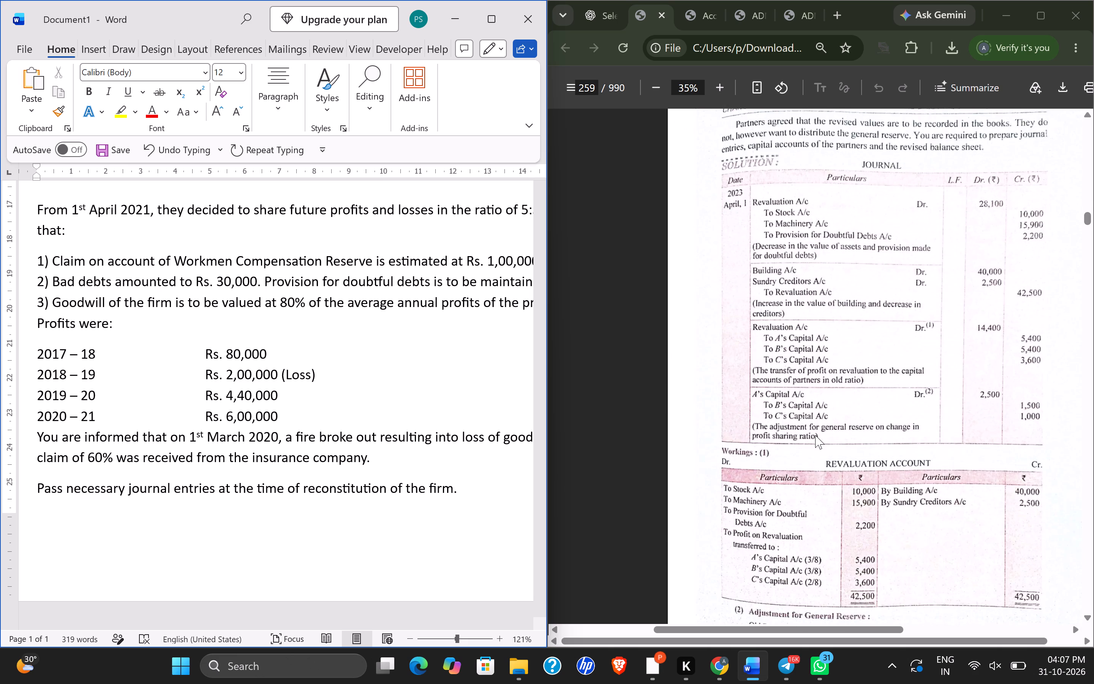
pyautogui.scroll(1, 815, 435)
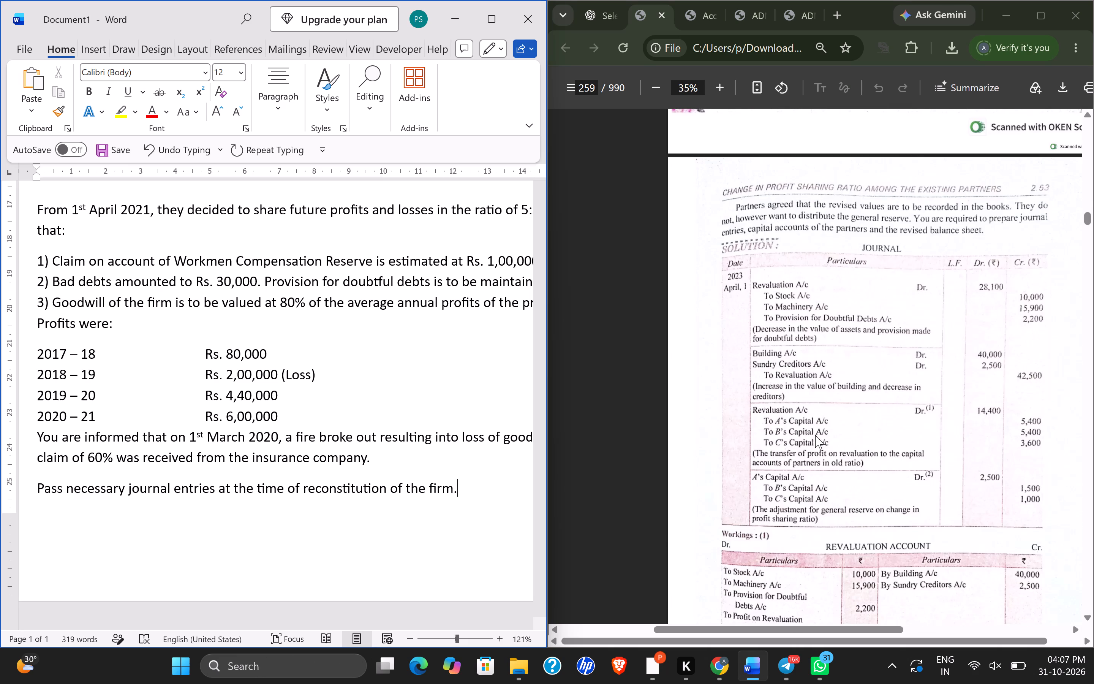
pyautogui.scroll(5, 815, 435)
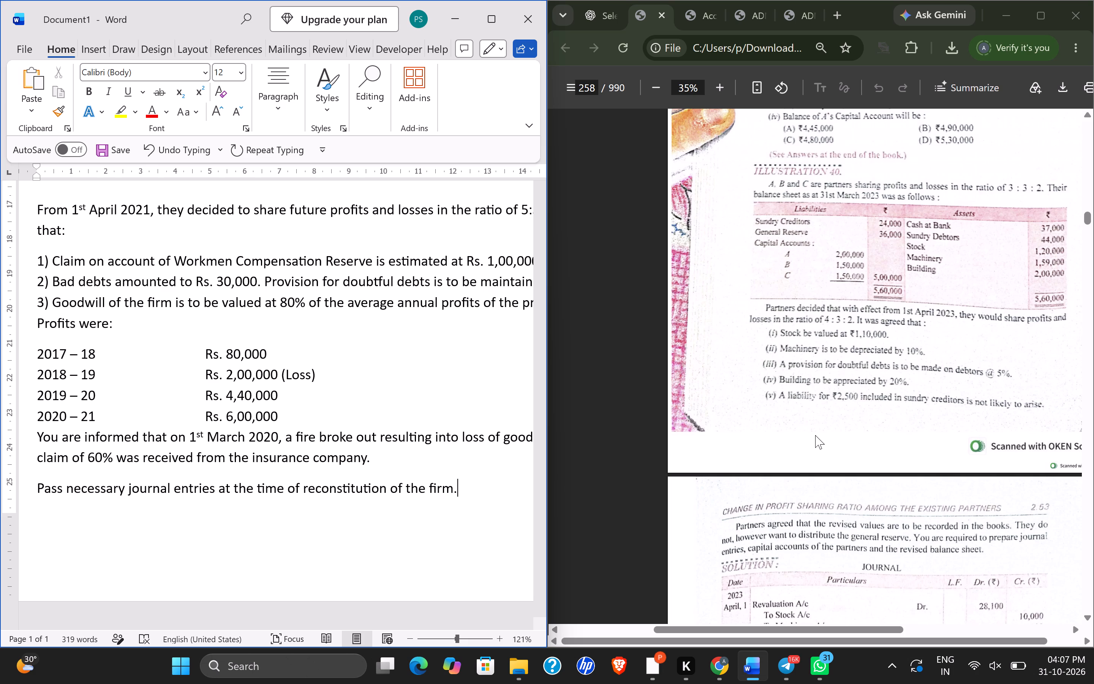
# Examine the textbook illustrations from the solution of Illustration 40 through Illustration 45 as candidates for the next worksheet question.
pyautogui.scroll(-4, 815, 435)
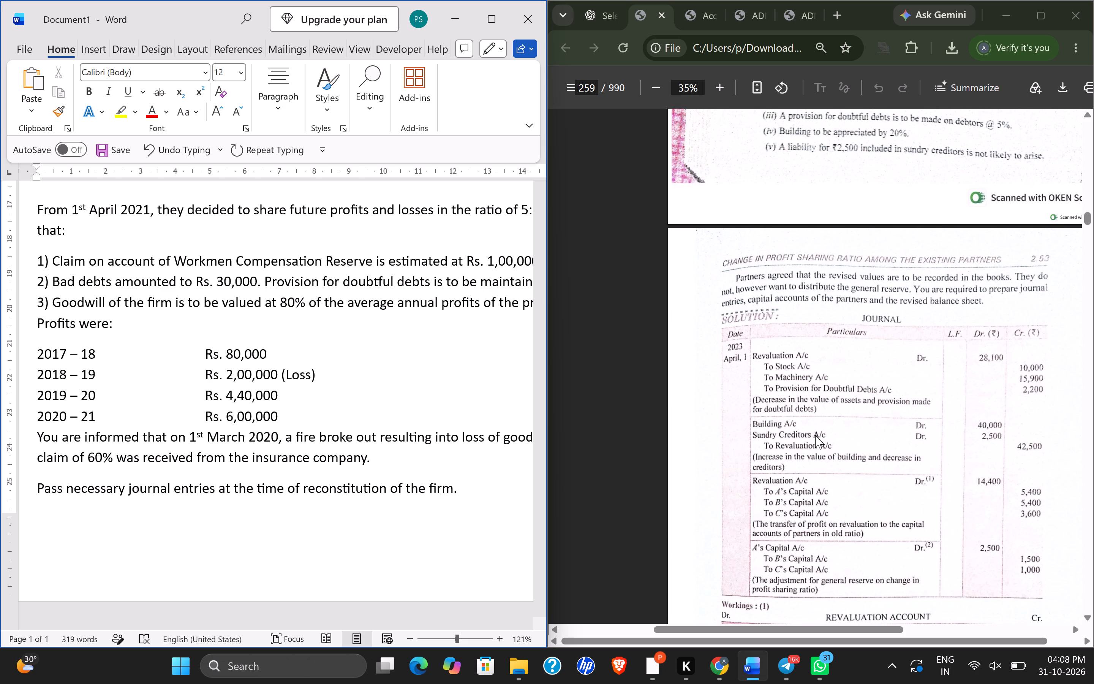
pyautogui.scroll(-4, 815, 435)
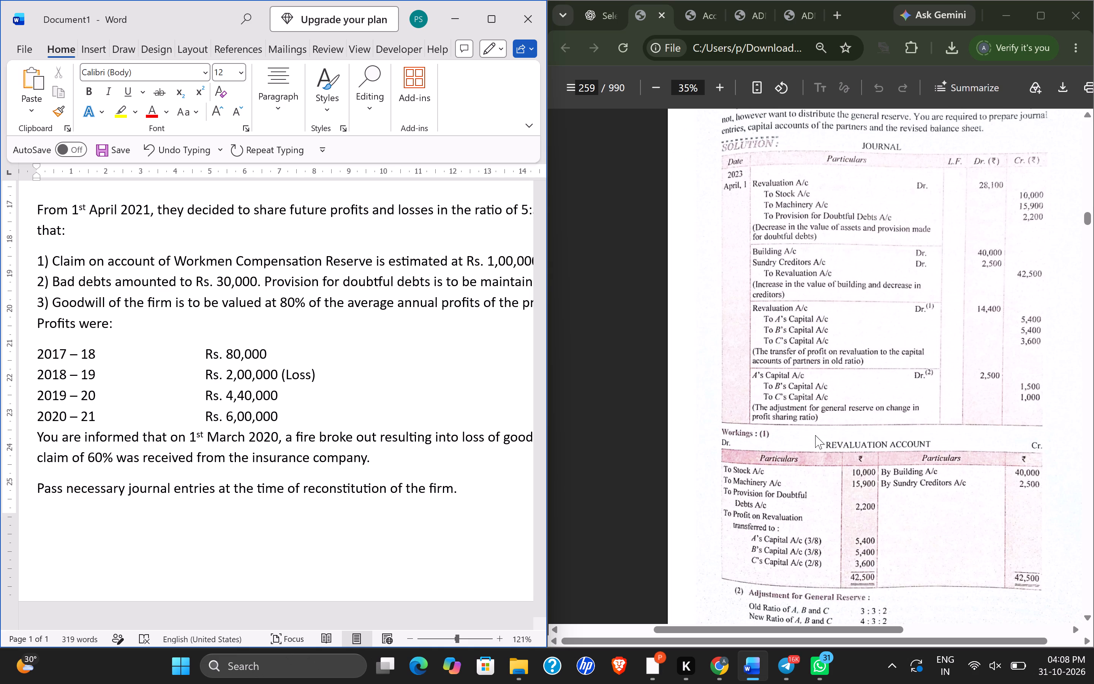
pyautogui.scroll(-5, 815, 435)
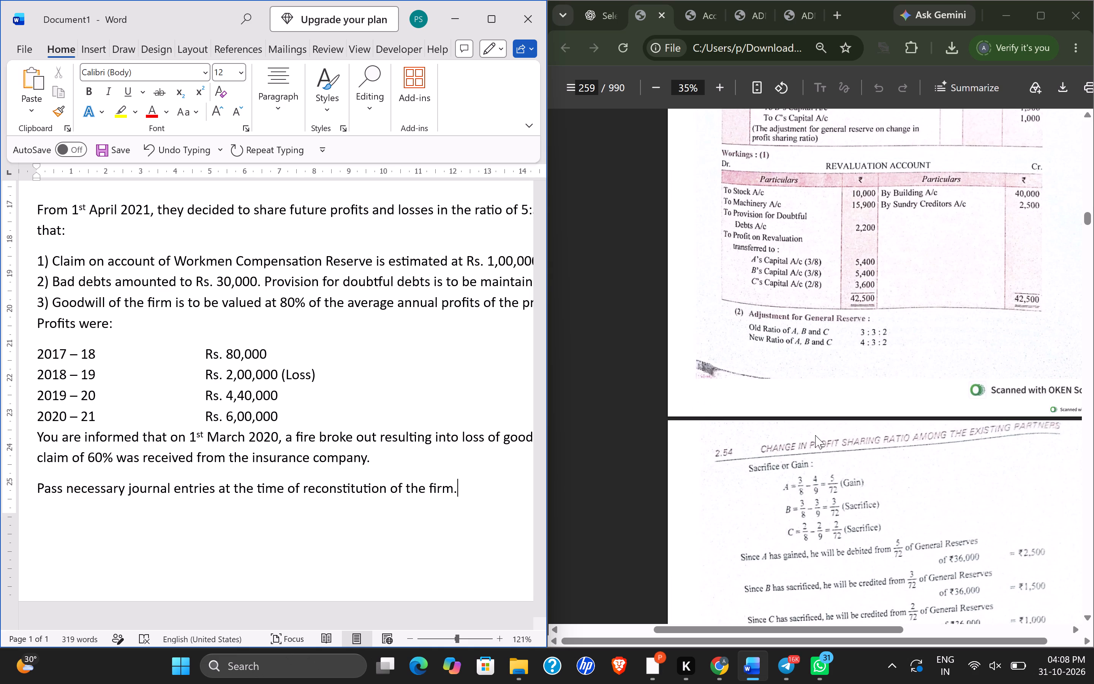
pyautogui.scroll(-5, 815, 435)
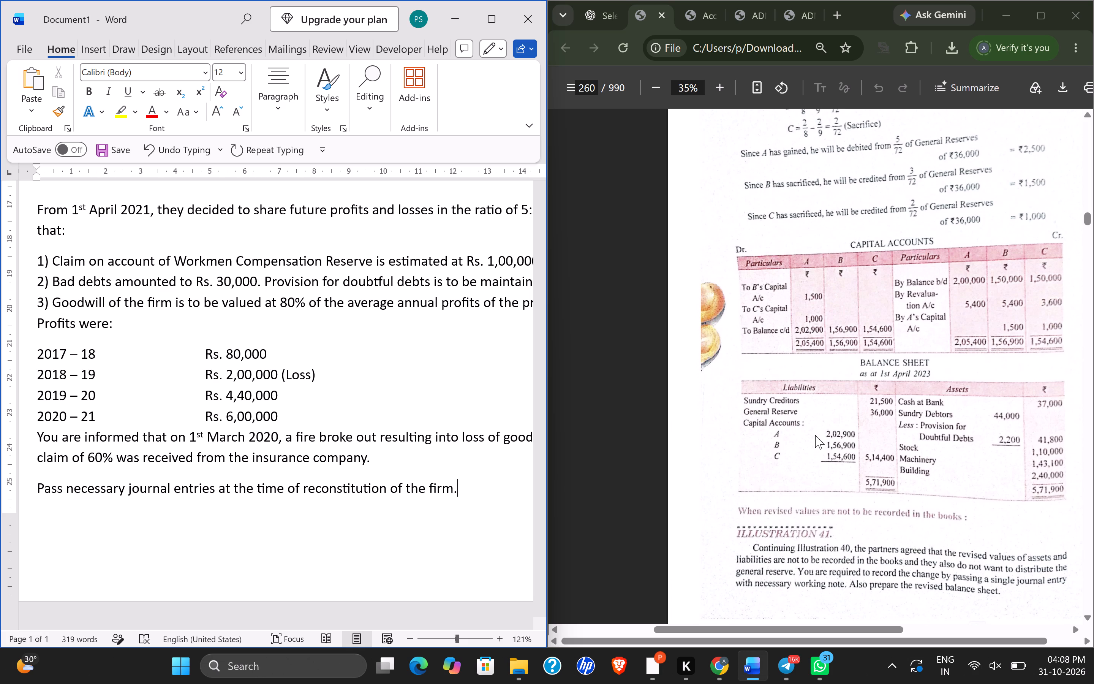
pyautogui.scroll(-3, 815, 435)
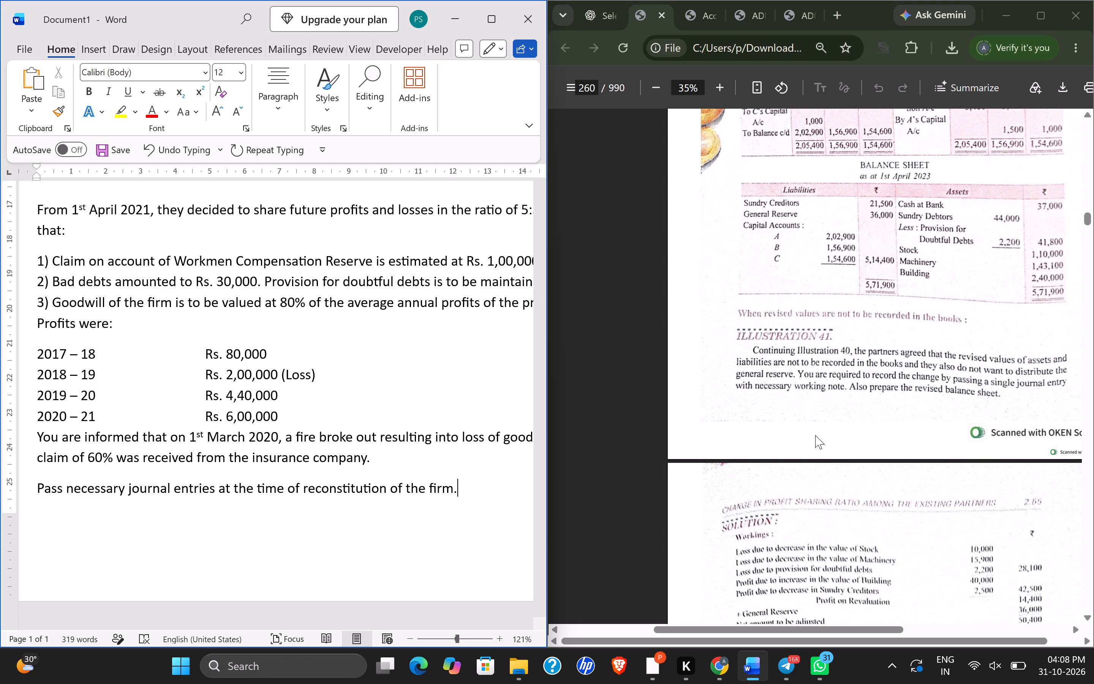
pyautogui.hscroll(2, 815, 435)
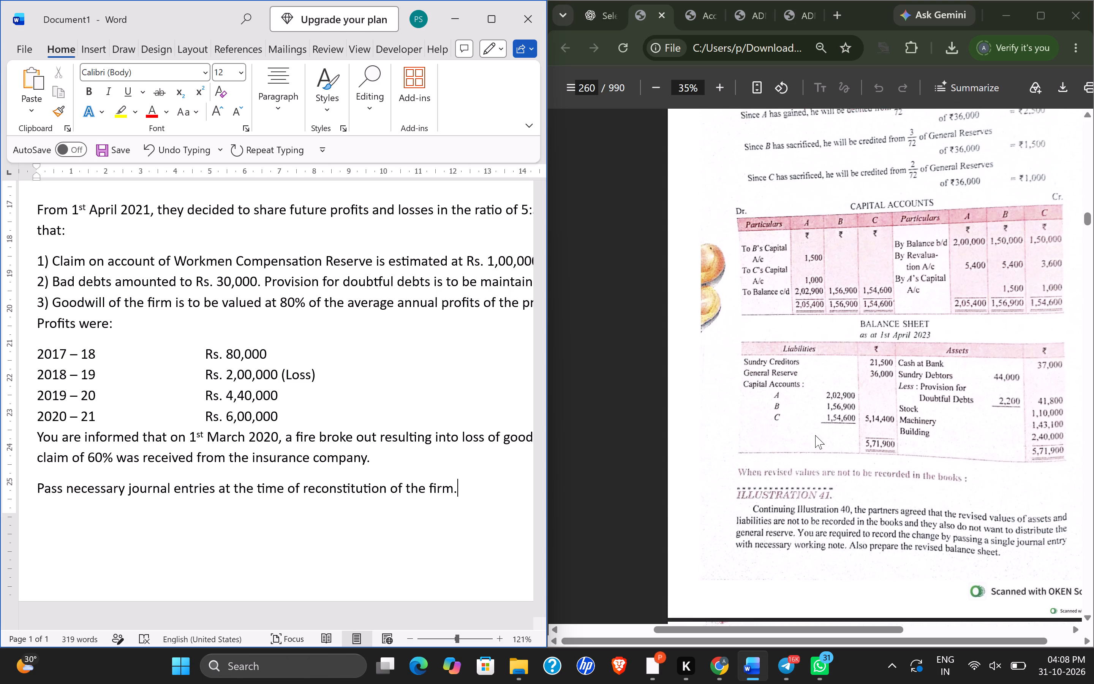
pyautogui.hscroll(1, 815, 435)
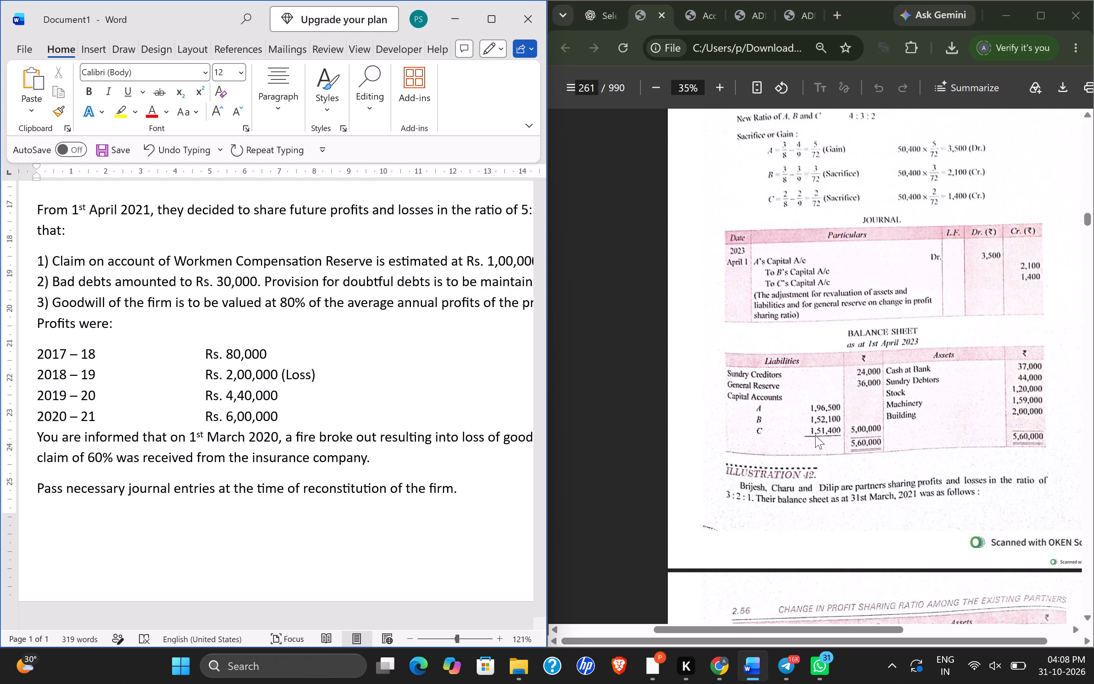
pyautogui.scroll(-4, 815, 435)
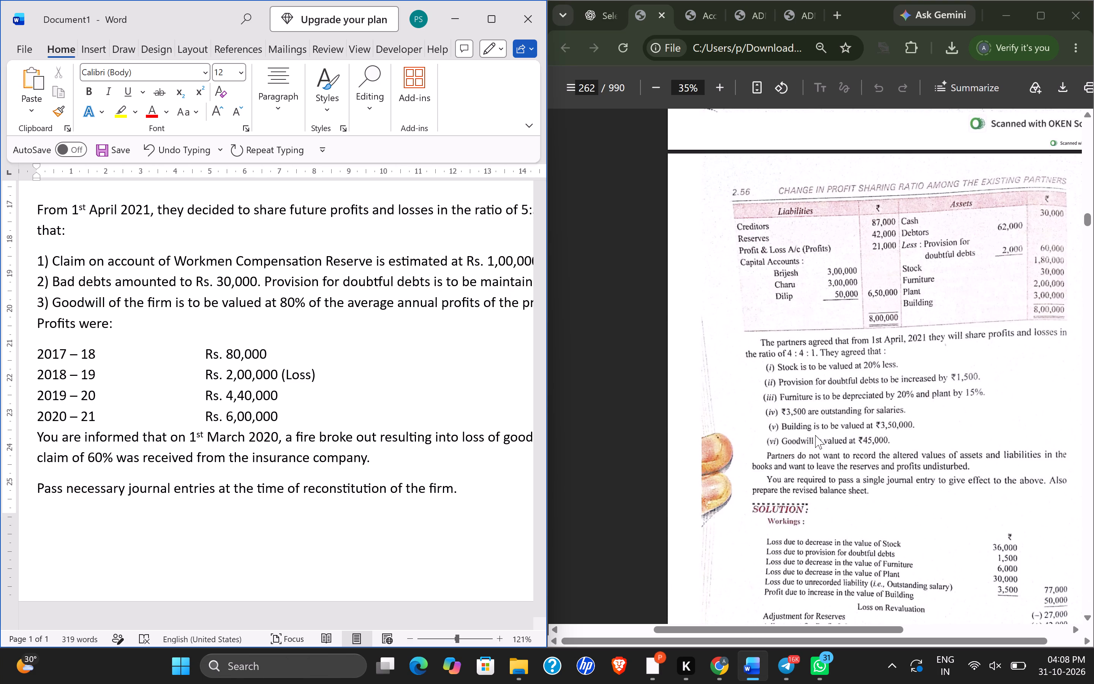
pyautogui.scroll(-3, 815, 435)
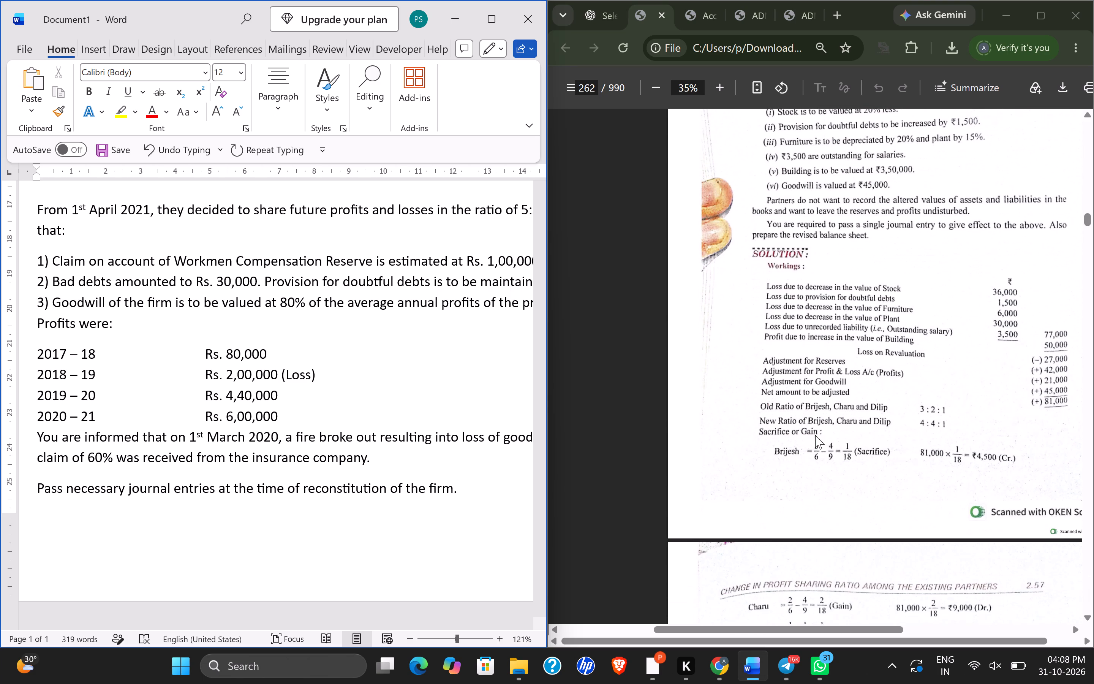
pyautogui.scroll(-4, 815, 435)
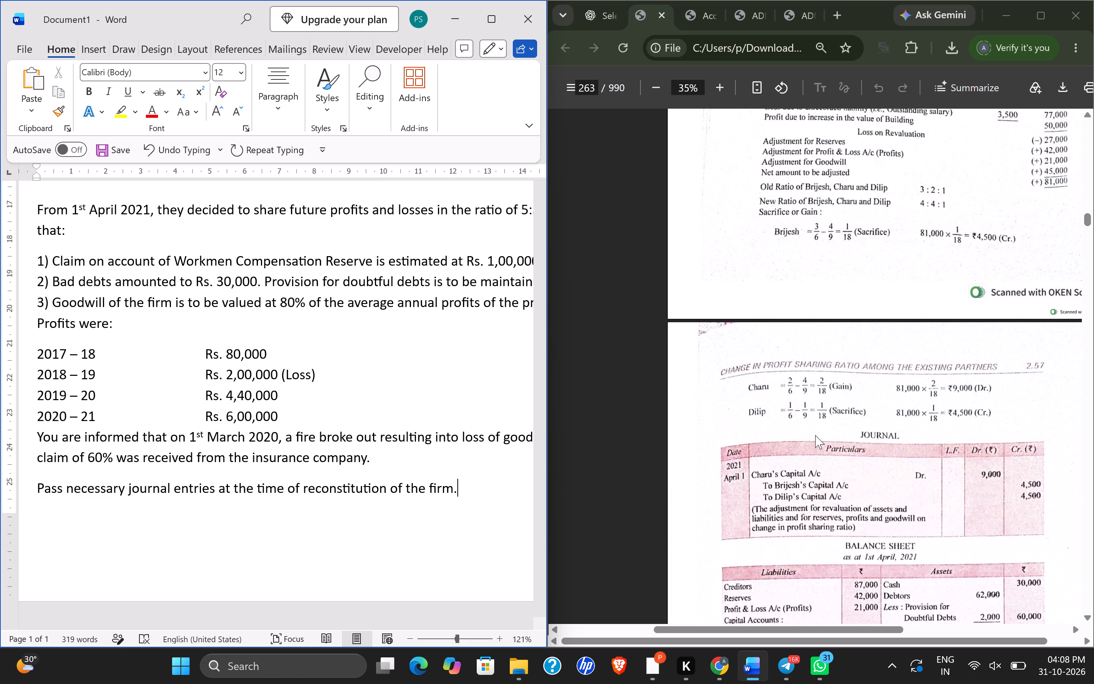
pyautogui.scroll(-6, 815, 435)
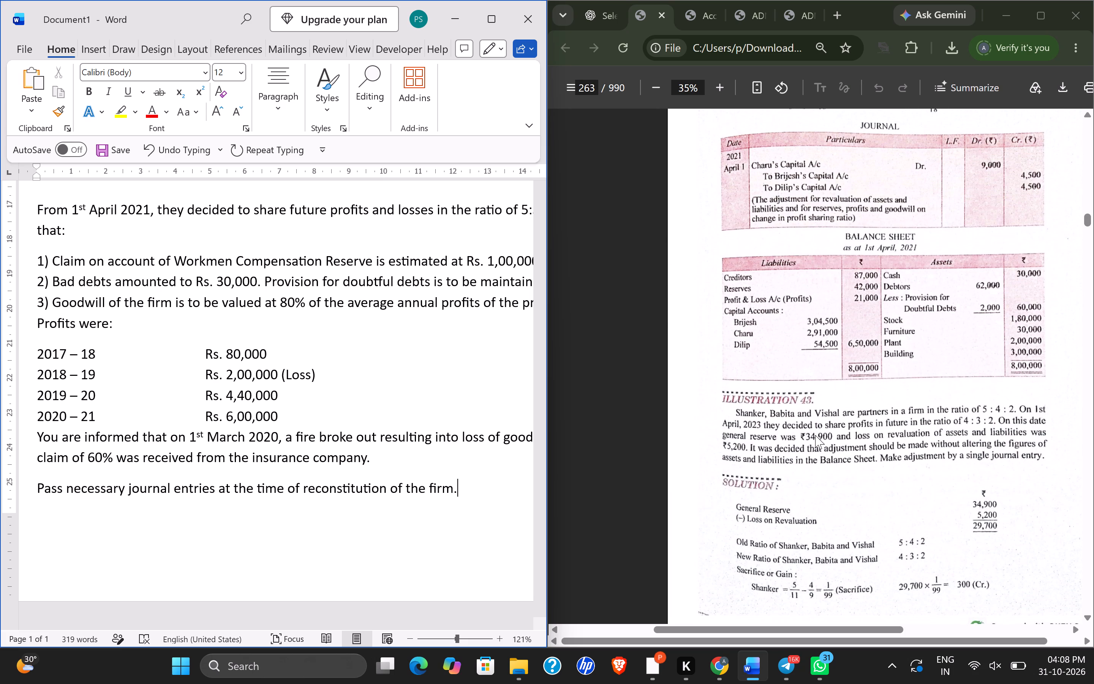
pyautogui.scroll(-9, 815, 435)
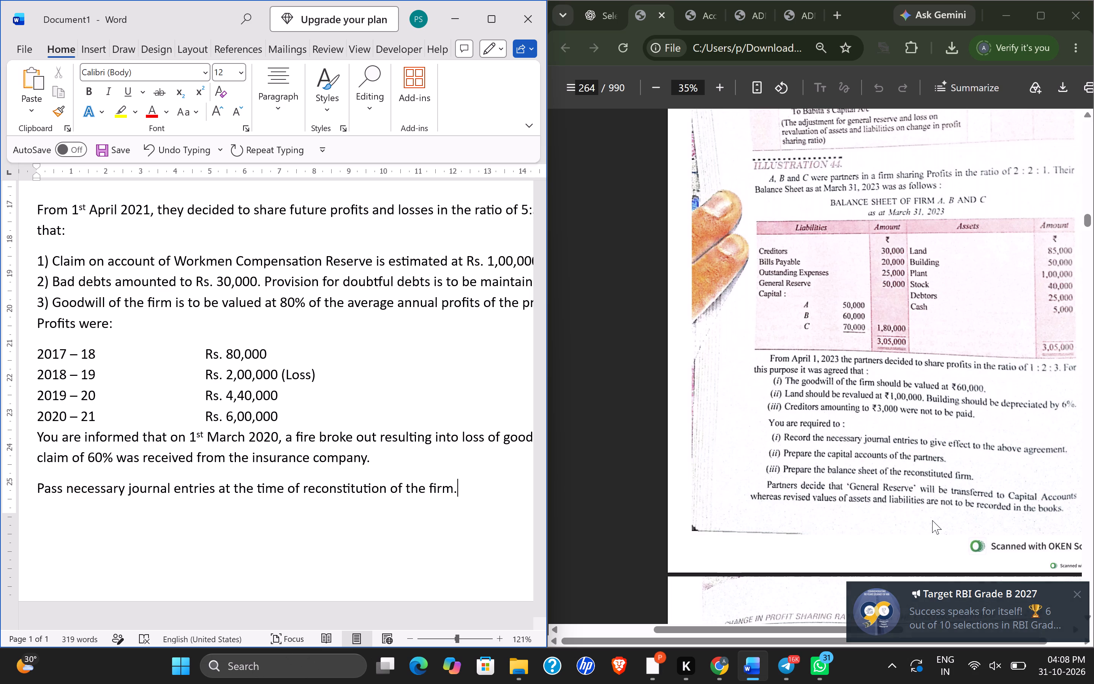
pyautogui.scroll(-1, 941, 503)
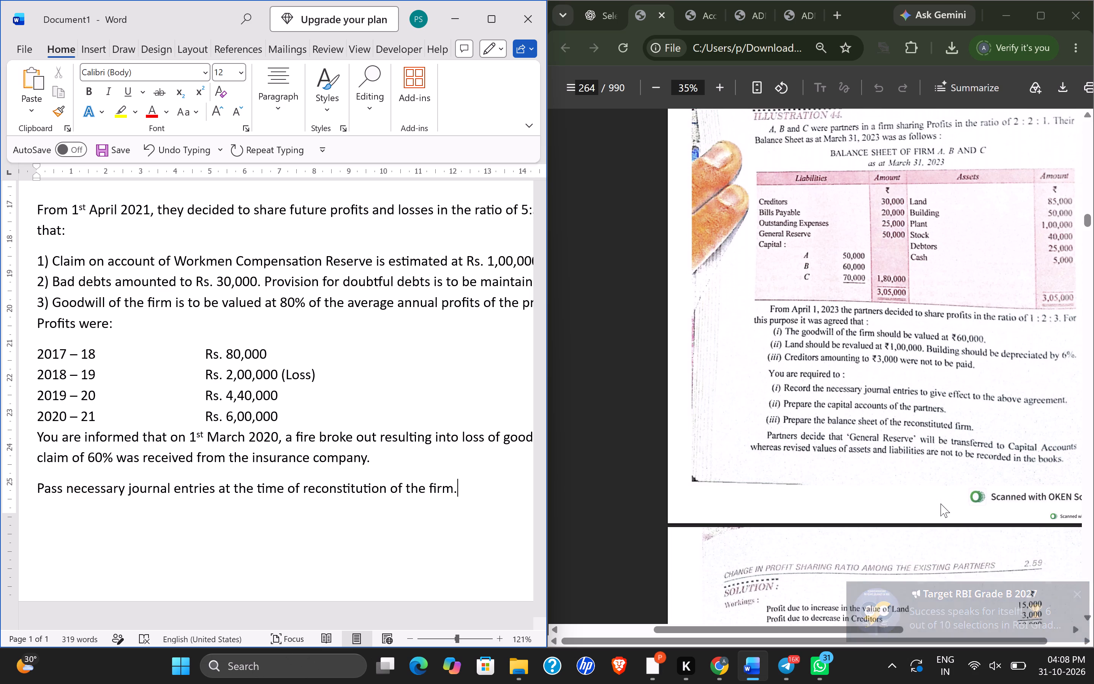
pyautogui.scroll(-3, 941, 503)
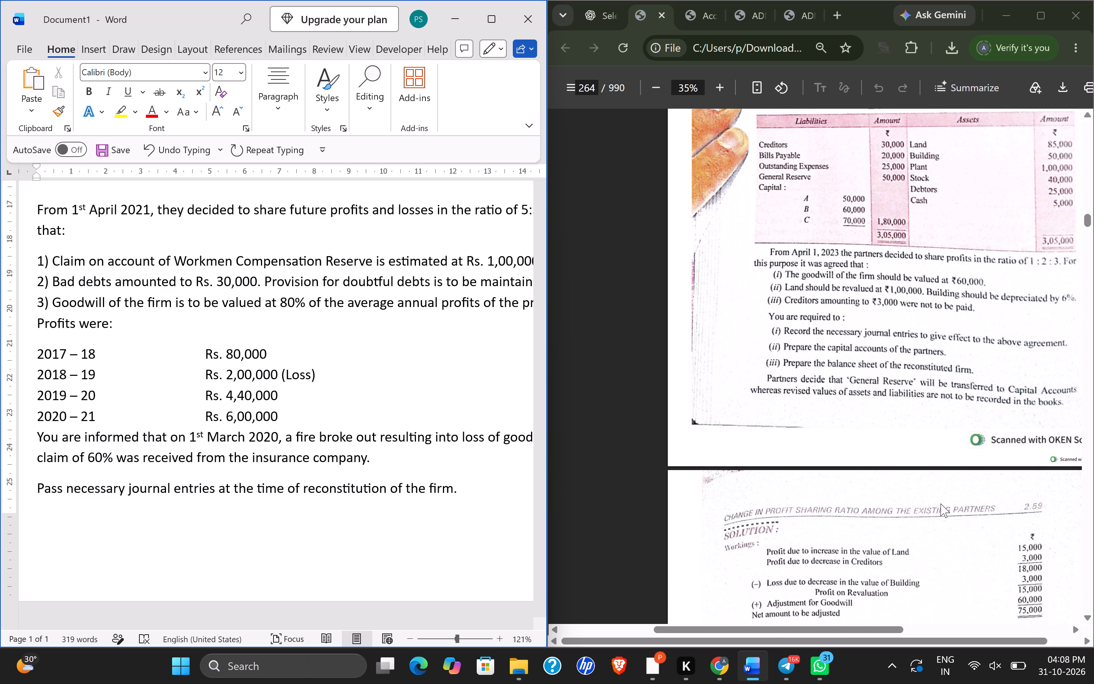
pyautogui.scroll(-5, 941, 503)
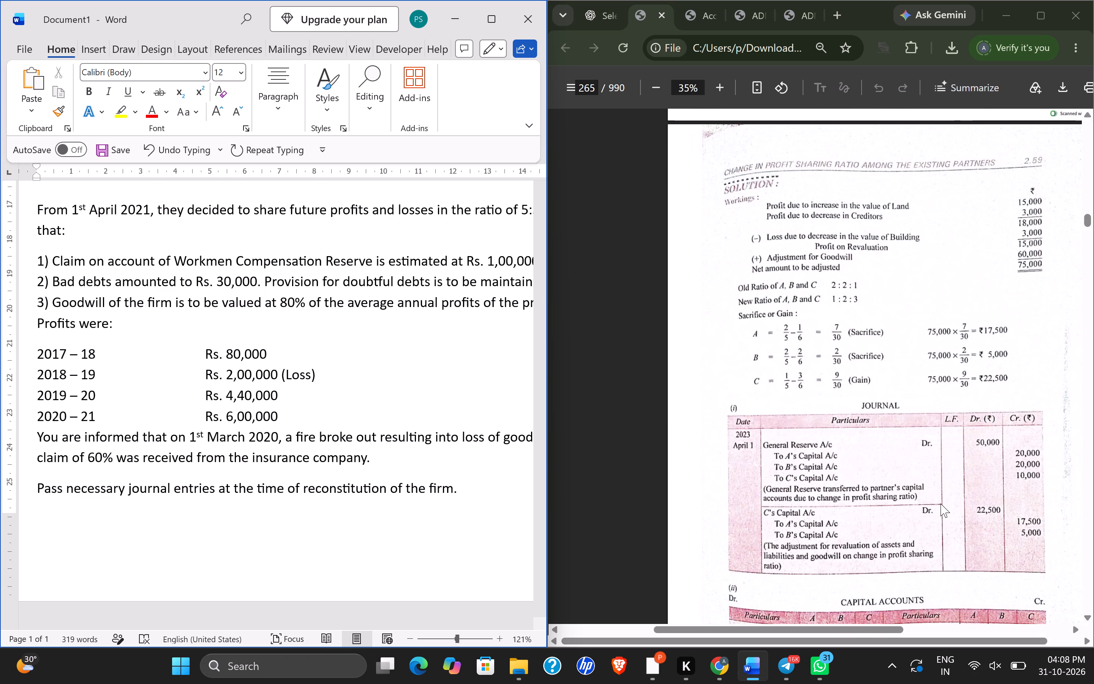
pyautogui.scroll(-5, 941, 503)
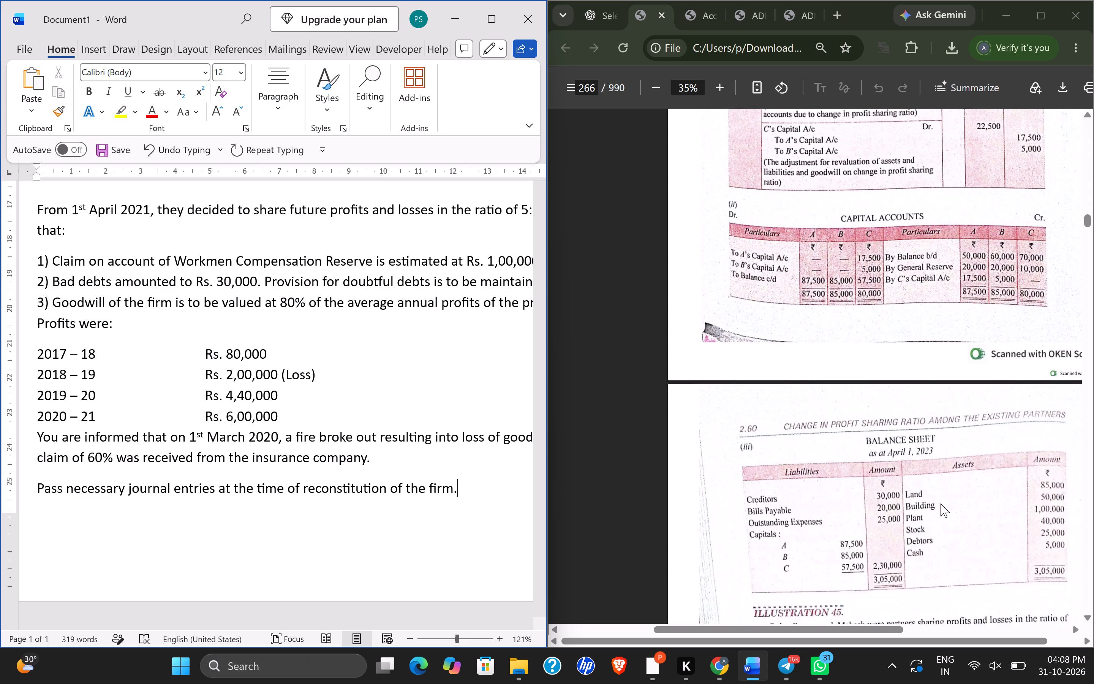
pyautogui.scroll(-4, 941, 503)
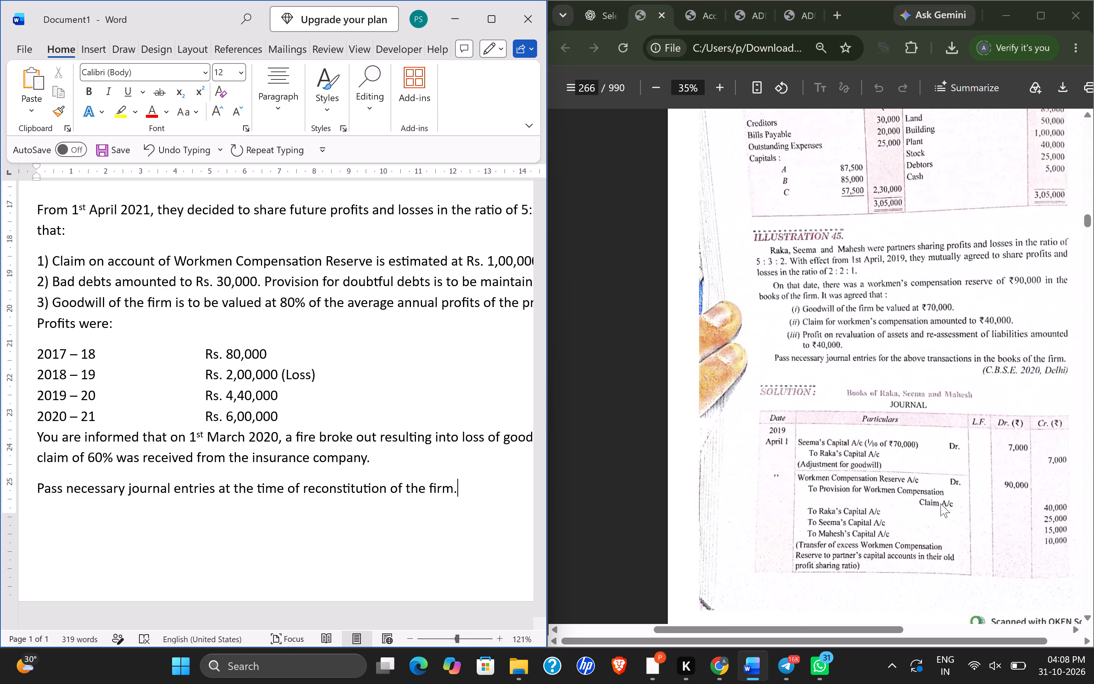
# Skim the chapter's short answer questions on change in profit sharing ratio as far as the start of the Practical Questions.
pyautogui.scroll(-10, 941, 503)
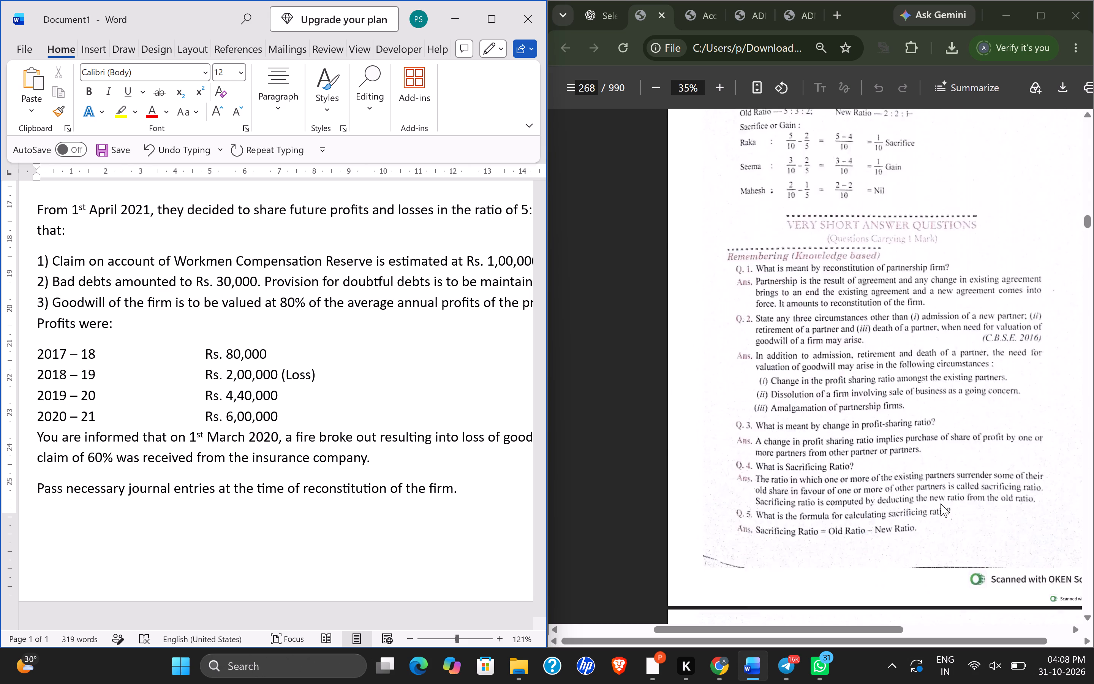
pyautogui.scroll(-12, 941, 503)
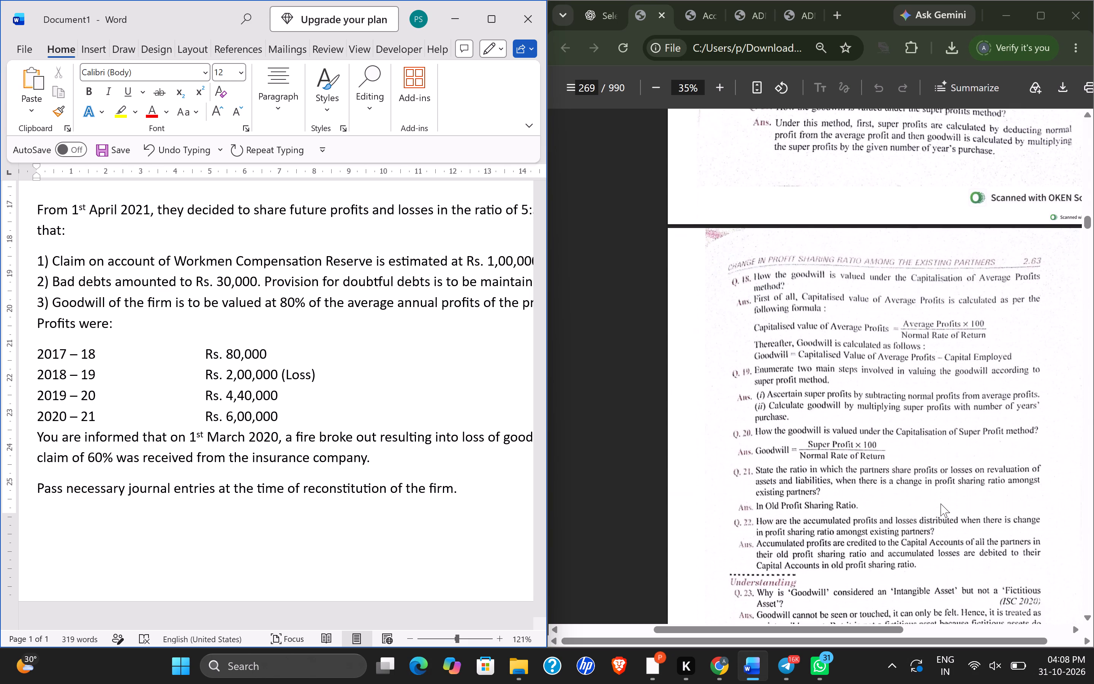
pyautogui.scroll(-4, 941, 503)
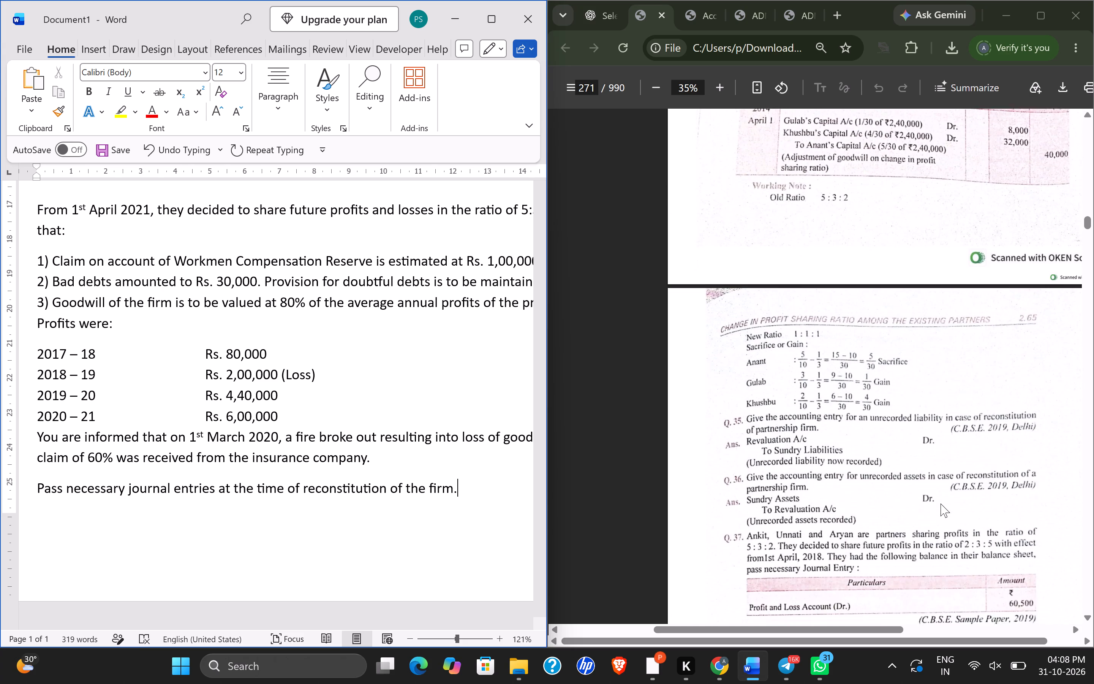
pyautogui.scroll(-7, 941, 503)
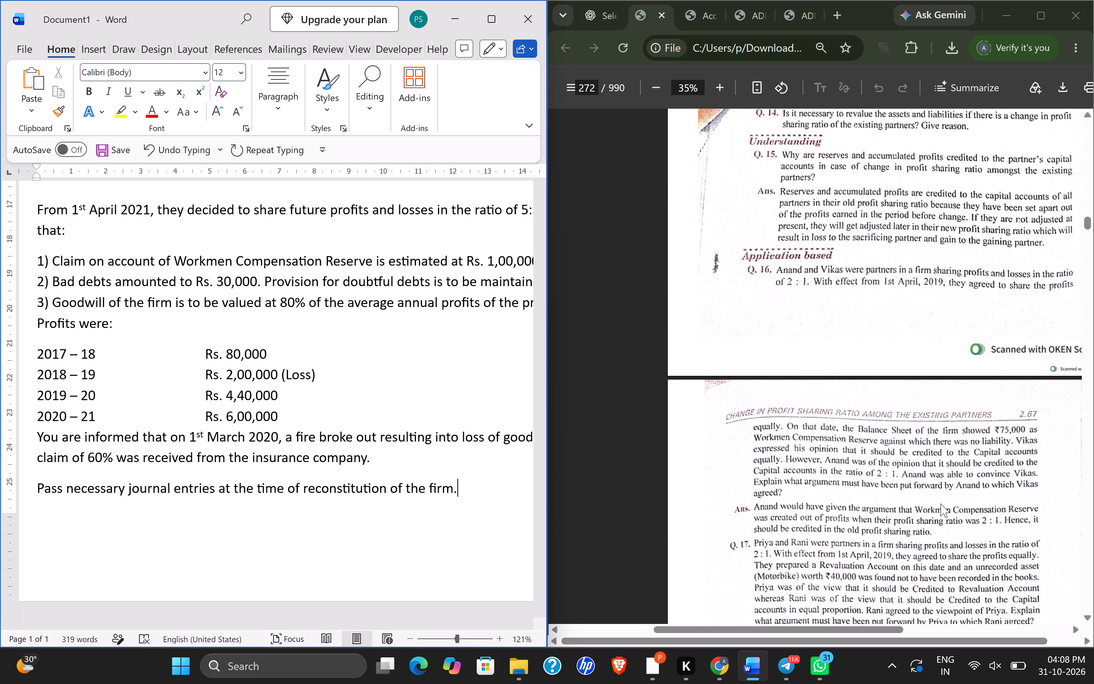
pyautogui.scroll(-6, 925, 329)
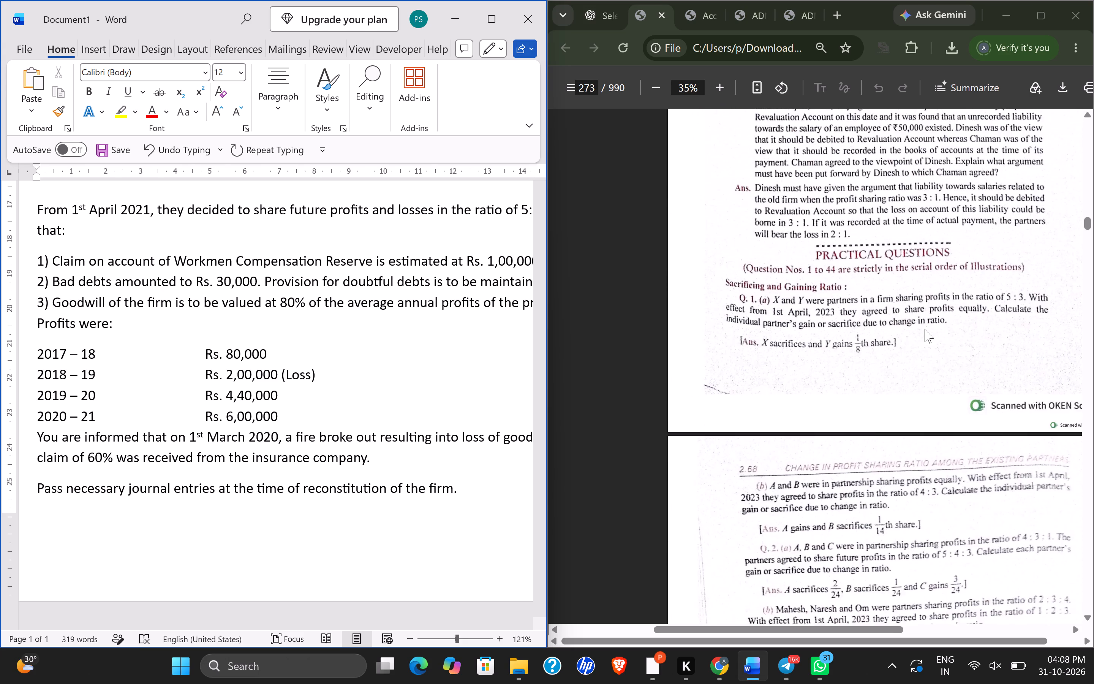
# Skim Practical Questions Q. 1 to Q. 20 on sacrificing and gaining ratio and goodwill valuation for the next worksheet question.
pyautogui.scroll(1, 925, 329)
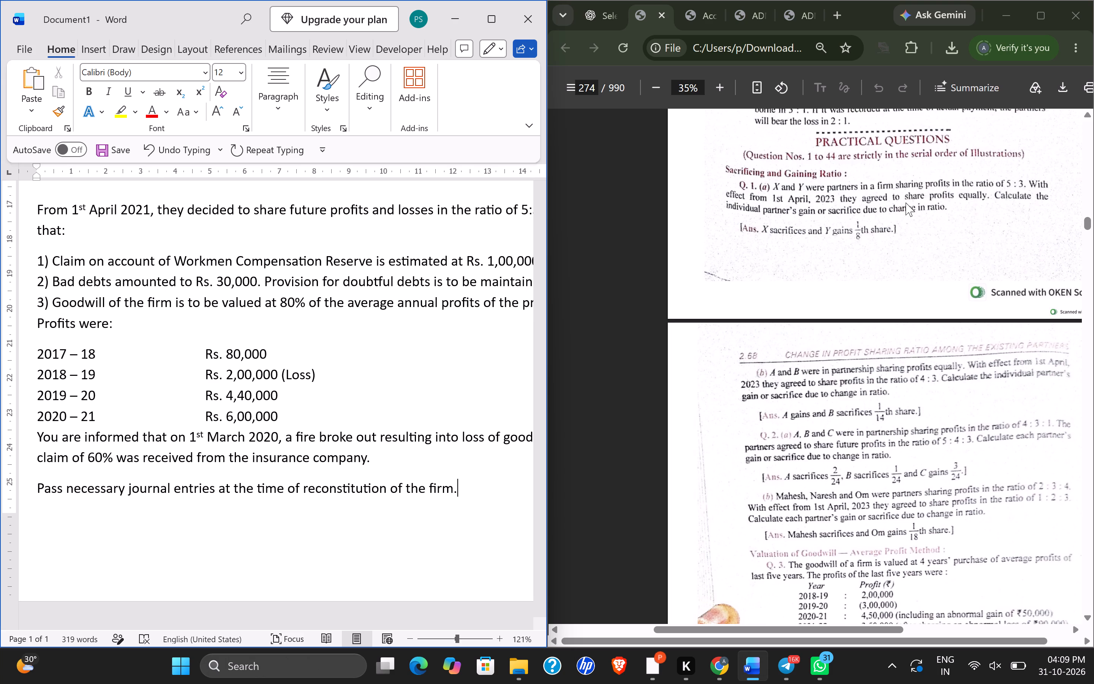
pyautogui.scroll(-3, 898, 298)
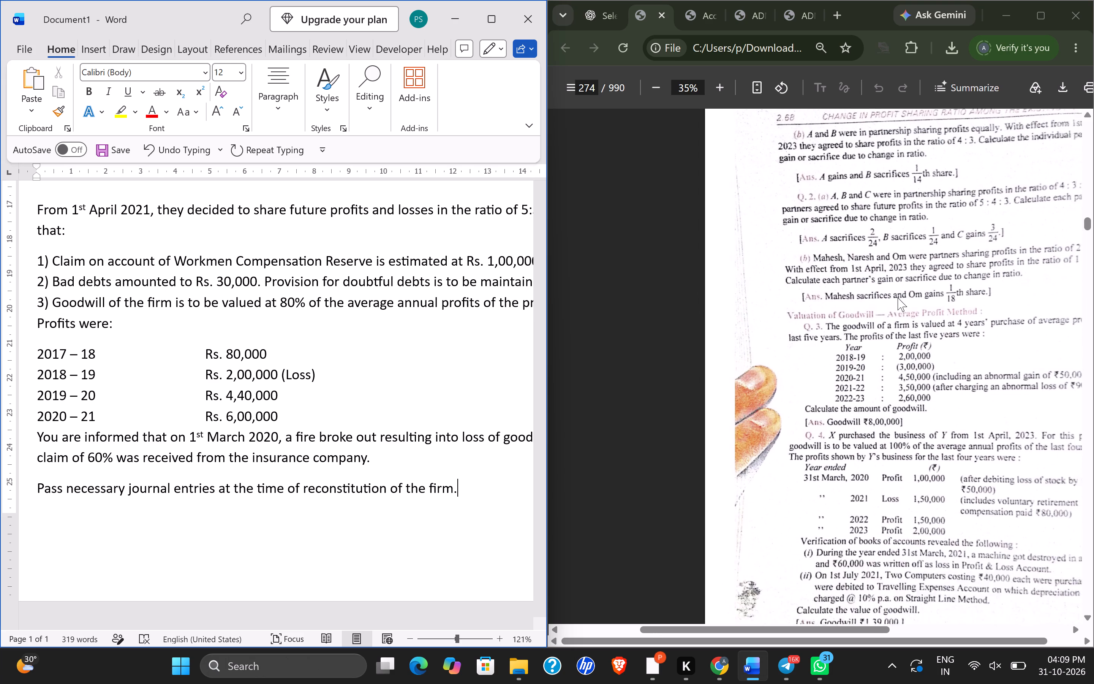
pyautogui.scroll(-4, 898, 298)
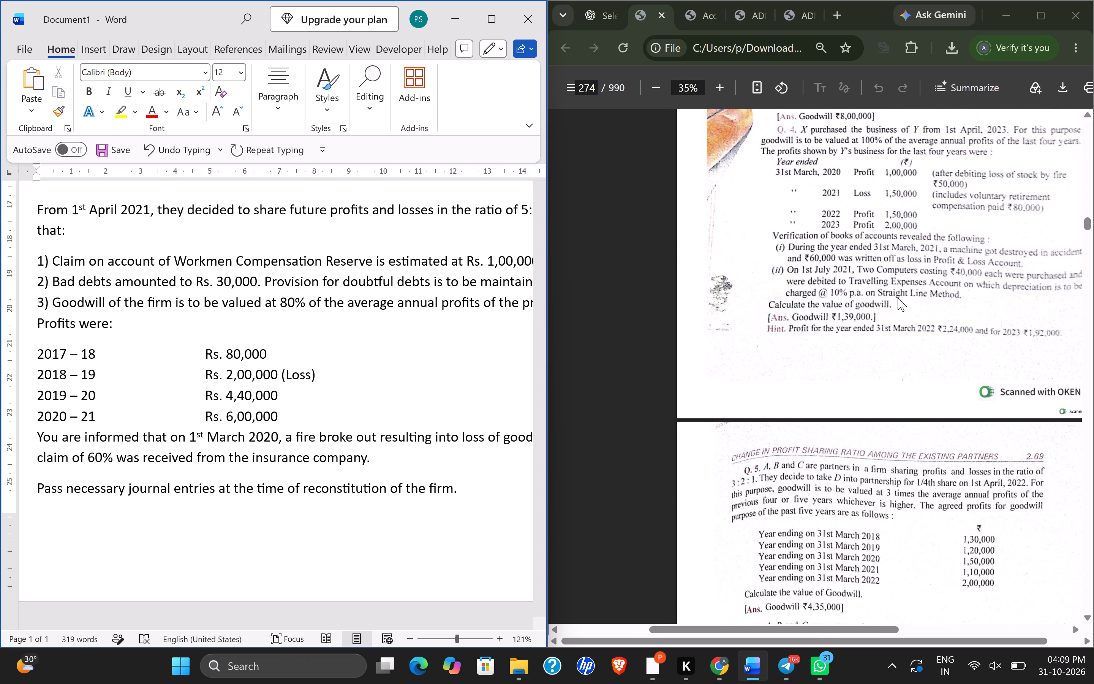
pyautogui.scroll(-2, 898, 298)
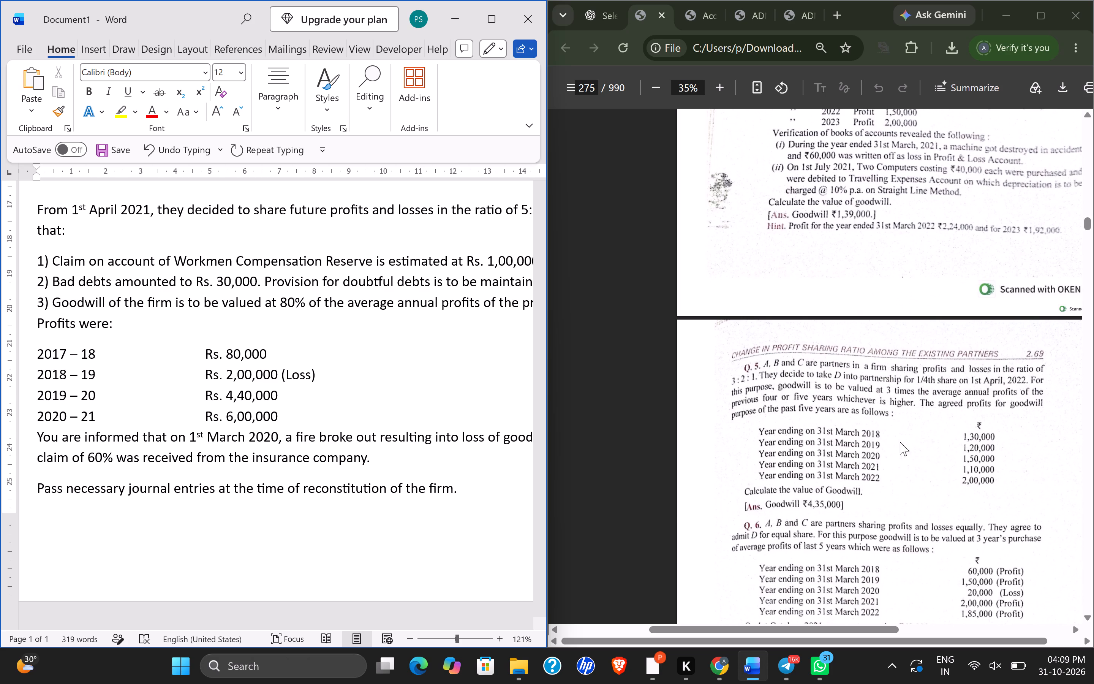
pyautogui.scroll(-4, 874, 430)
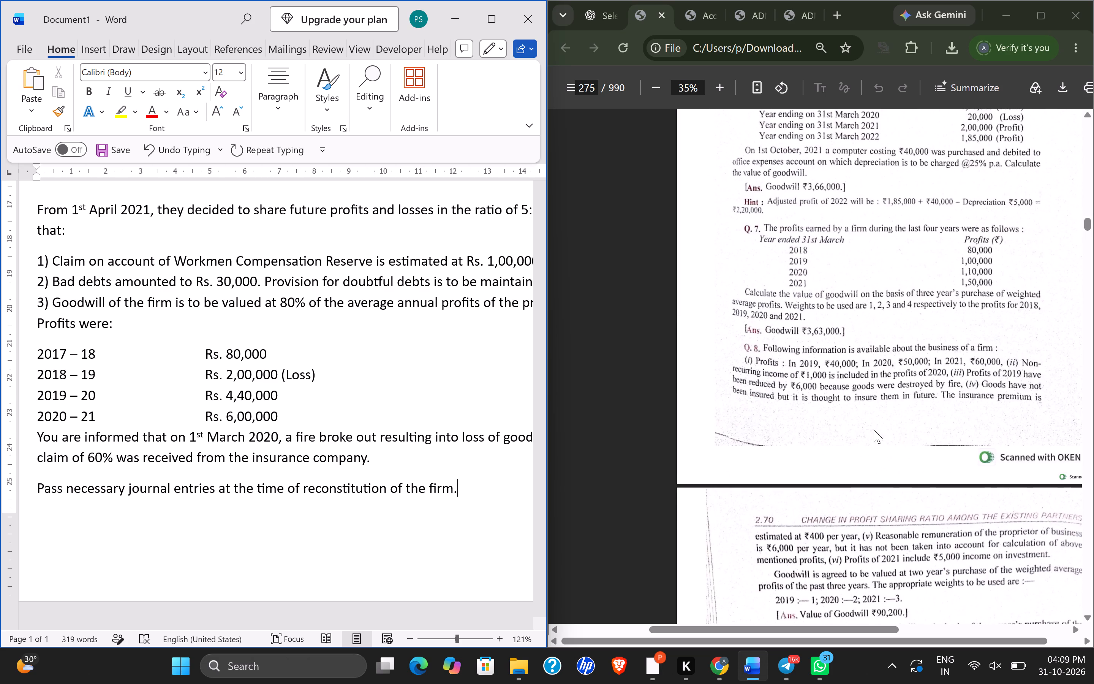
pyautogui.scroll(-7, 874, 430)
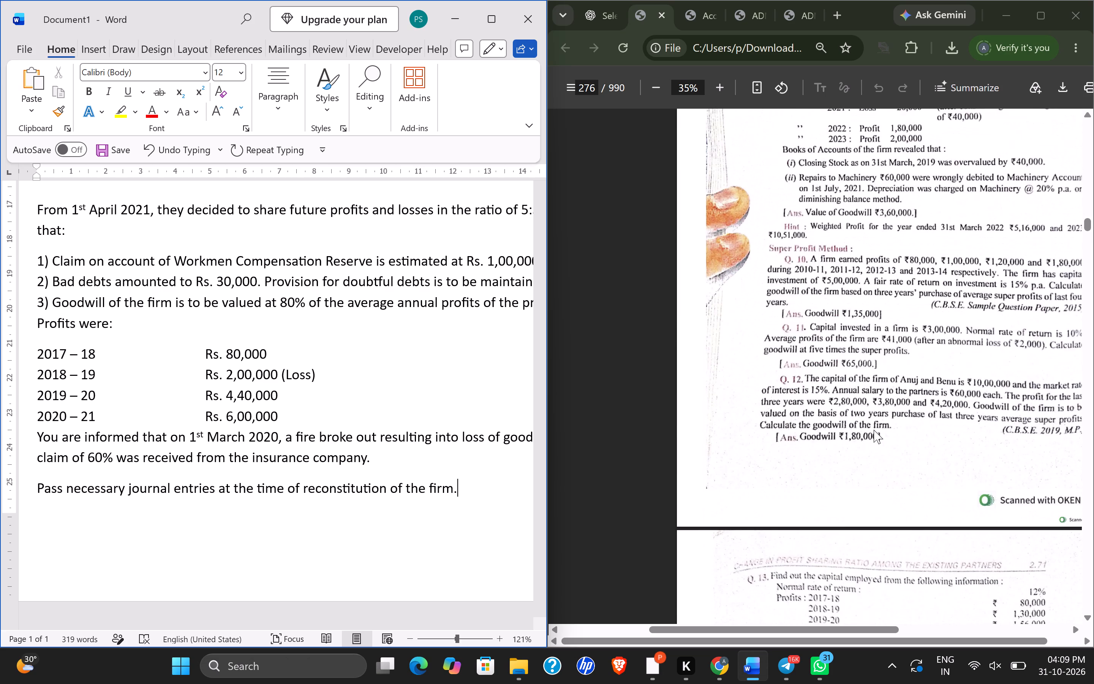
pyautogui.scroll(-7, 874, 430)
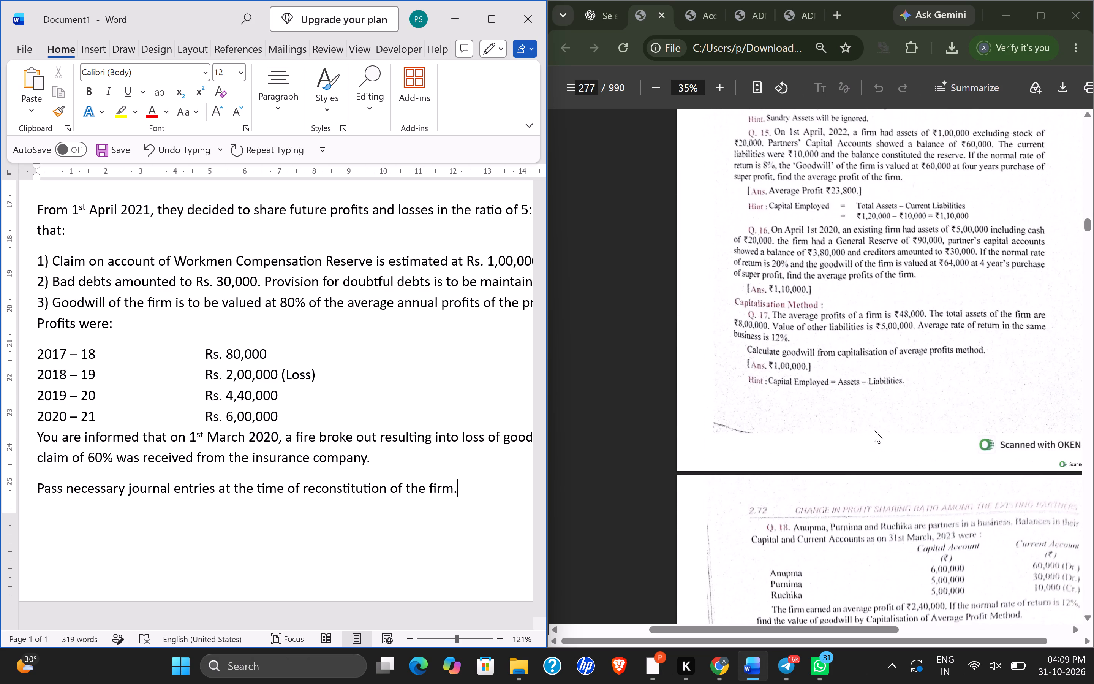
pyautogui.scroll(-4, 874, 430)
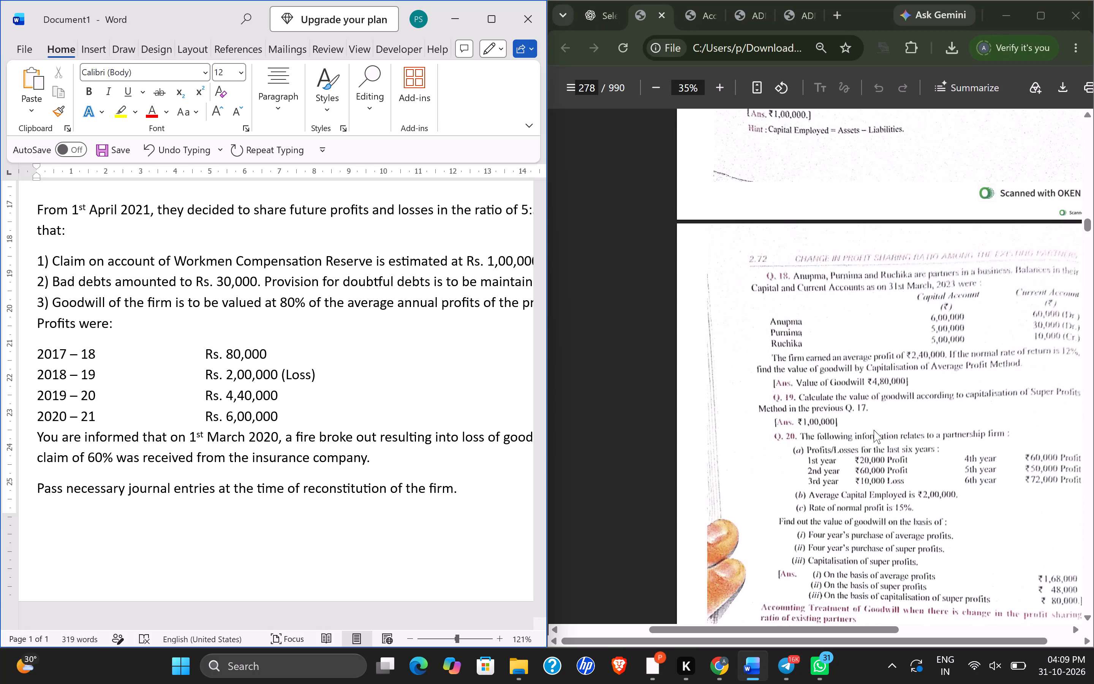
# Examine Practical Questions Q. 21 to Q. 35 on goodwill treatment, reserves and revaluation as candidates for the next worksheet question.
pyautogui.scroll(-3, 874, 430)
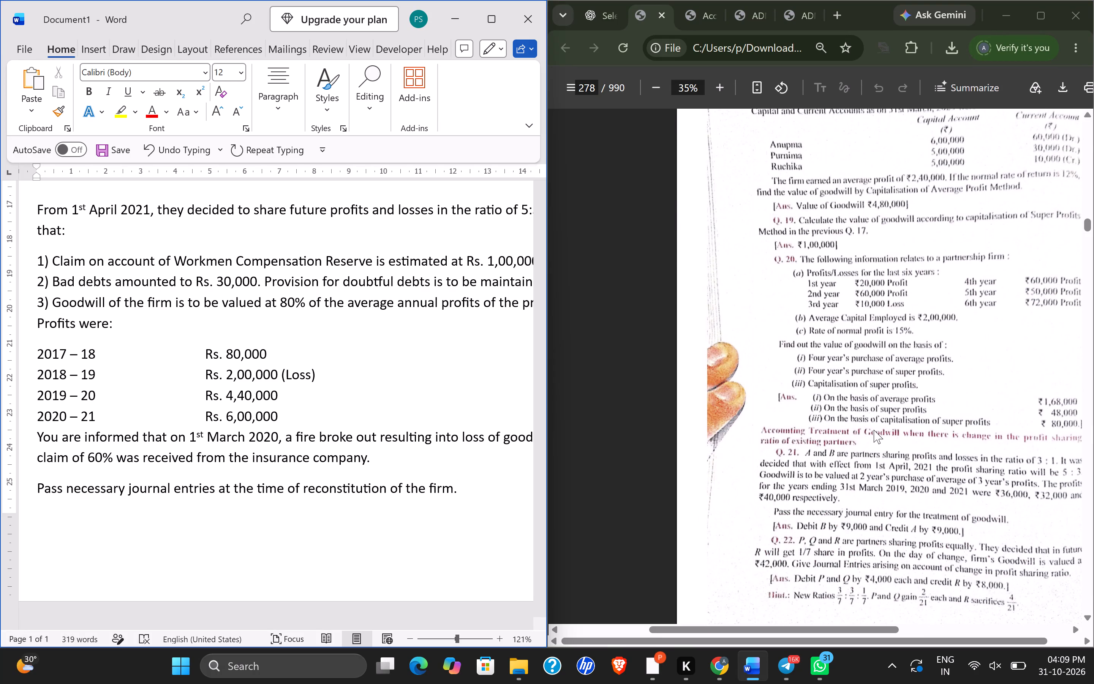
pyautogui.scroll(-3, 874, 430)
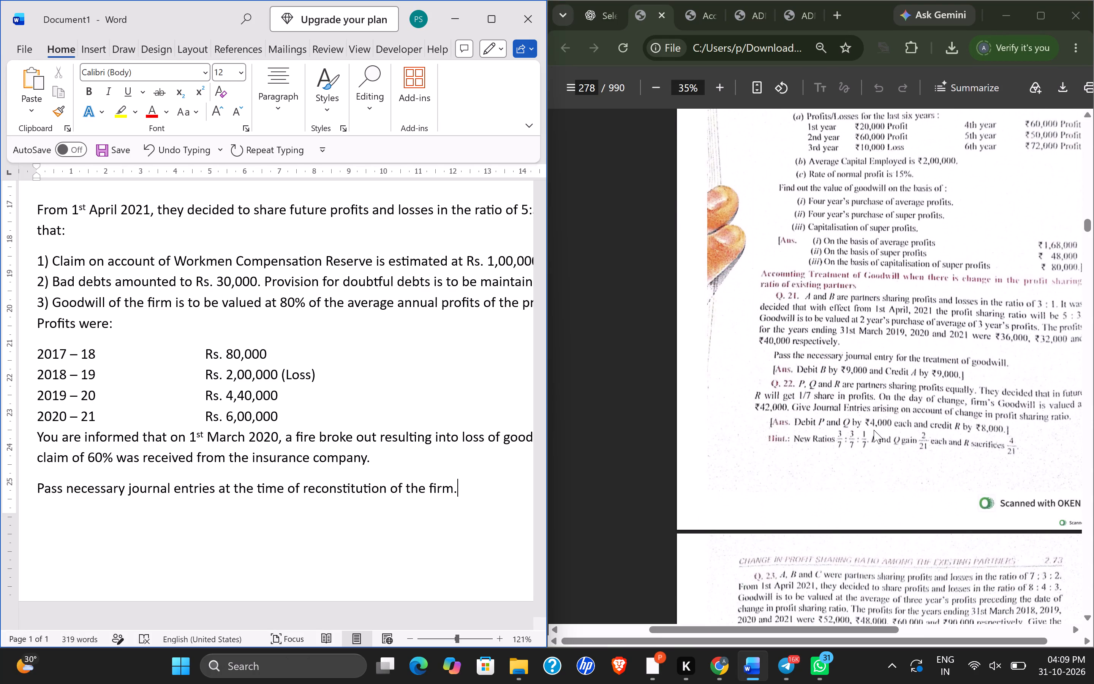
pyautogui.scroll(-4, 874, 430)
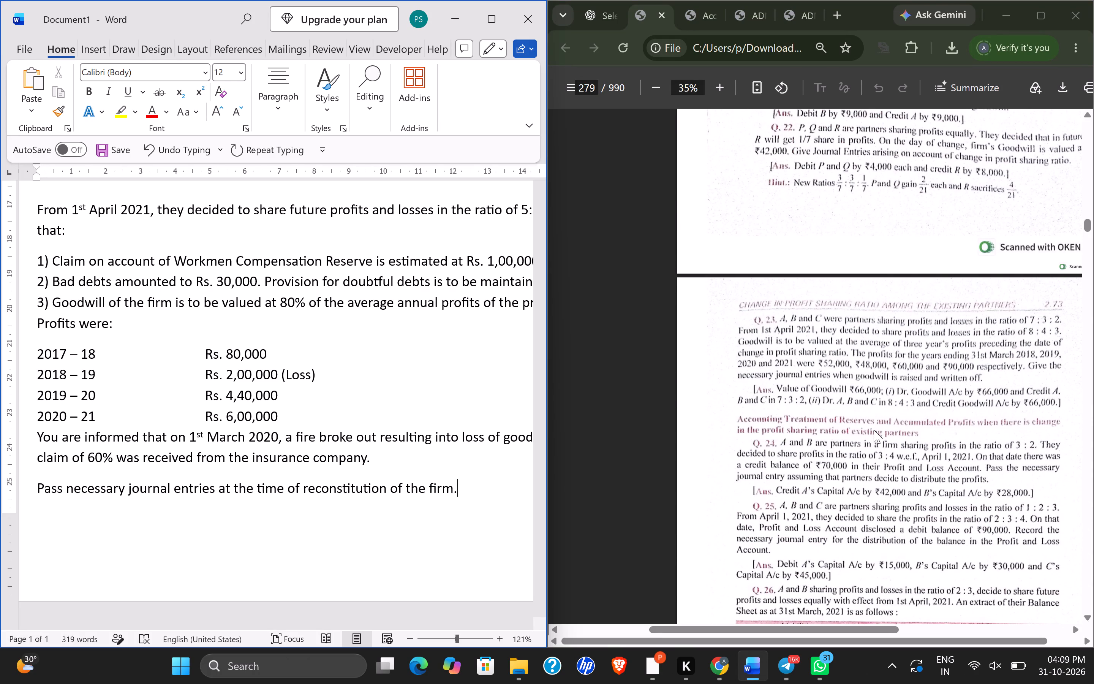
pyautogui.scroll(-7, 874, 430)
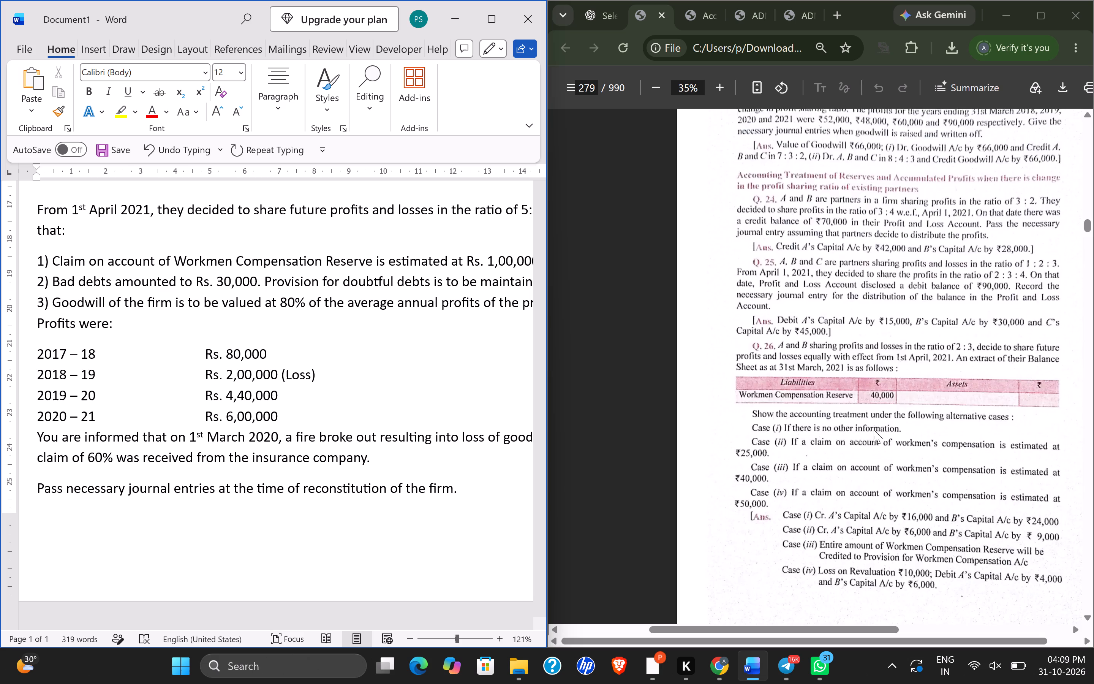
pyautogui.scroll(-3, 874, 430)
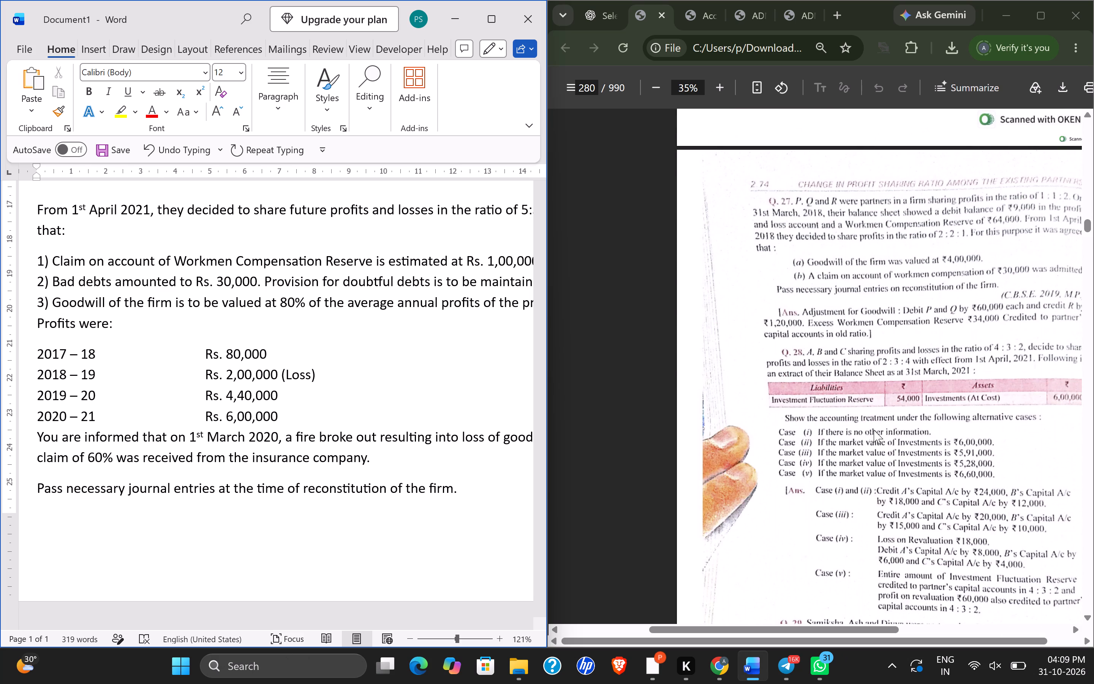
pyautogui.scroll(-8, 874, 430)
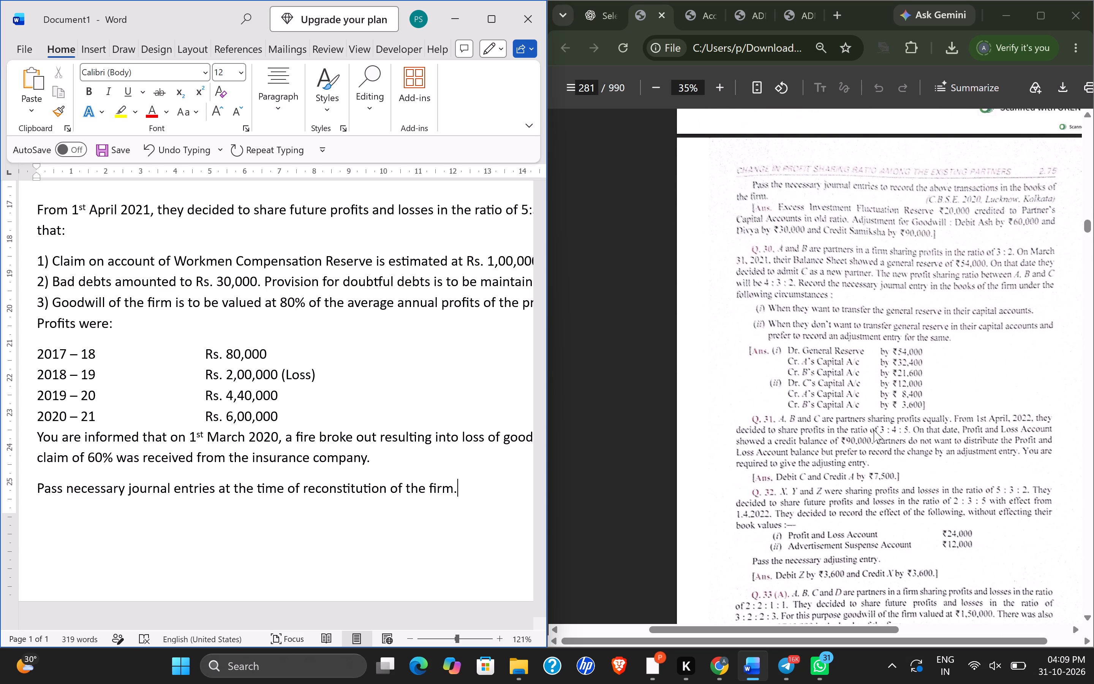
pyautogui.scroll(-5, 874, 430)
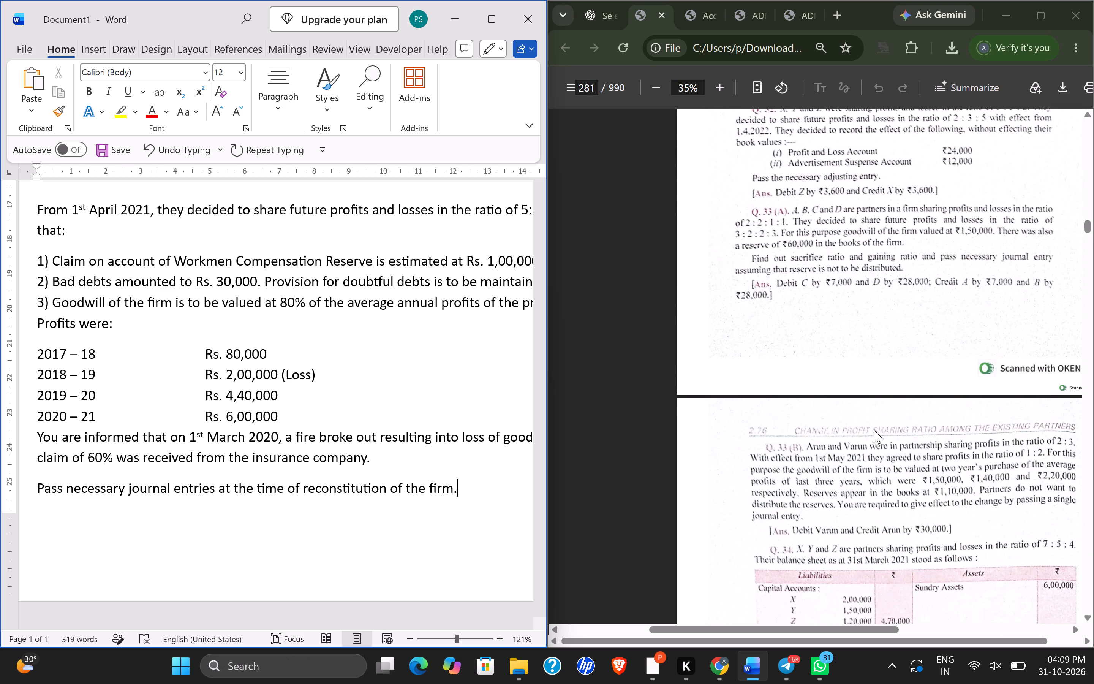
pyautogui.scroll(-2, 874, 430)
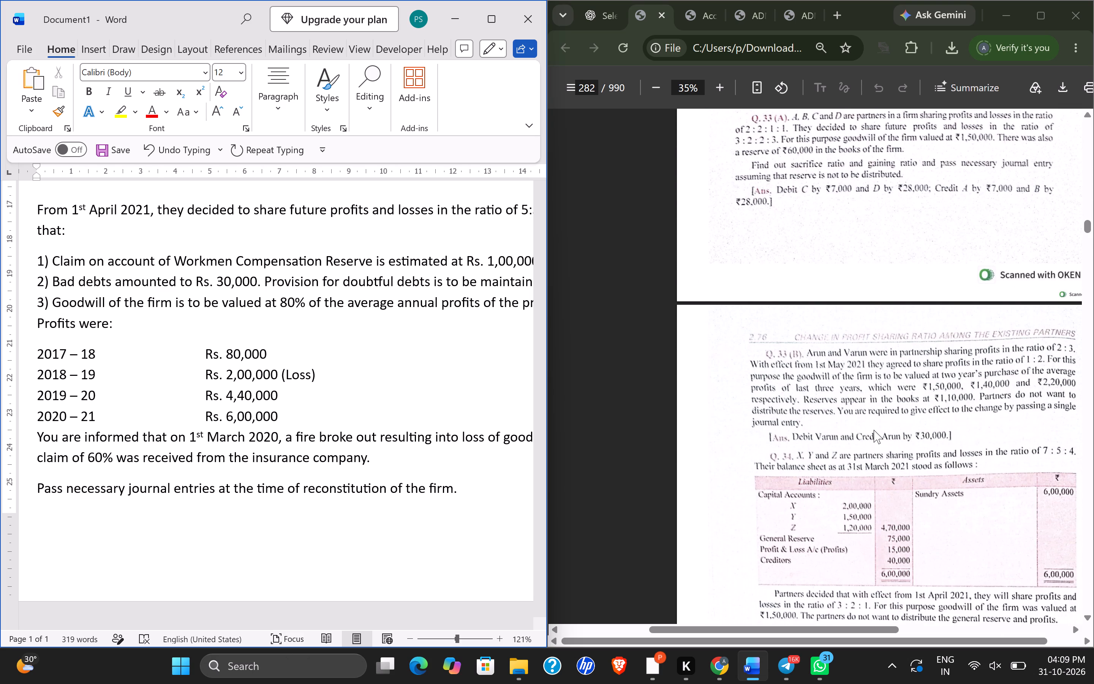
pyautogui.scroll(-2, 874, 430)
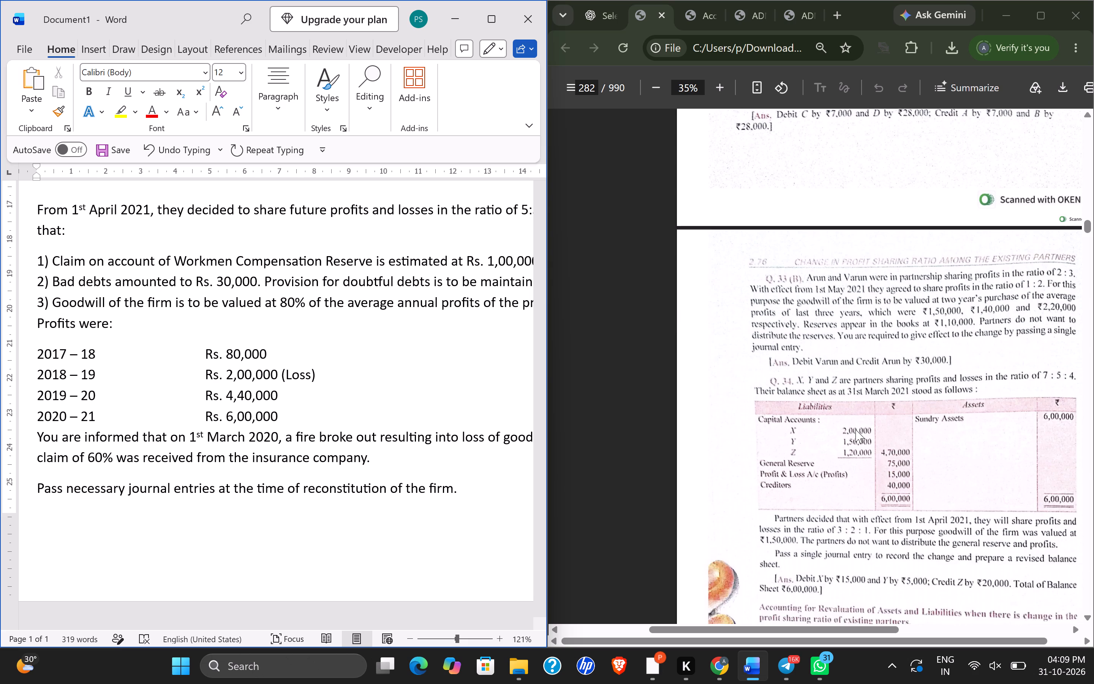
pyautogui.scroll(-1, 855, 429)
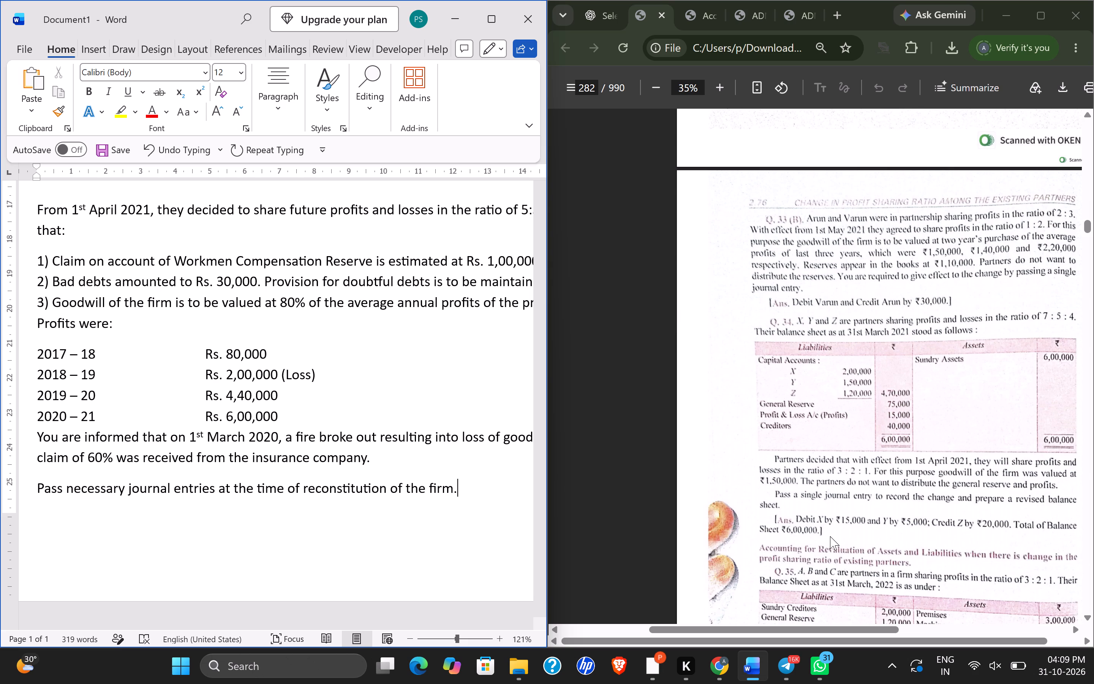
pyautogui.scroll(-2, 840, 511)
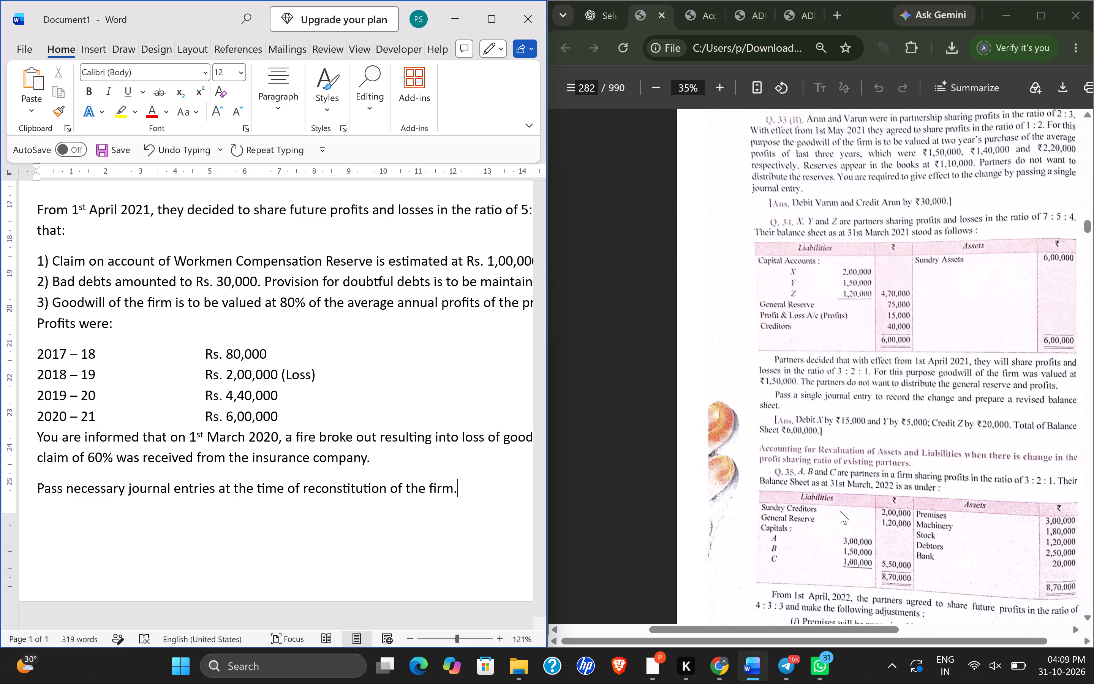
pyautogui.scroll(-2, 800, 488)
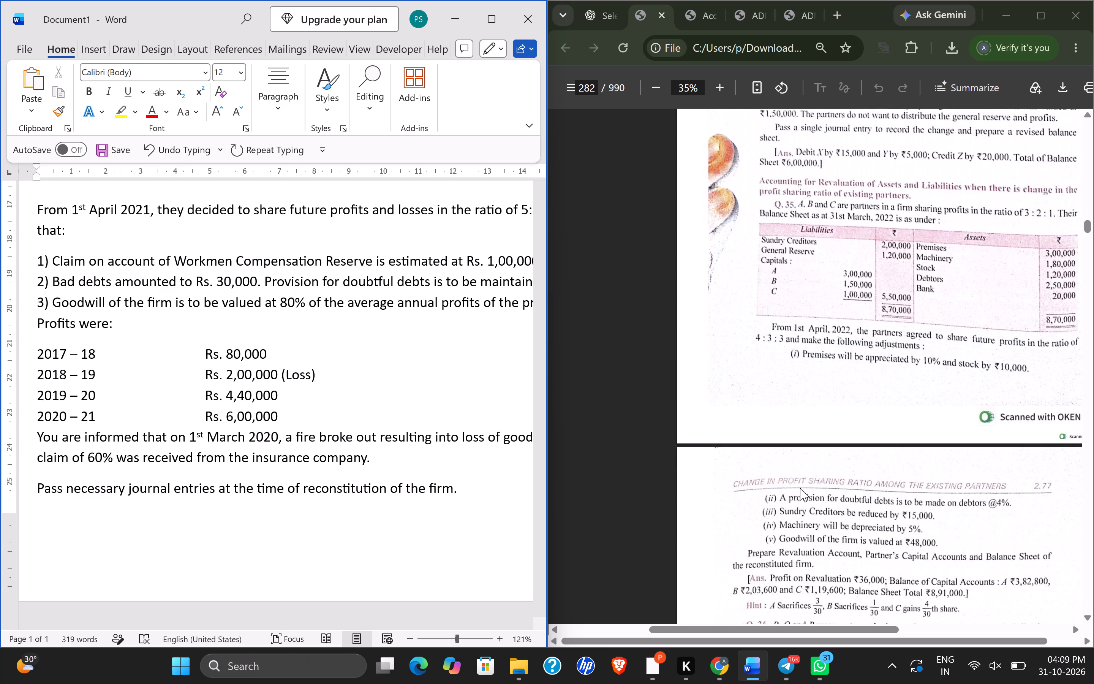
pyautogui.scroll(-1, 796, 450)
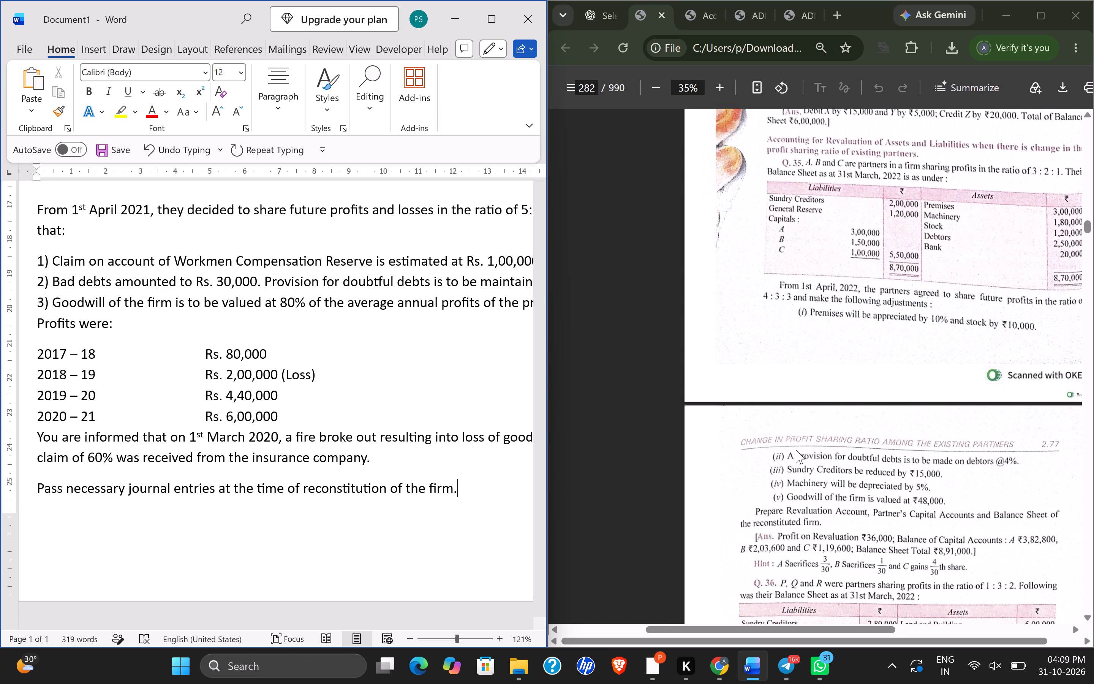